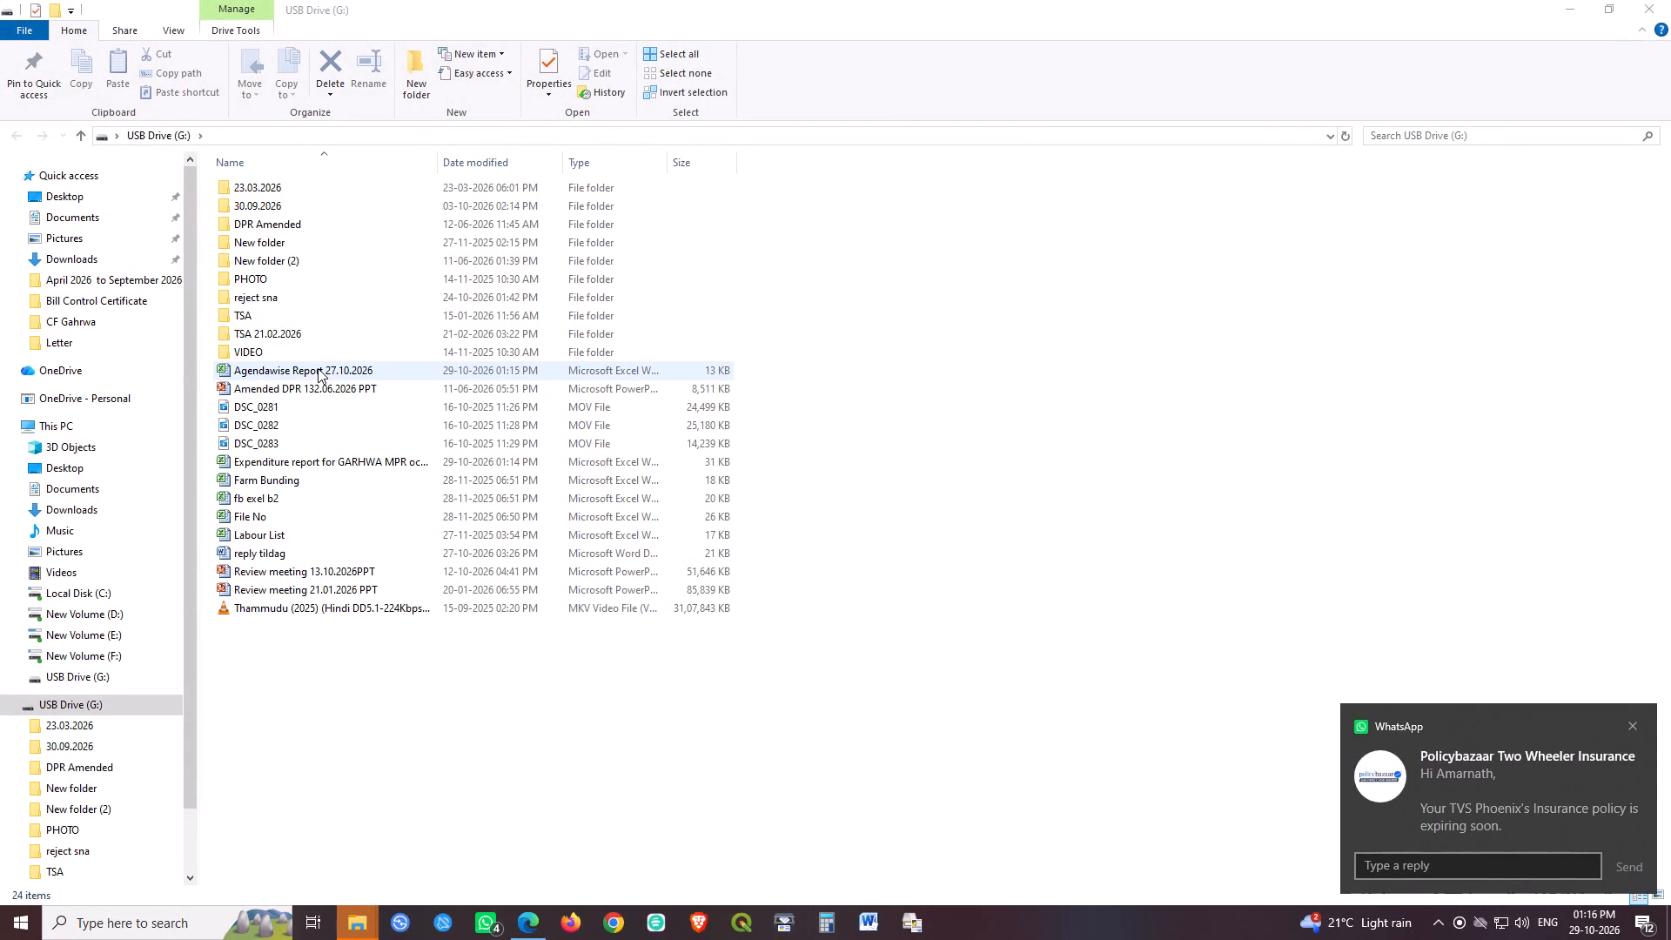
Open the Agendawise Report 27.10.2026 workbook from the USB drive and dismiss the activation notice.
{"action": "double_click", "coordinate": [318, 368]}
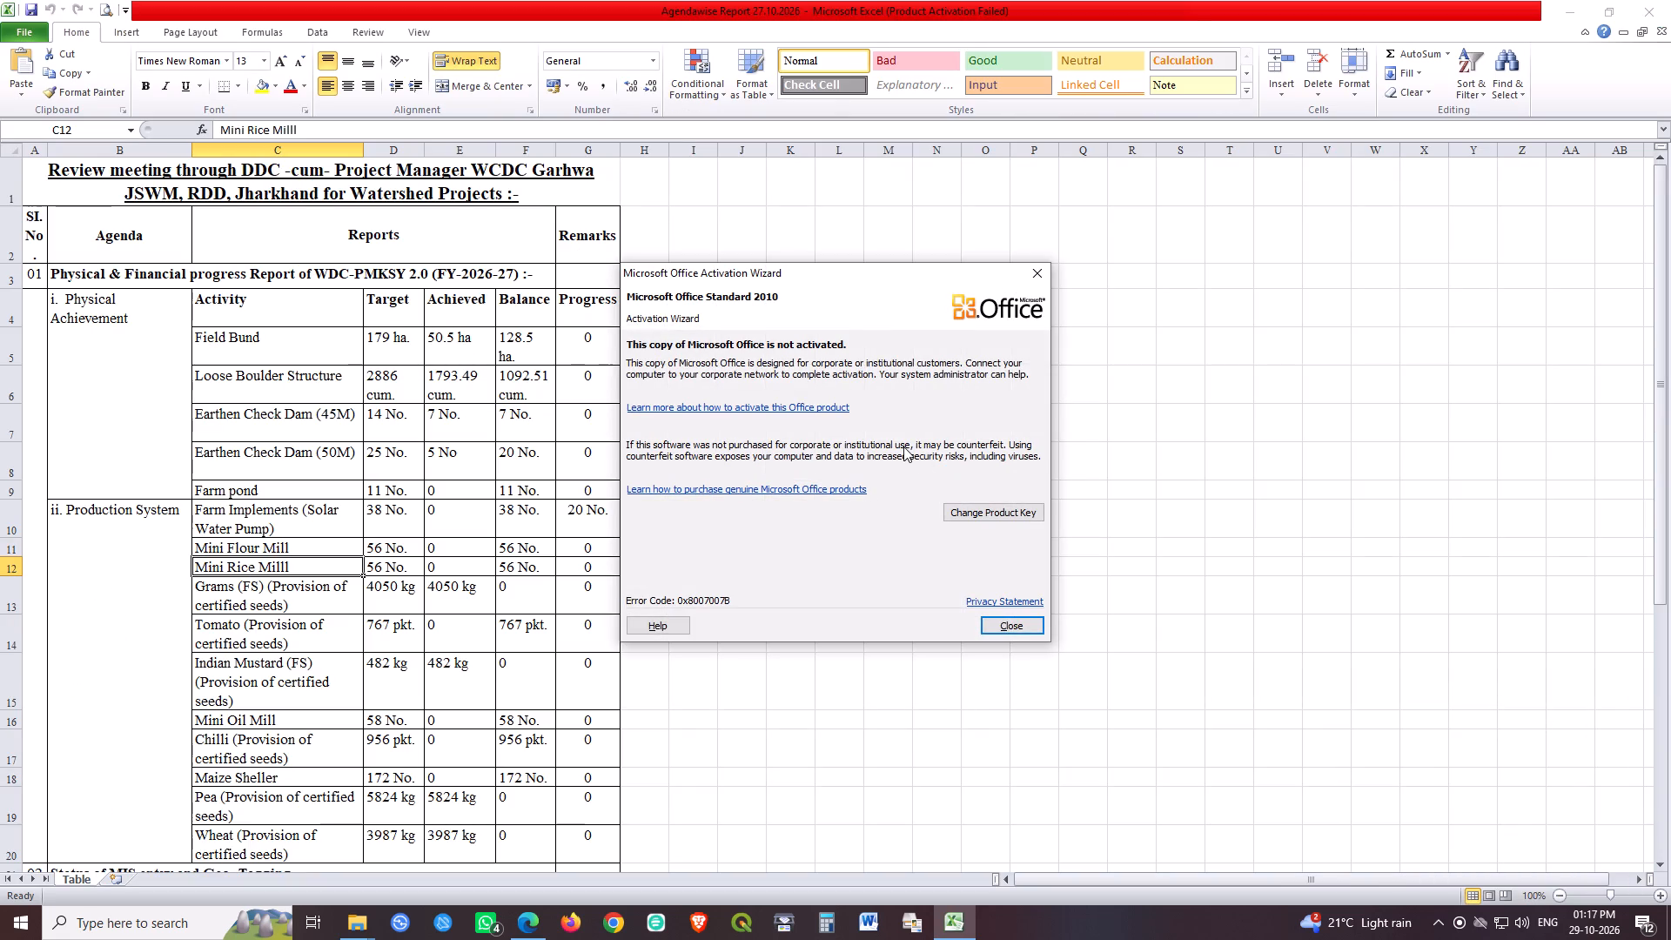
{"action": "left_click", "coordinate": [1041, 267]}
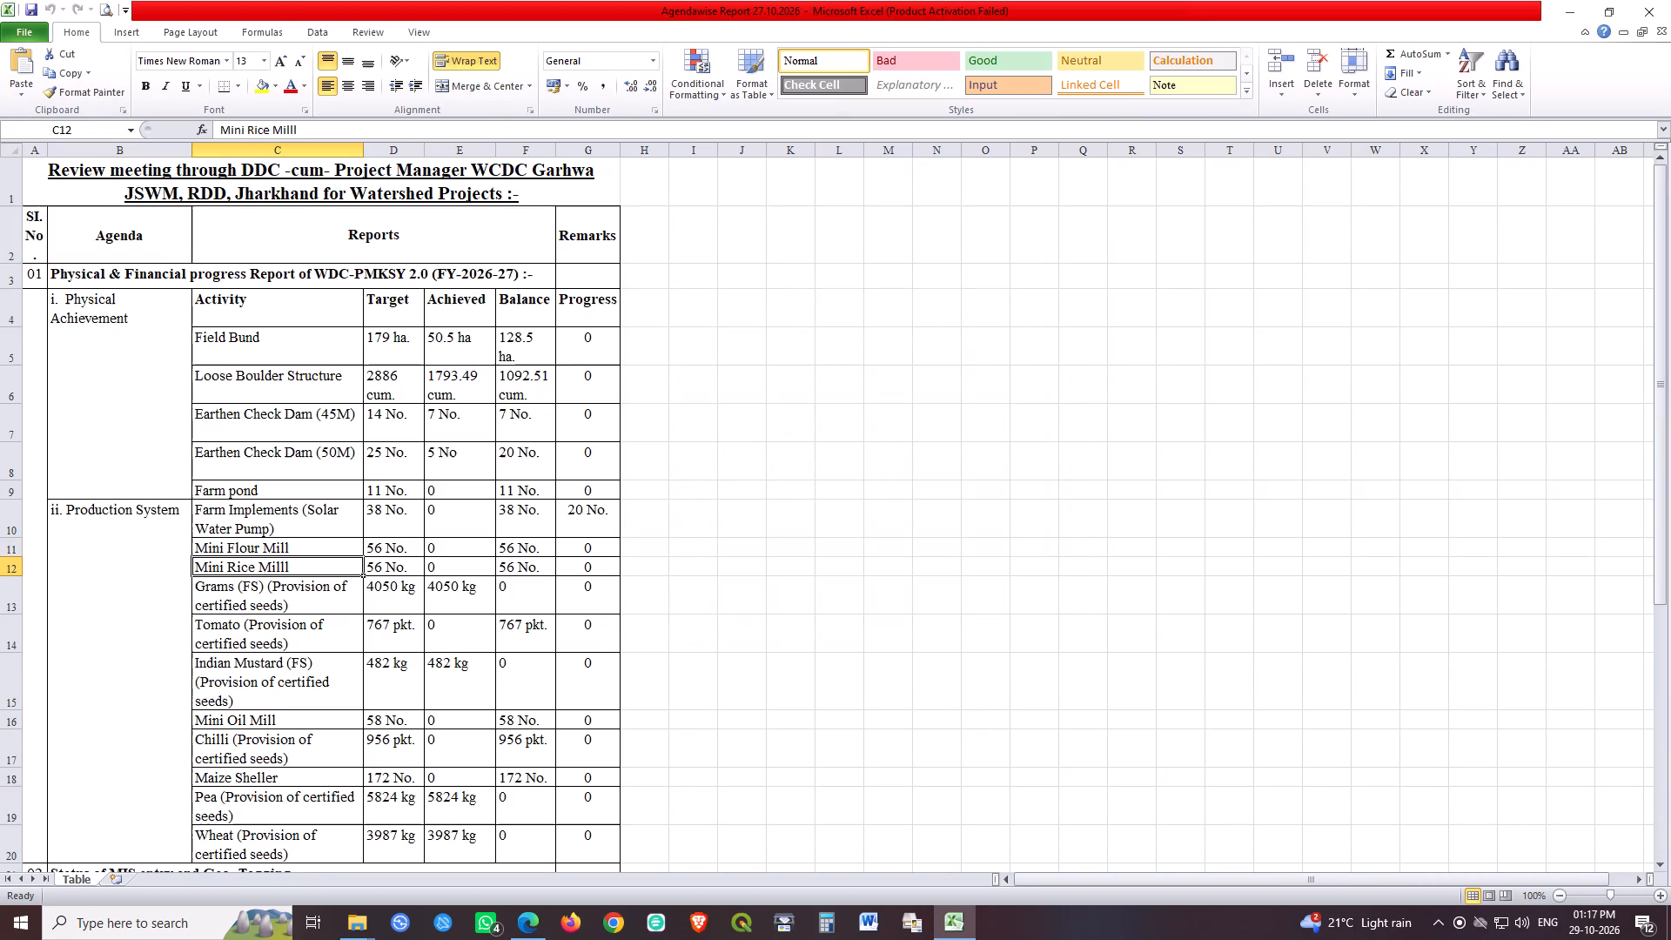
Reduce the height of header row 2 (Sl. No., Agenda, Reports, Remarks) to tighten the table.
{"action": "left_click_drag", "start_coordinate": [12, 262], "coordinate": [11, 251]}
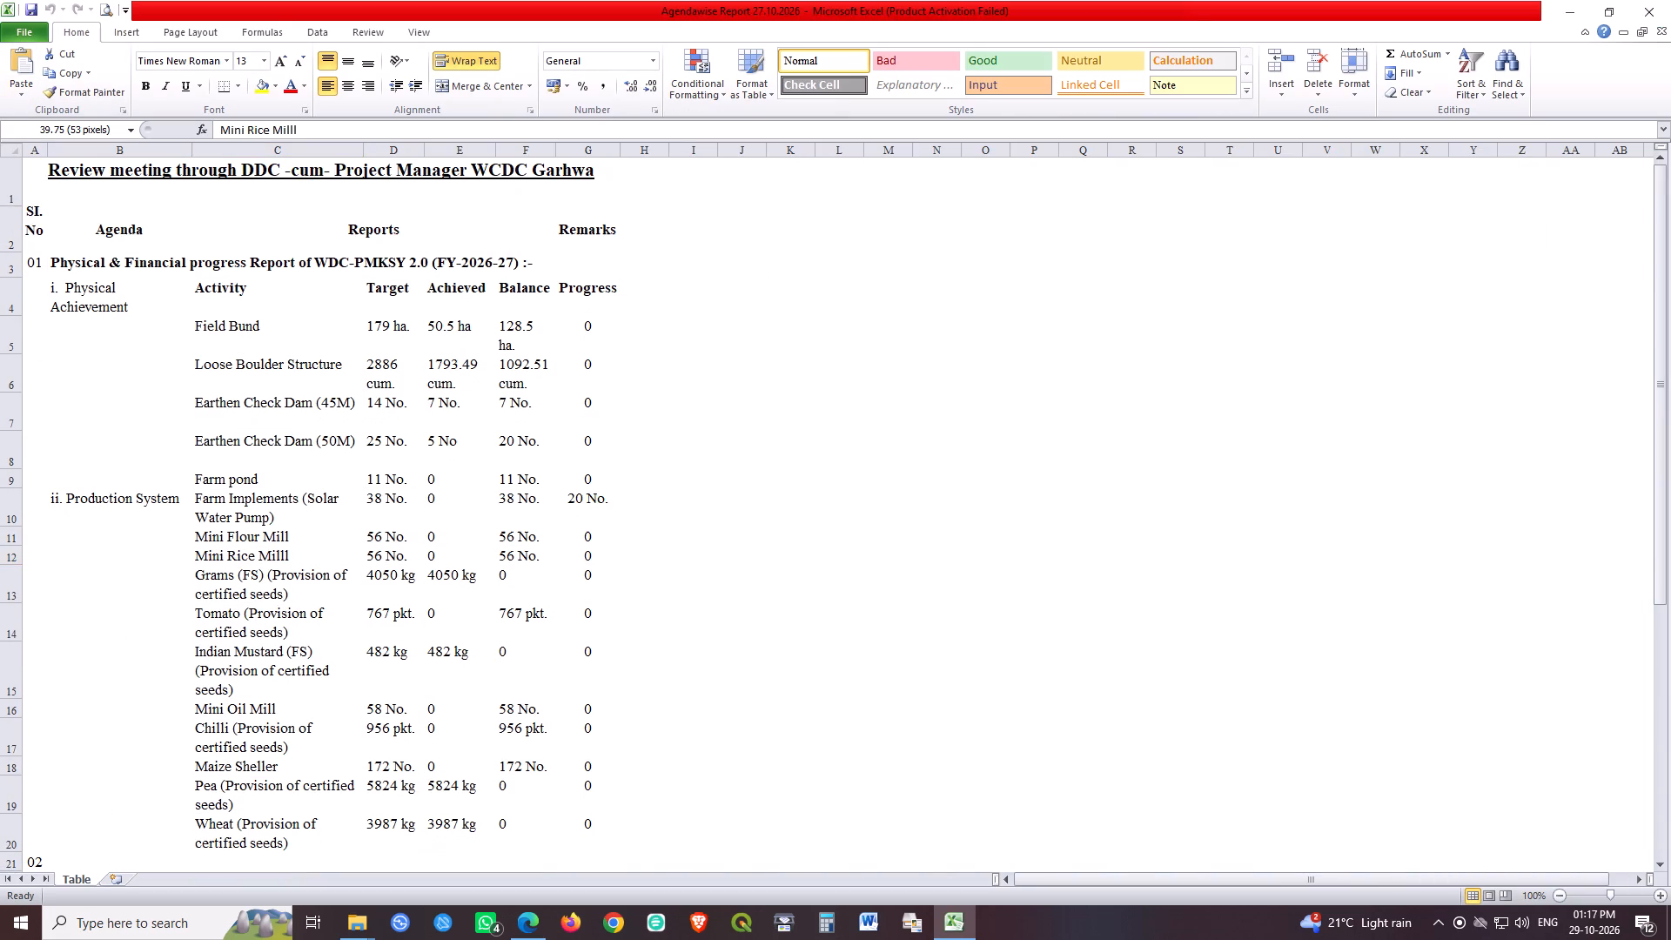
{"action": "left_click_drag", "start_coordinate": [13, 252], "coordinate": [15, 241]}
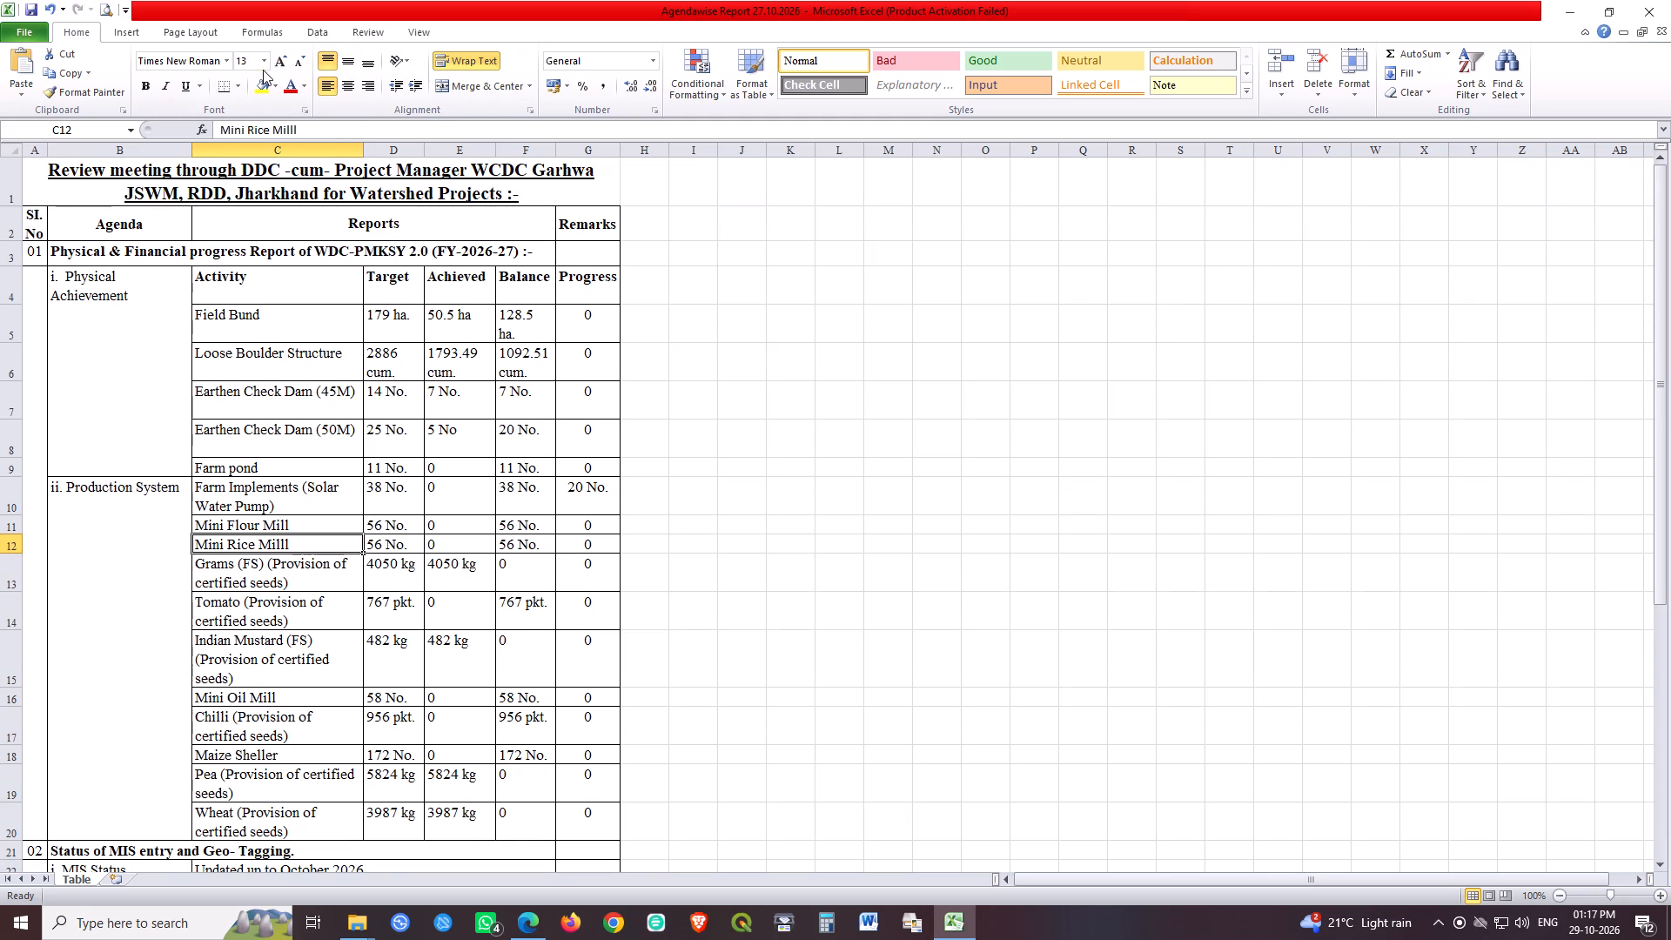
Preview how the report prints across its pages and return to the sheet without saving or closing it.
{"action": "left_click", "coordinate": [100, 10]}
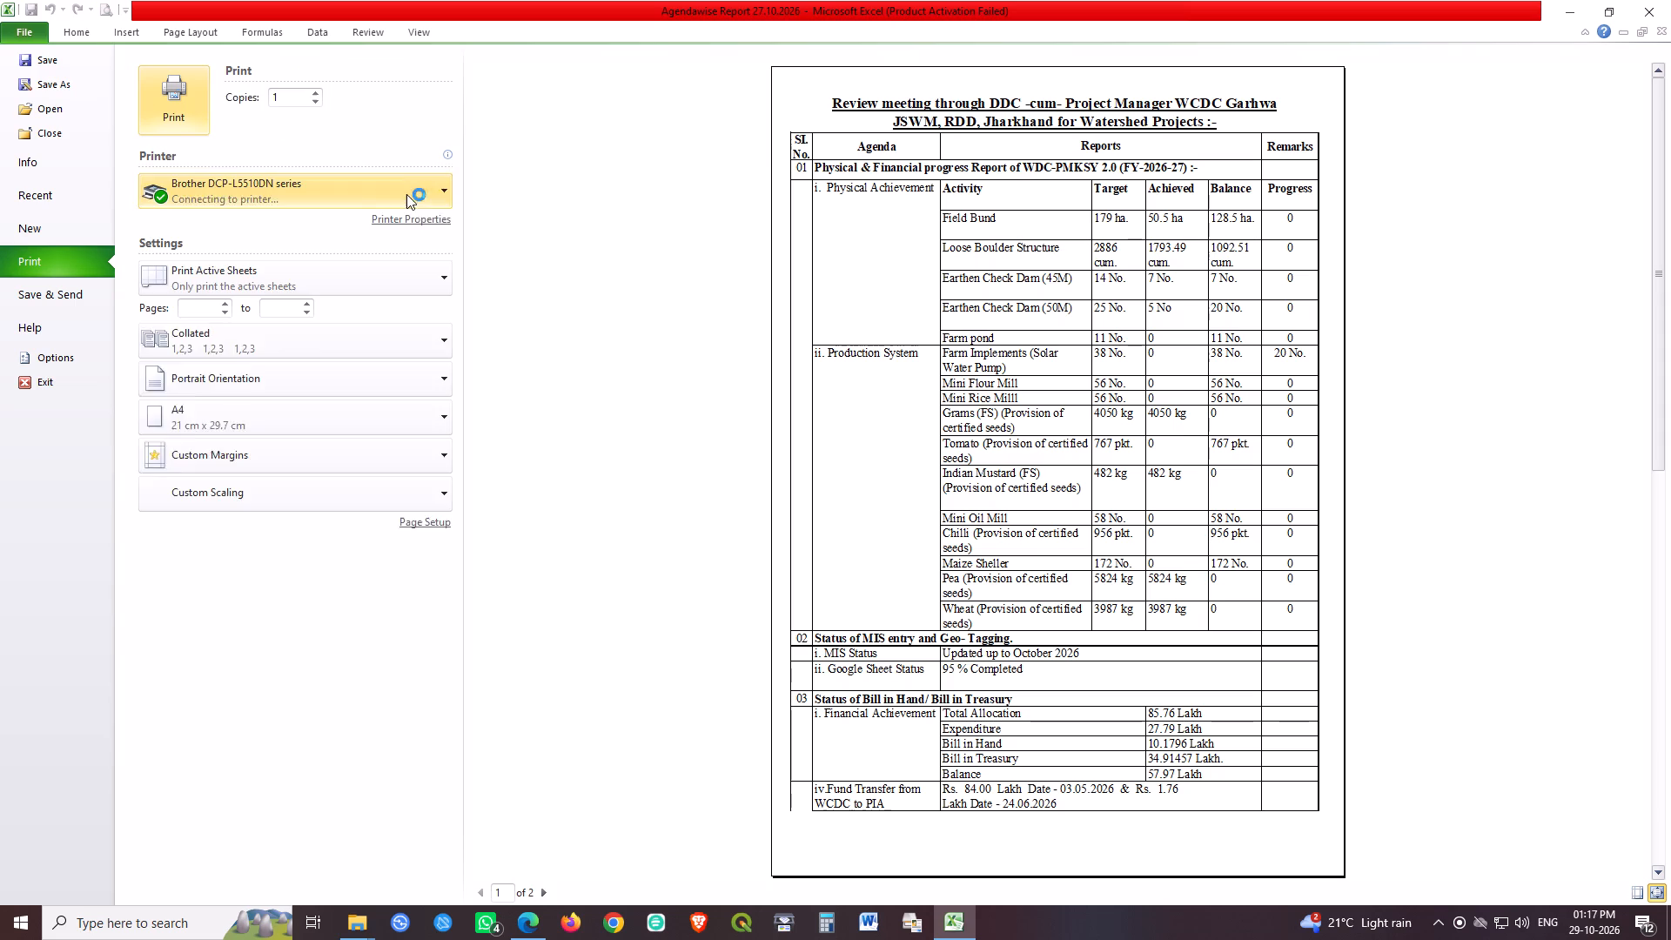
{"action": "scroll", "coordinate": [1256, 289], "scroll_direction": "down", "scroll_amount": 4}
{"action": "scroll", "coordinate": [1256, 289], "scroll_direction": "up", "scroll_amount": 4}
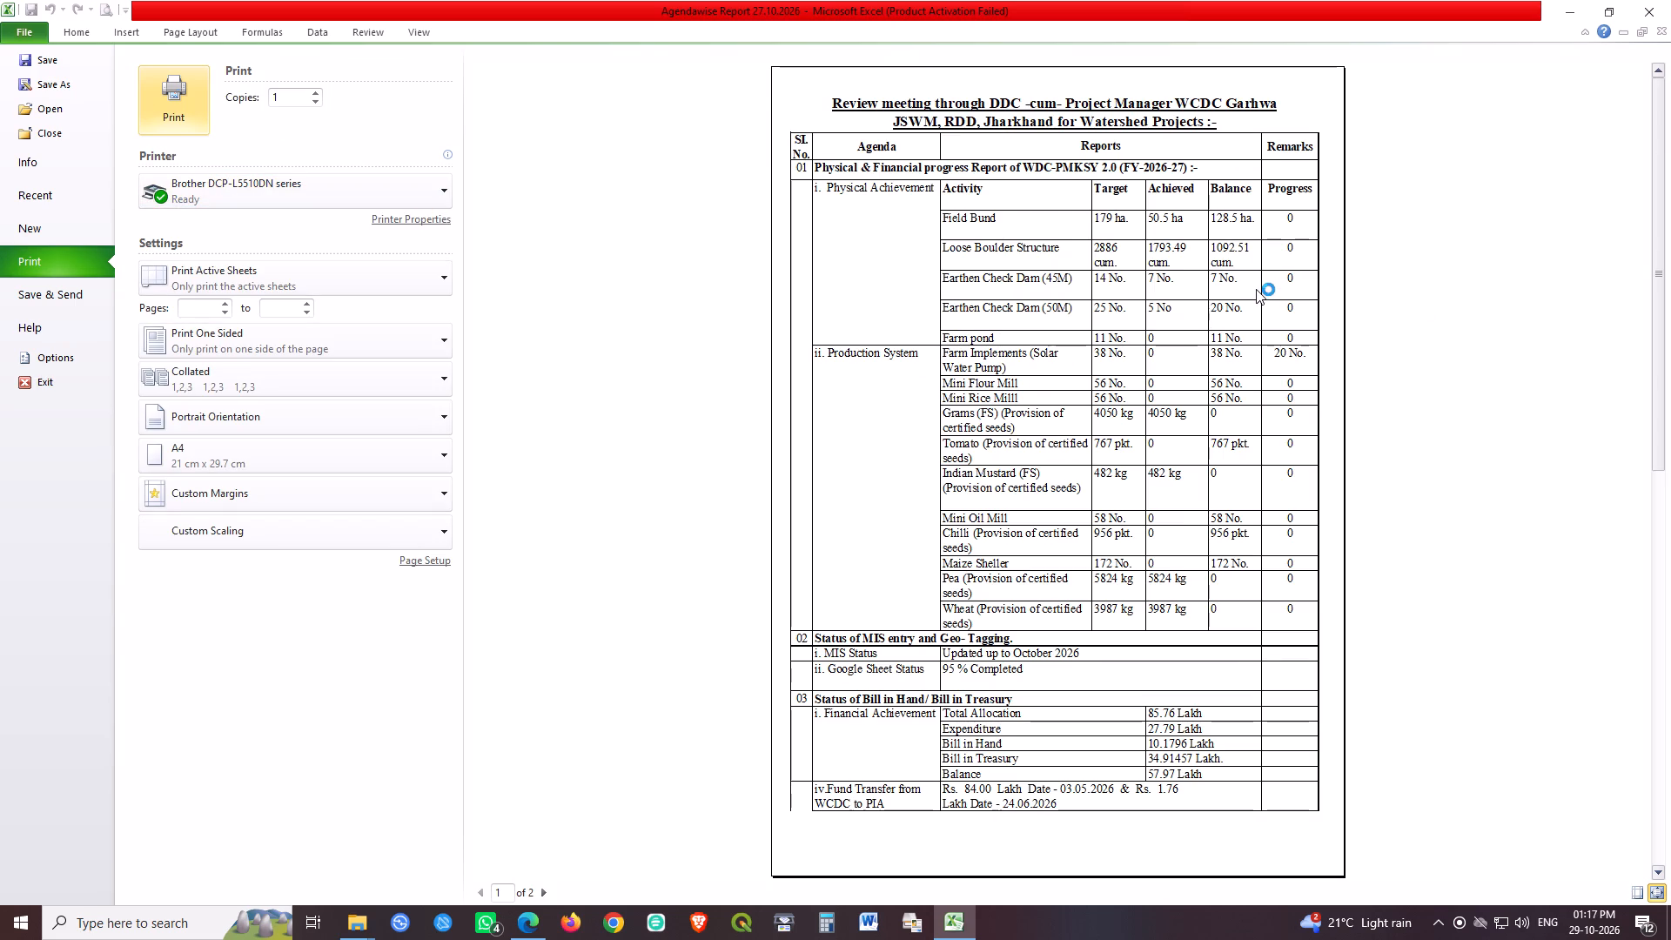
{"action": "scroll", "coordinate": [1256, 289], "scroll_direction": "down", "scroll_amount": 2}
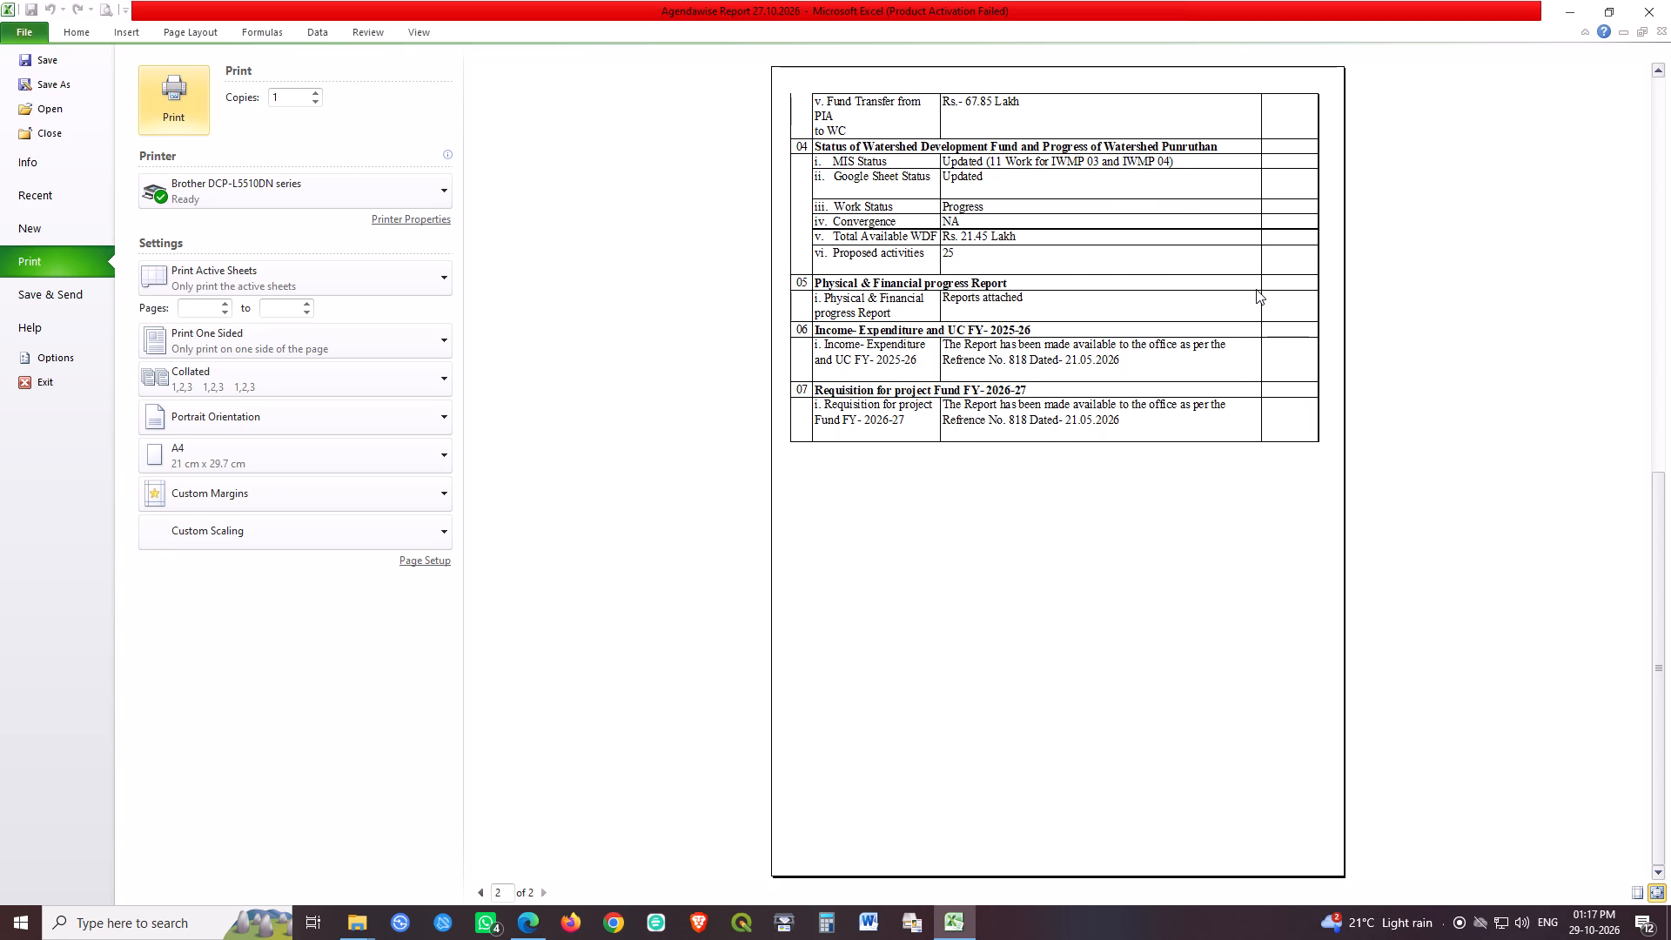
{"action": "scroll", "coordinate": [1256, 289], "scroll_direction": "up", "scroll_amount": 2}
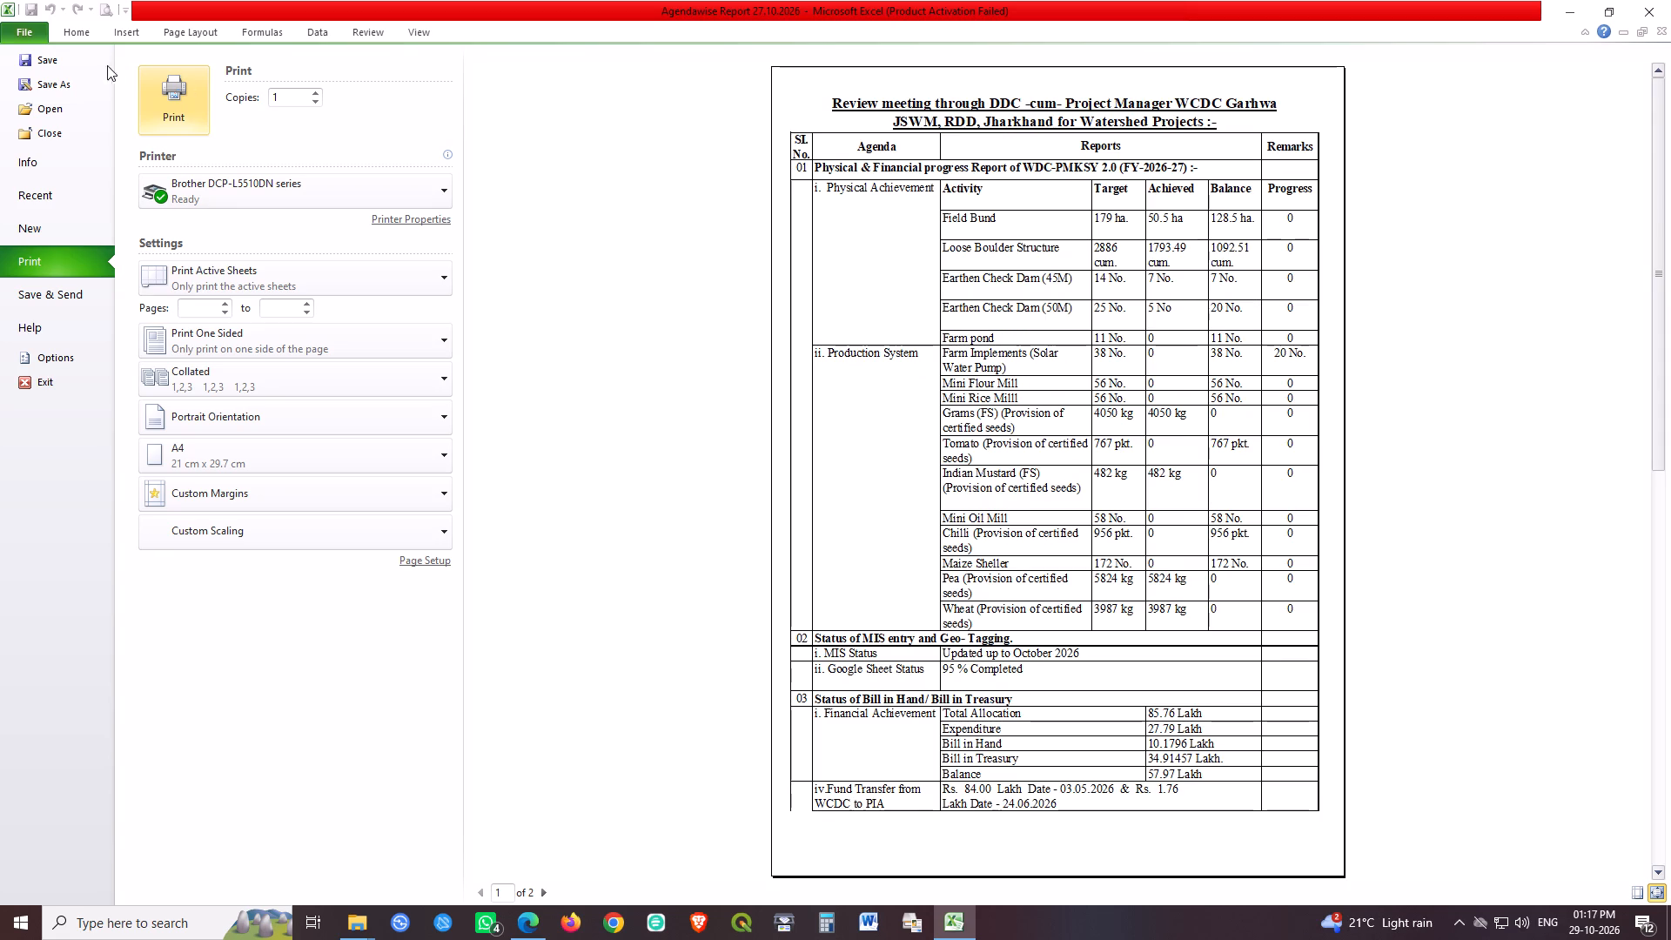
{"action": "left_click", "coordinate": [58, 381]}
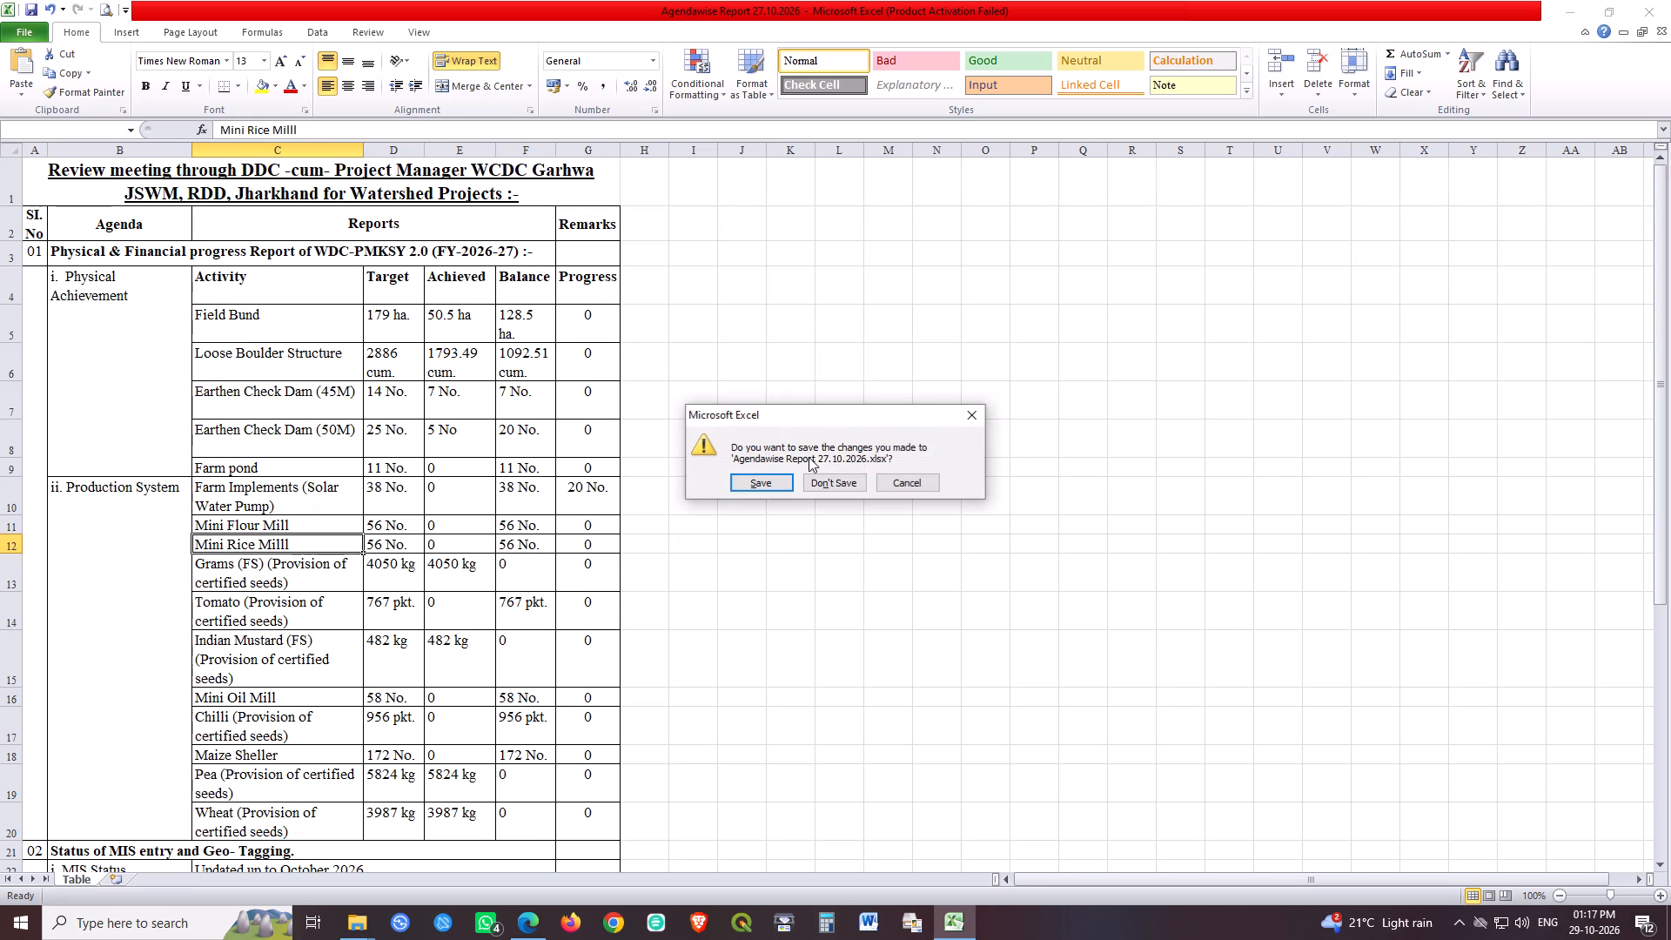
{"action": "left_click", "coordinate": [977, 414]}
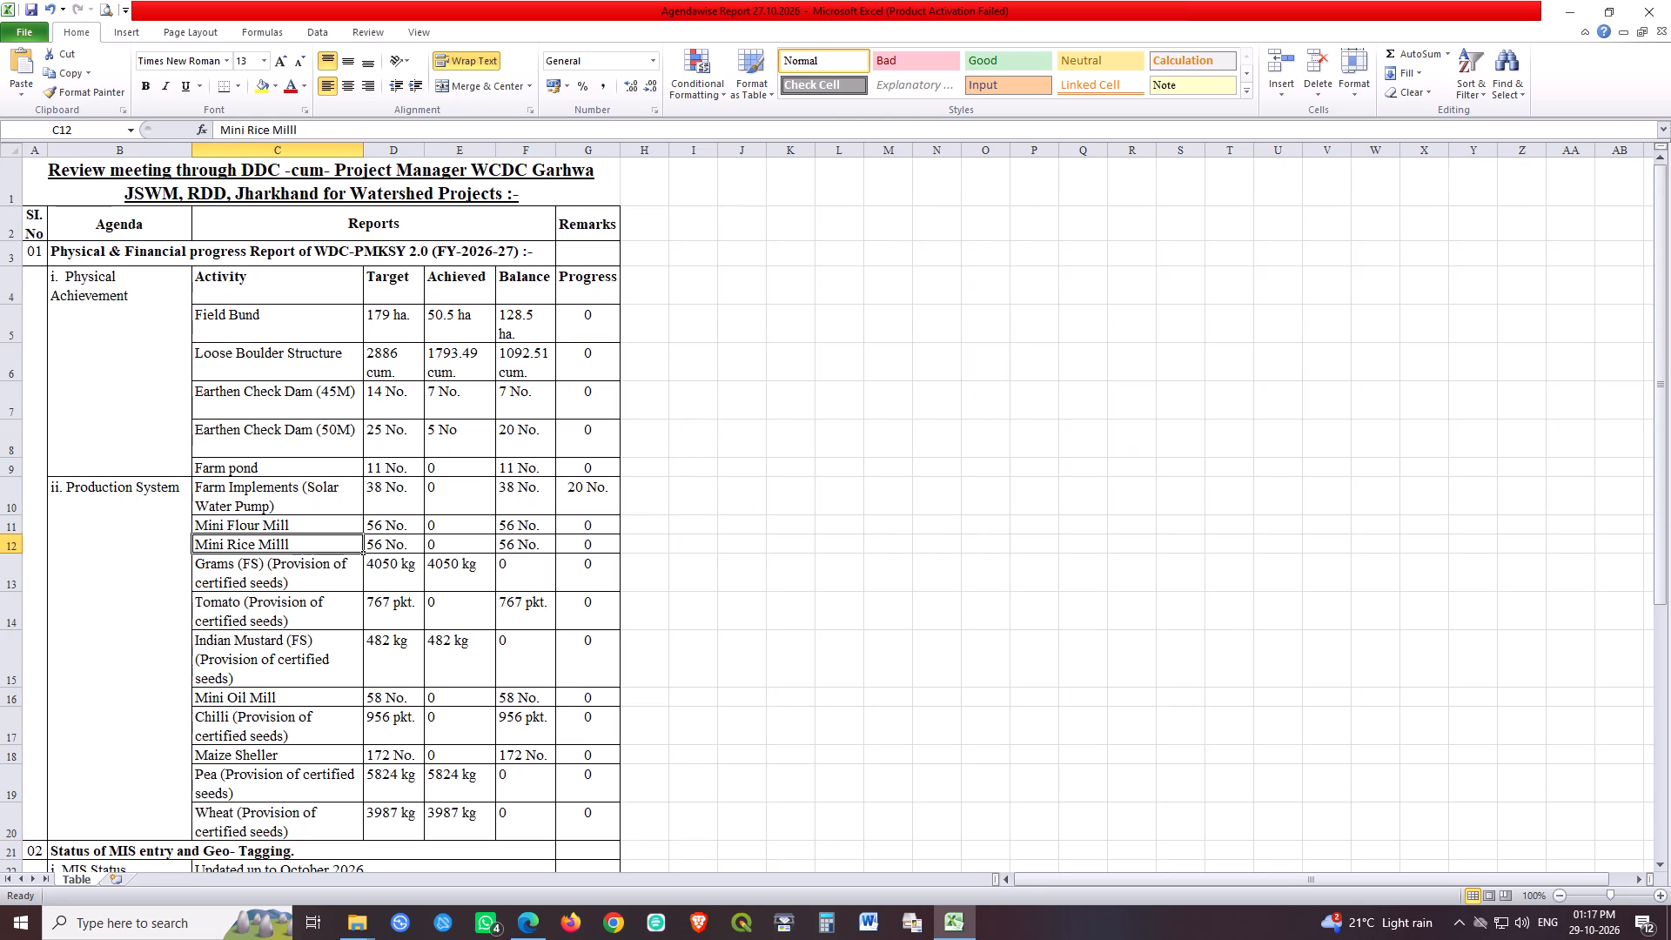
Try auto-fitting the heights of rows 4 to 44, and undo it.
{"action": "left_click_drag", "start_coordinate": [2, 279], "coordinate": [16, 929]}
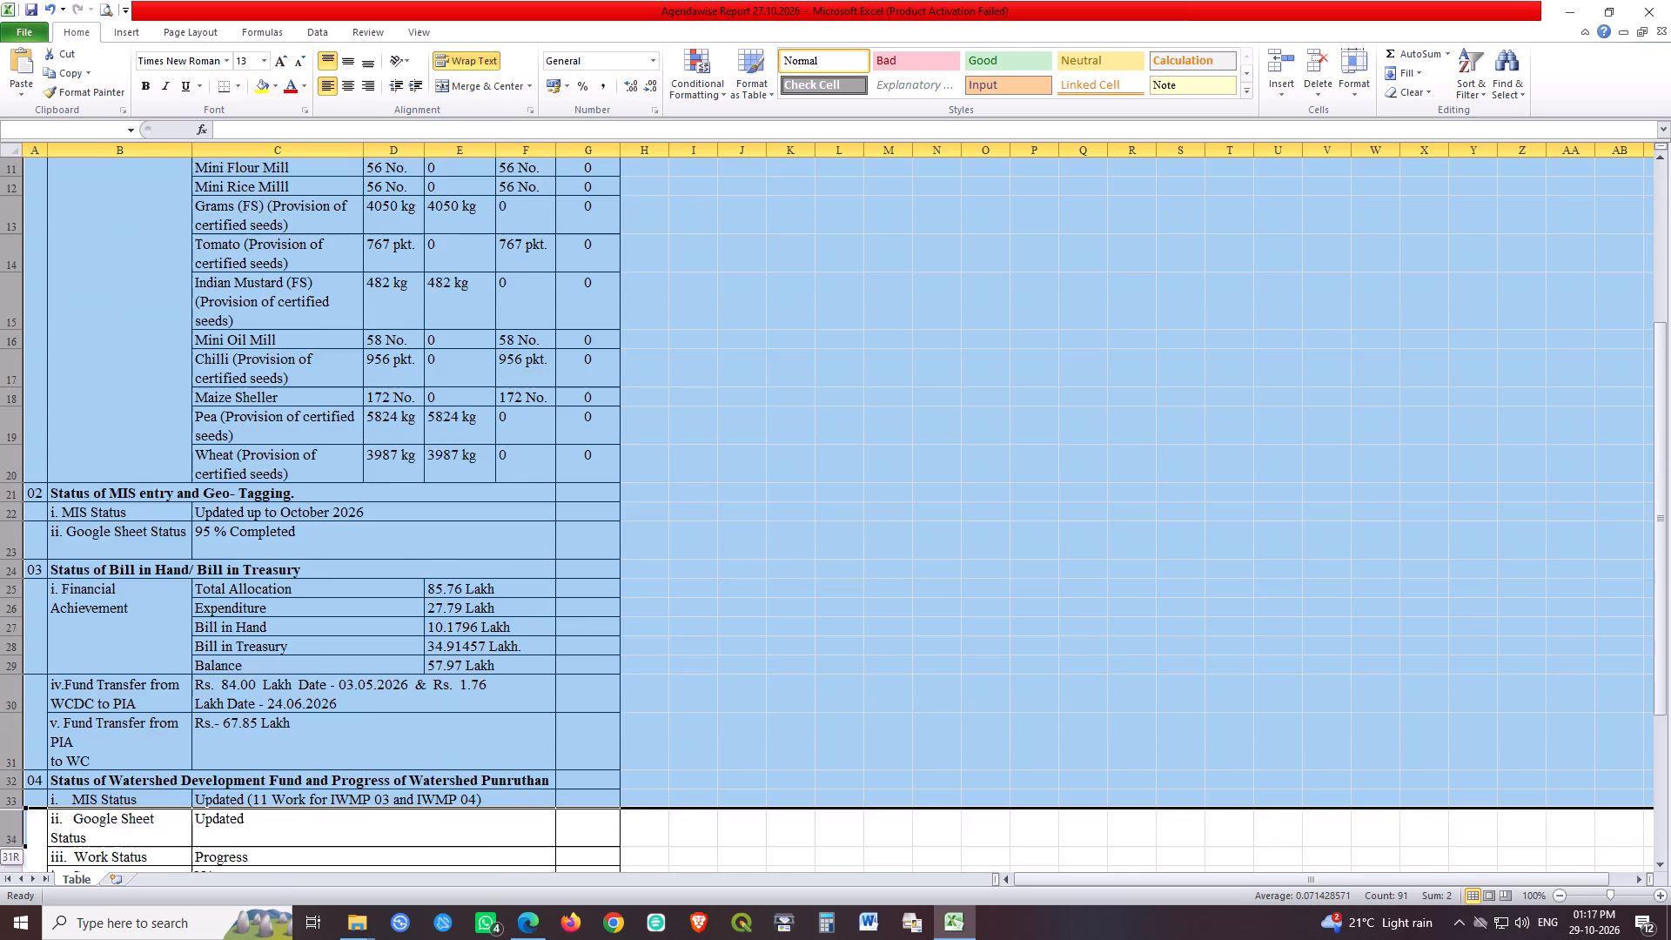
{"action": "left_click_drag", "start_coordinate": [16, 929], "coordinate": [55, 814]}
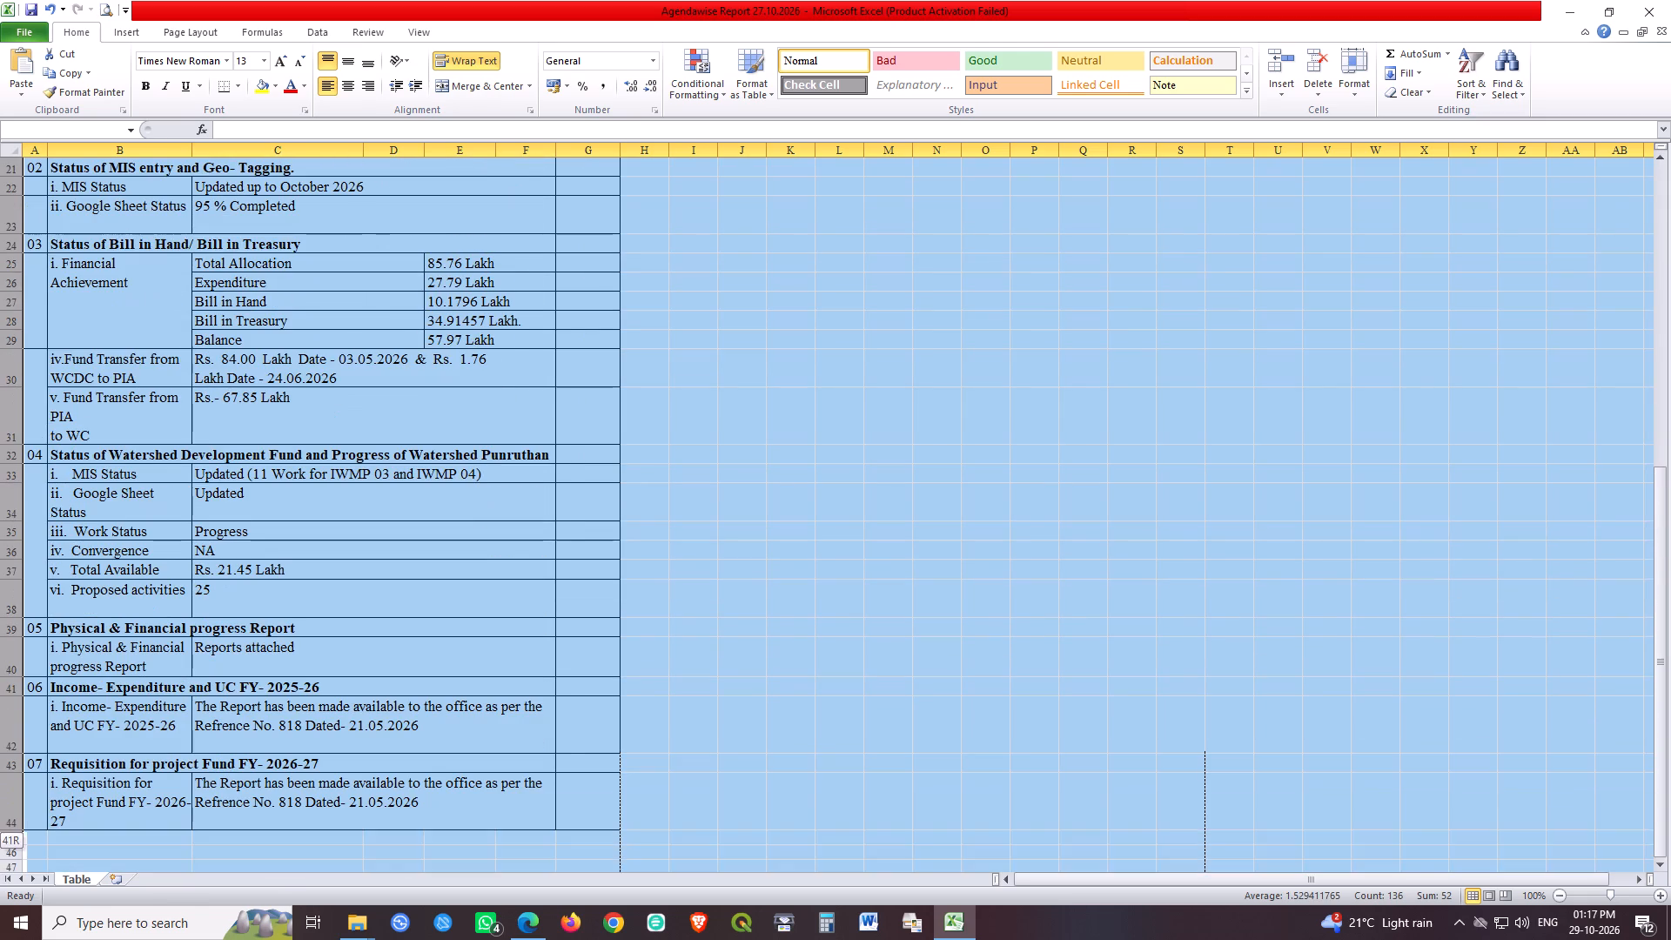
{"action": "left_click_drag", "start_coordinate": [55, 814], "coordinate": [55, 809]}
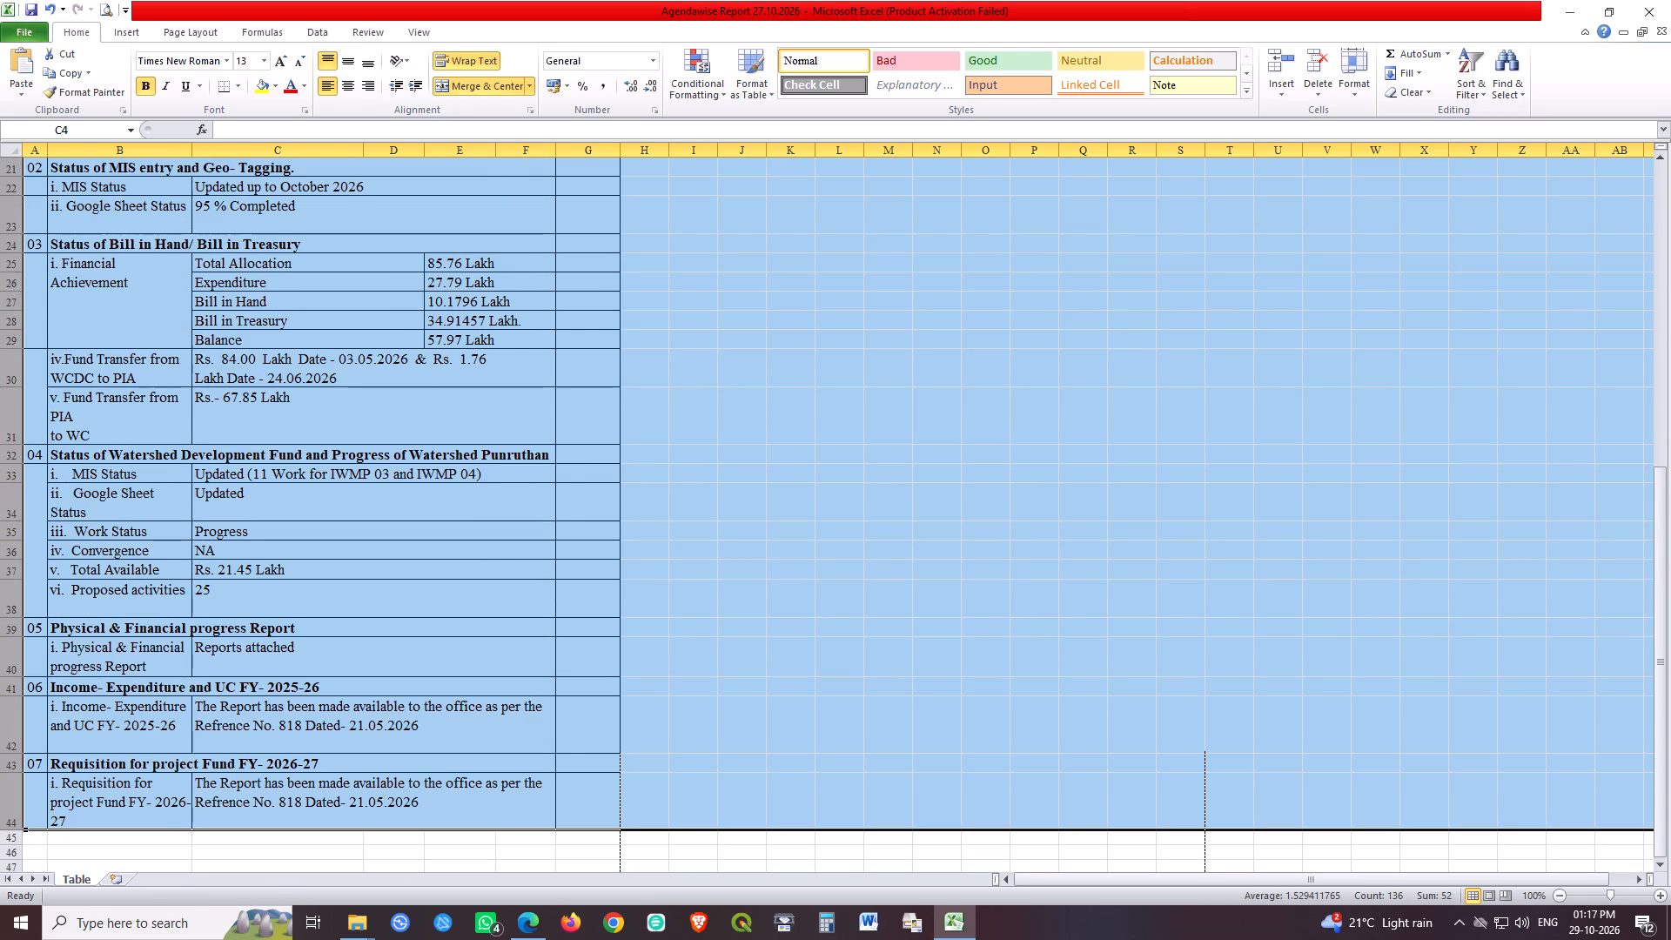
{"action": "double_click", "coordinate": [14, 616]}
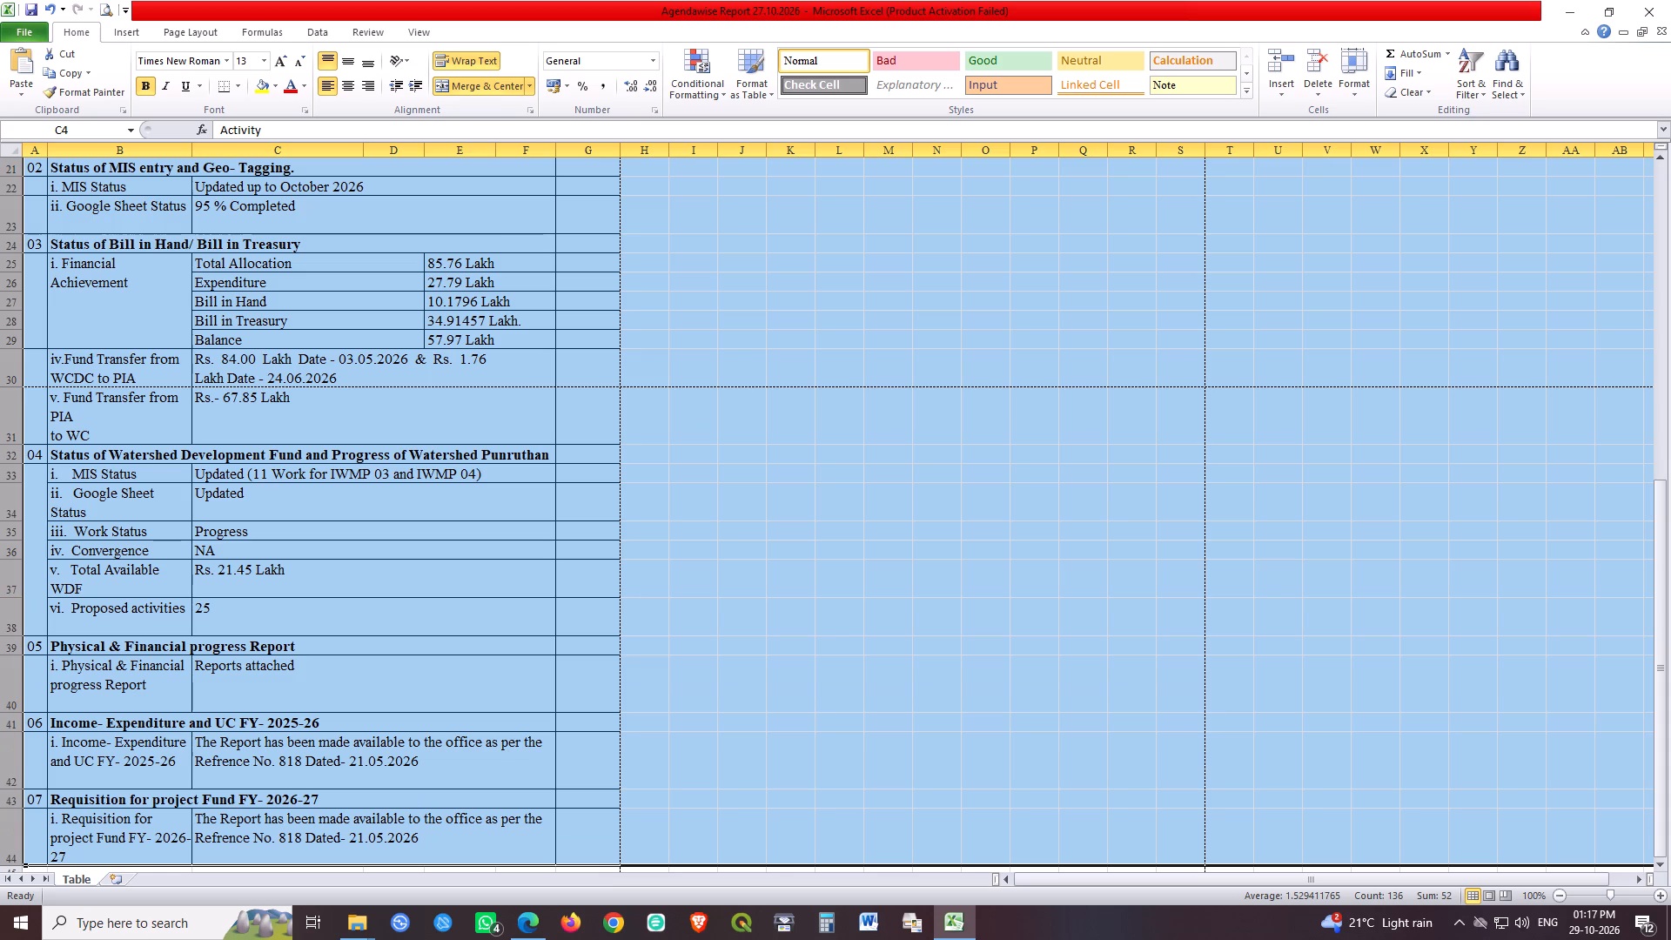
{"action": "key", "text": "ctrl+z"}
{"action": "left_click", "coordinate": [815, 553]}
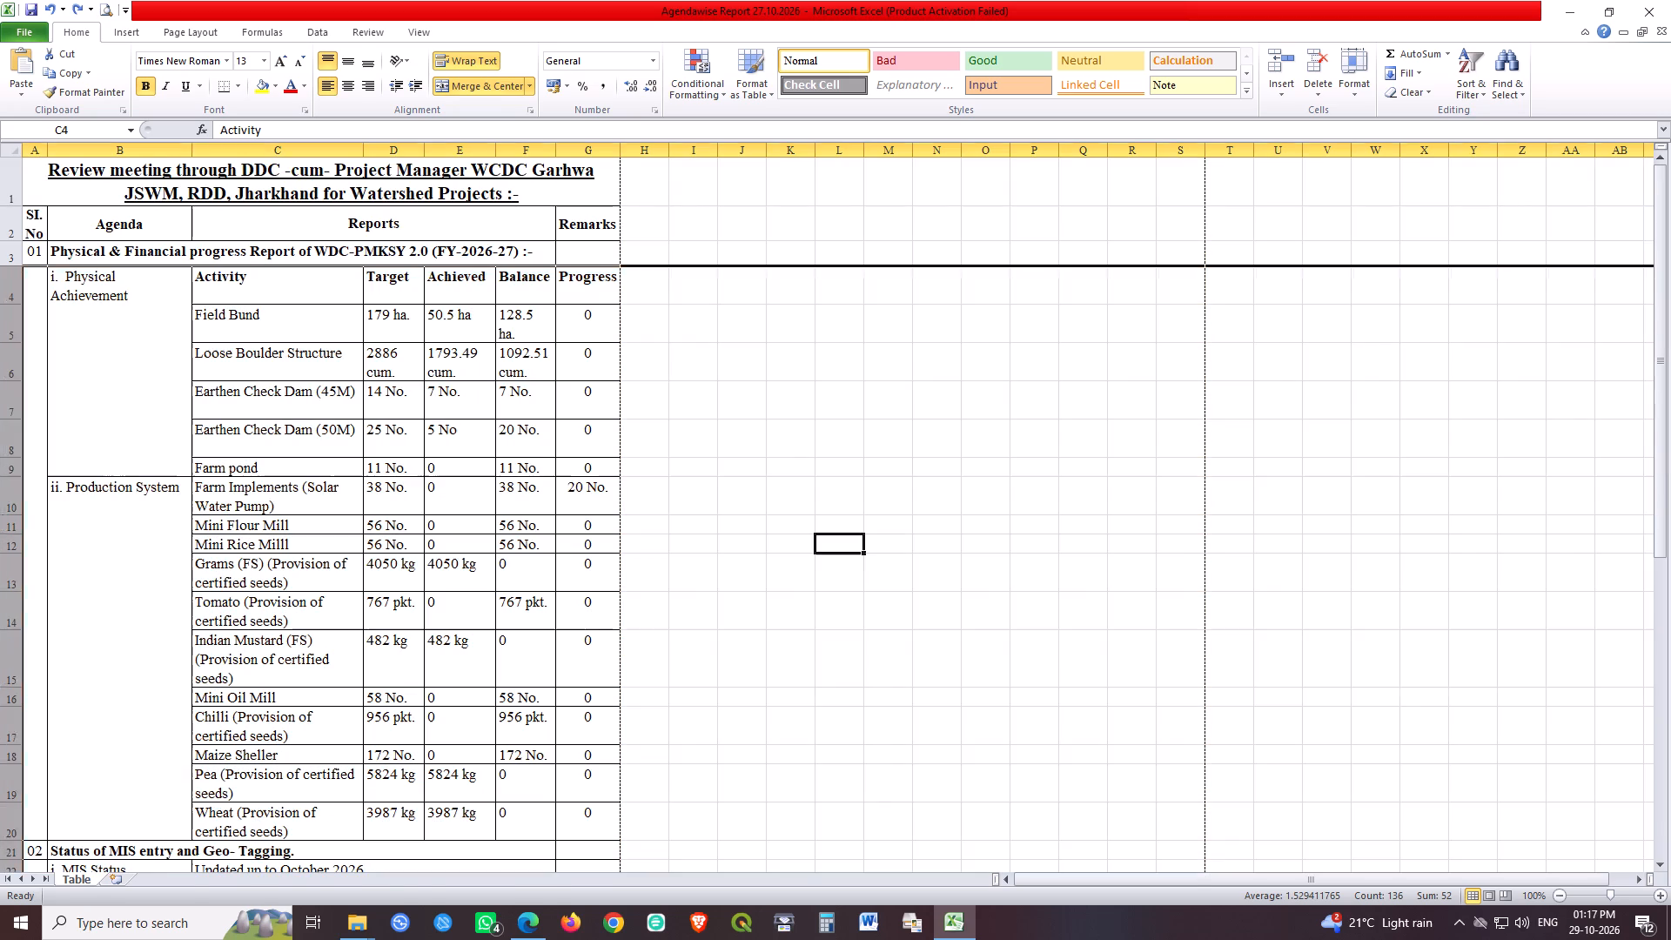
Shorten rows 7 and 8, Earthen Check Dam (45M) and (50M), to remove the spare space below their text.
{"action": "left_click_drag", "start_coordinate": [0, 420], "coordinate": [15, 406]}
{"action": "left_click", "coordinate": [15, 406]}
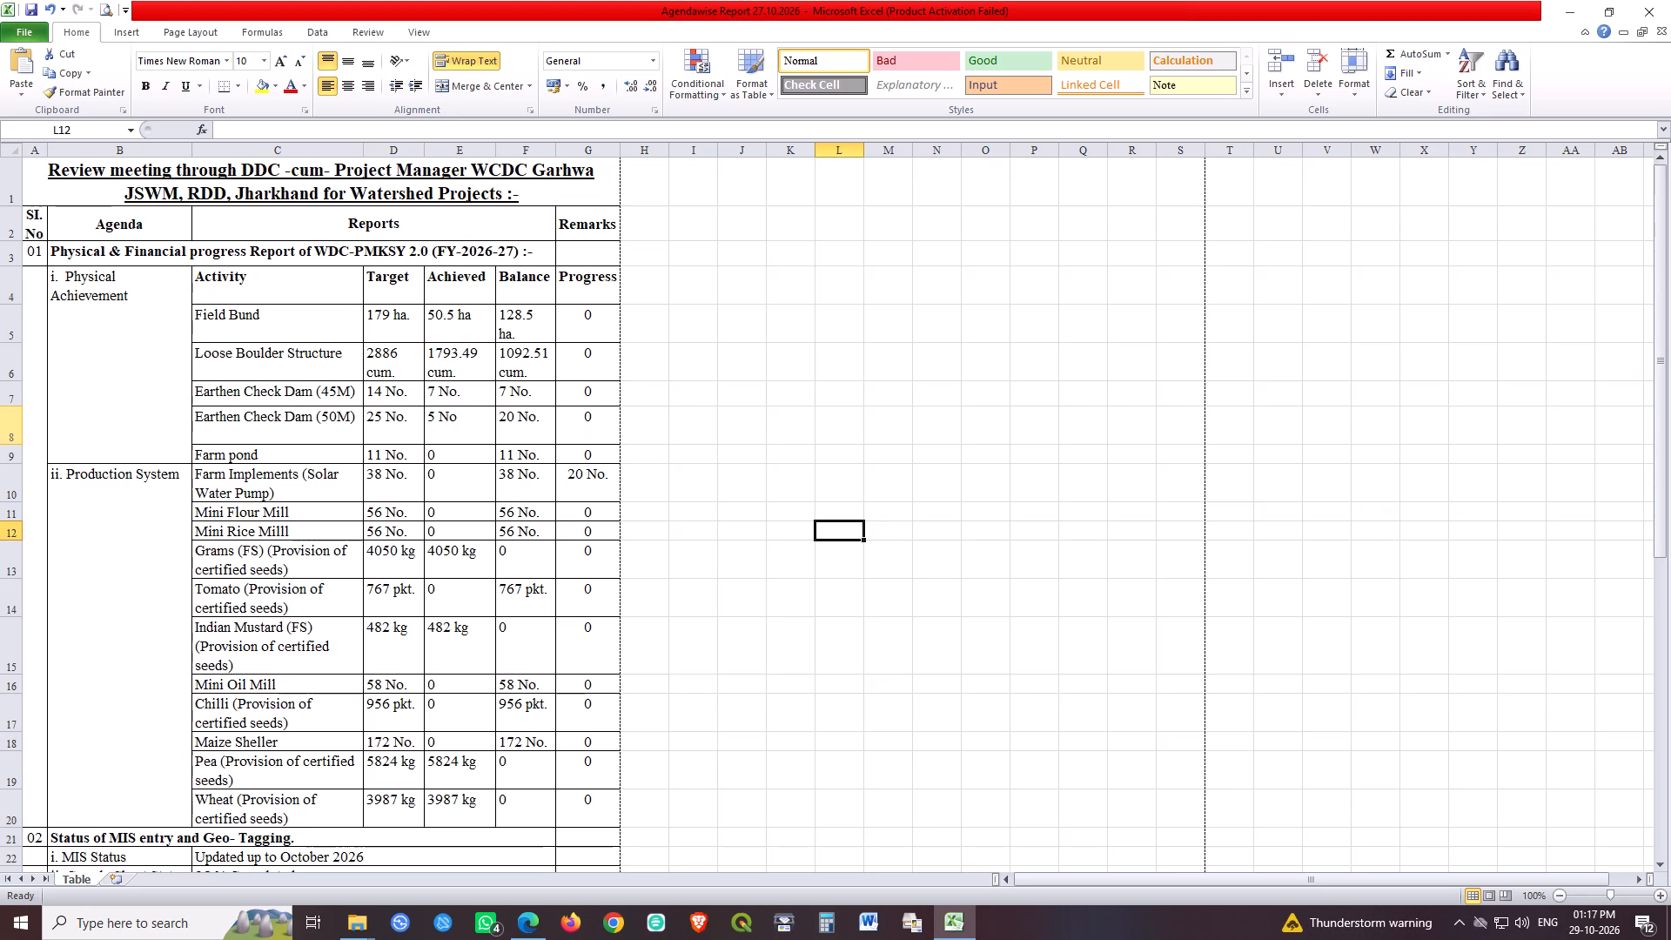
{"action": "double_click", "coordinate": [12, 446]}
{"action": "left_click_drag", "start_coordinate": [5, 445], "coordinate": [9, 429]}
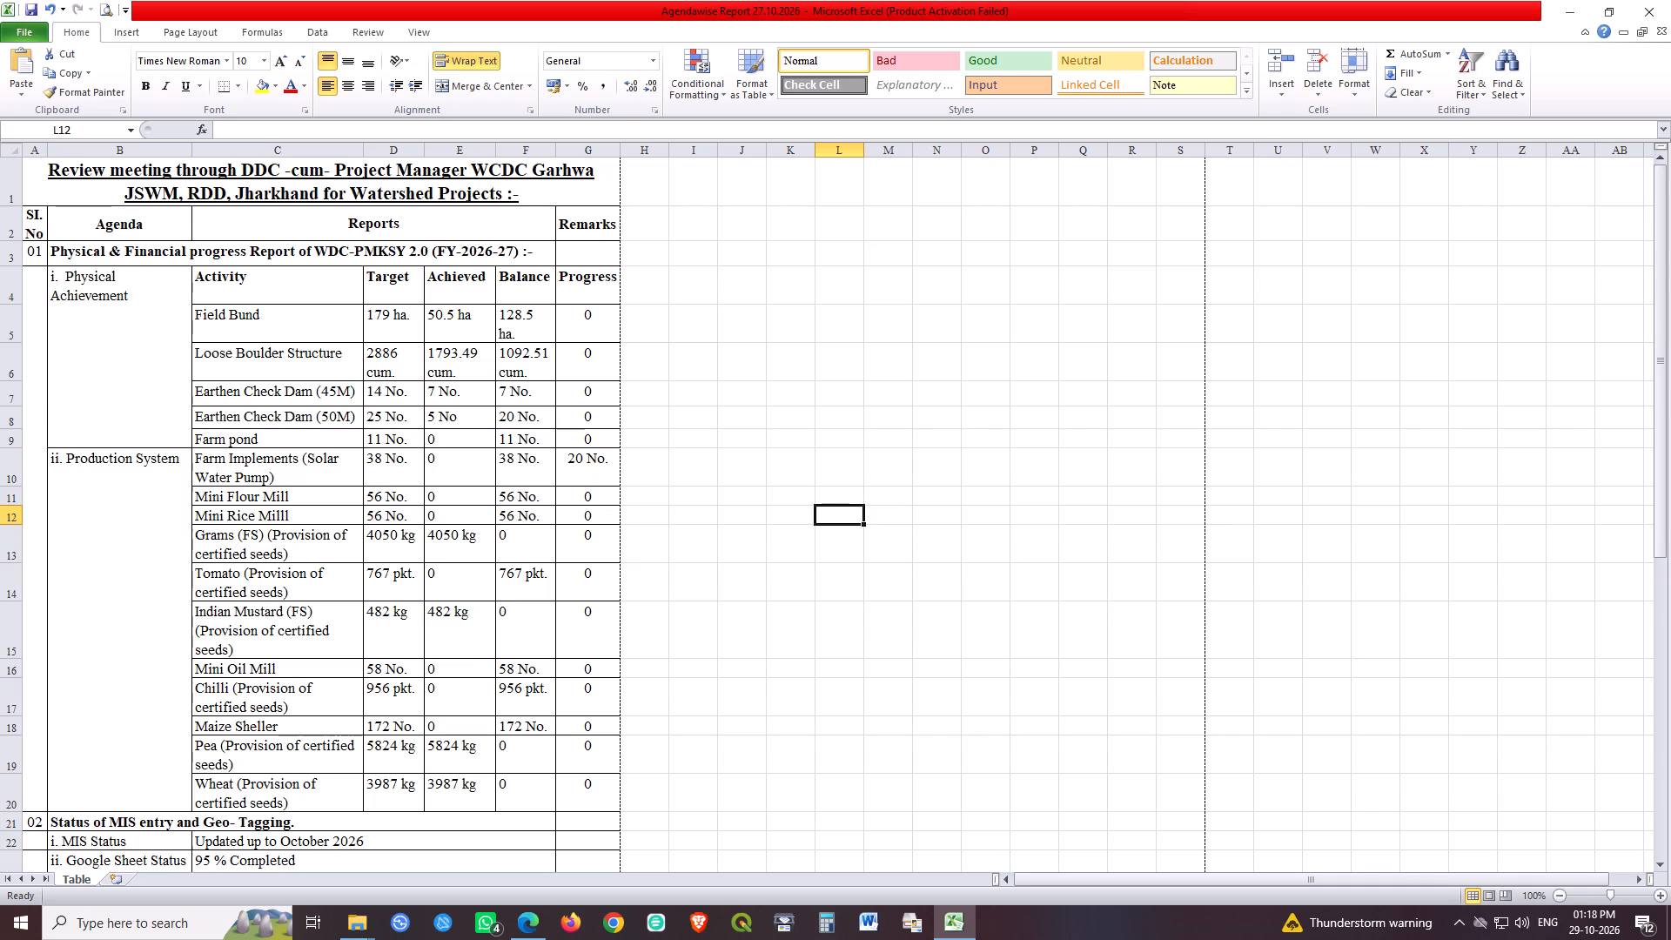
Widen the Balance column so that 128.5 ha. fits on one line, and narrow the Achieved column by a similar amount.
{"action": "left_click", "coordinate": [554, 144]}
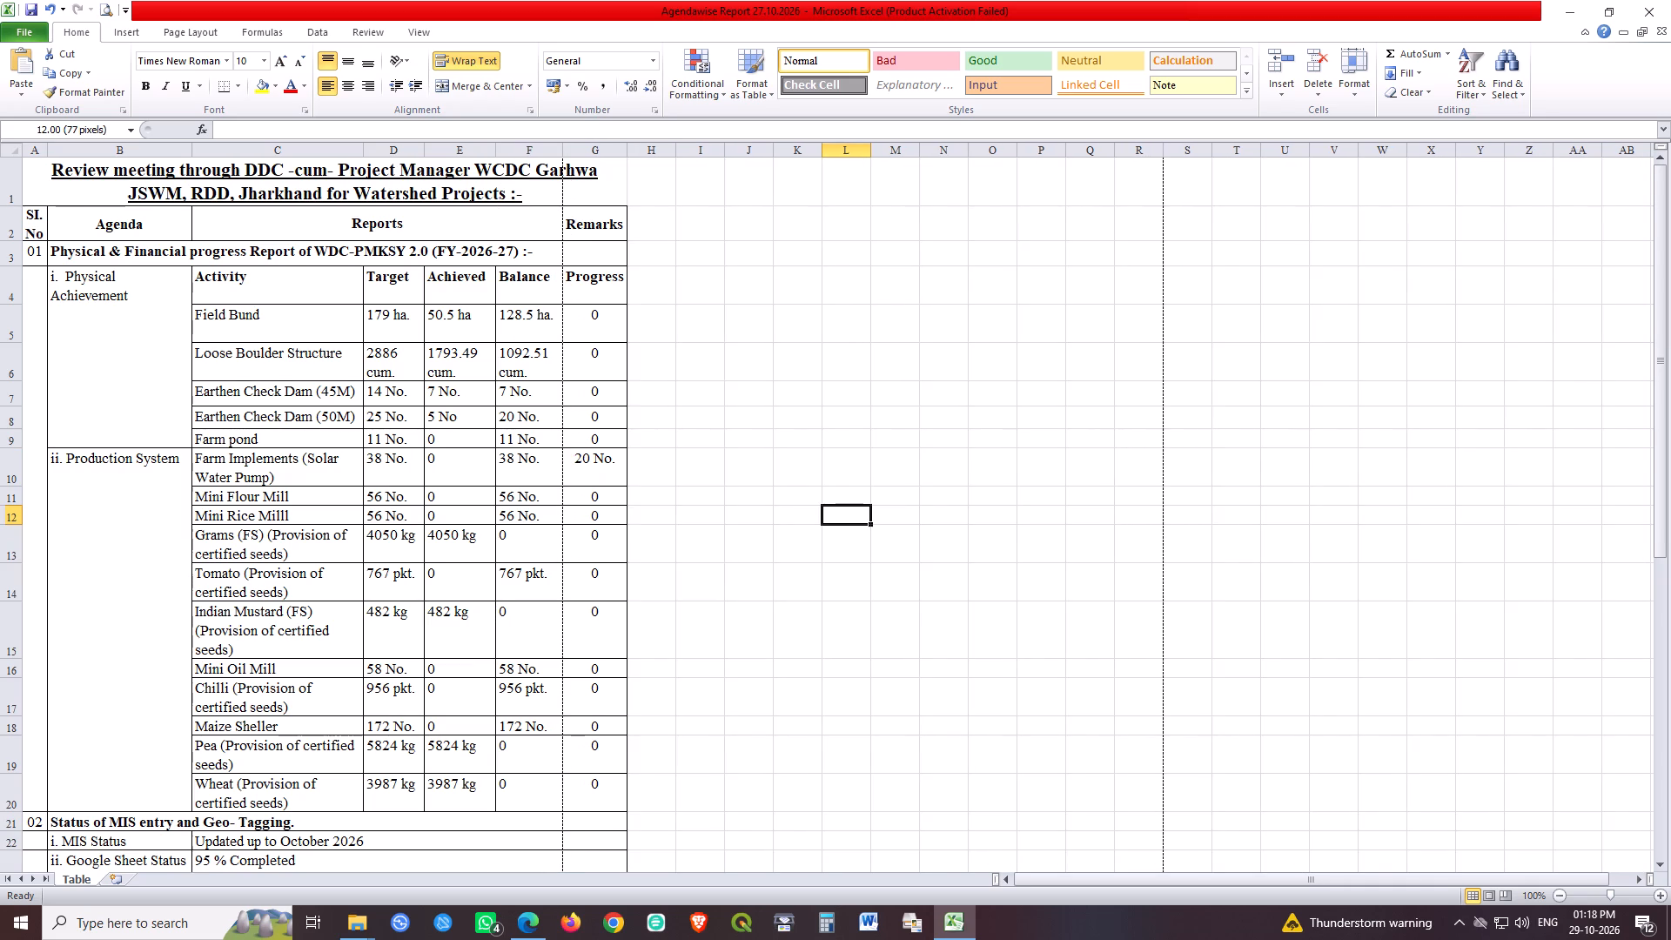
{"action": "left_click", "coordinate": [492, 153]}
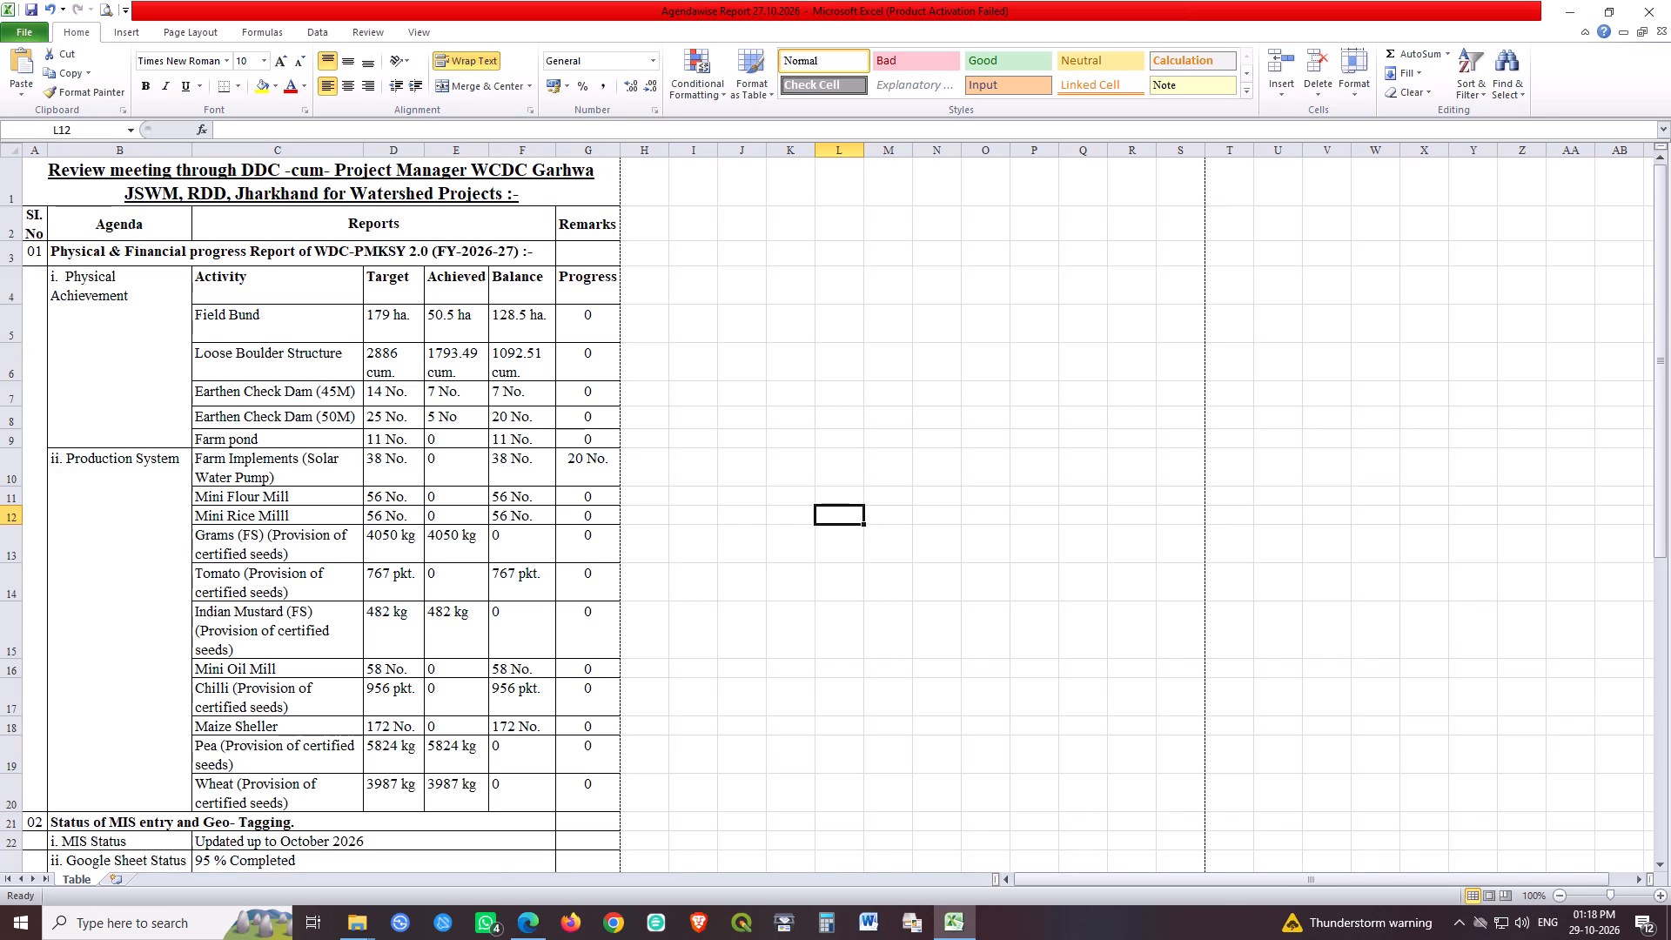
Reduce the Field Bund row to a height of about 18.75 and shorten row 23, Google Sheet Status, to a single line.
{"action": "left_click_drag", "start_coordinate": [17, 340], "coordinate": [23, 320]}
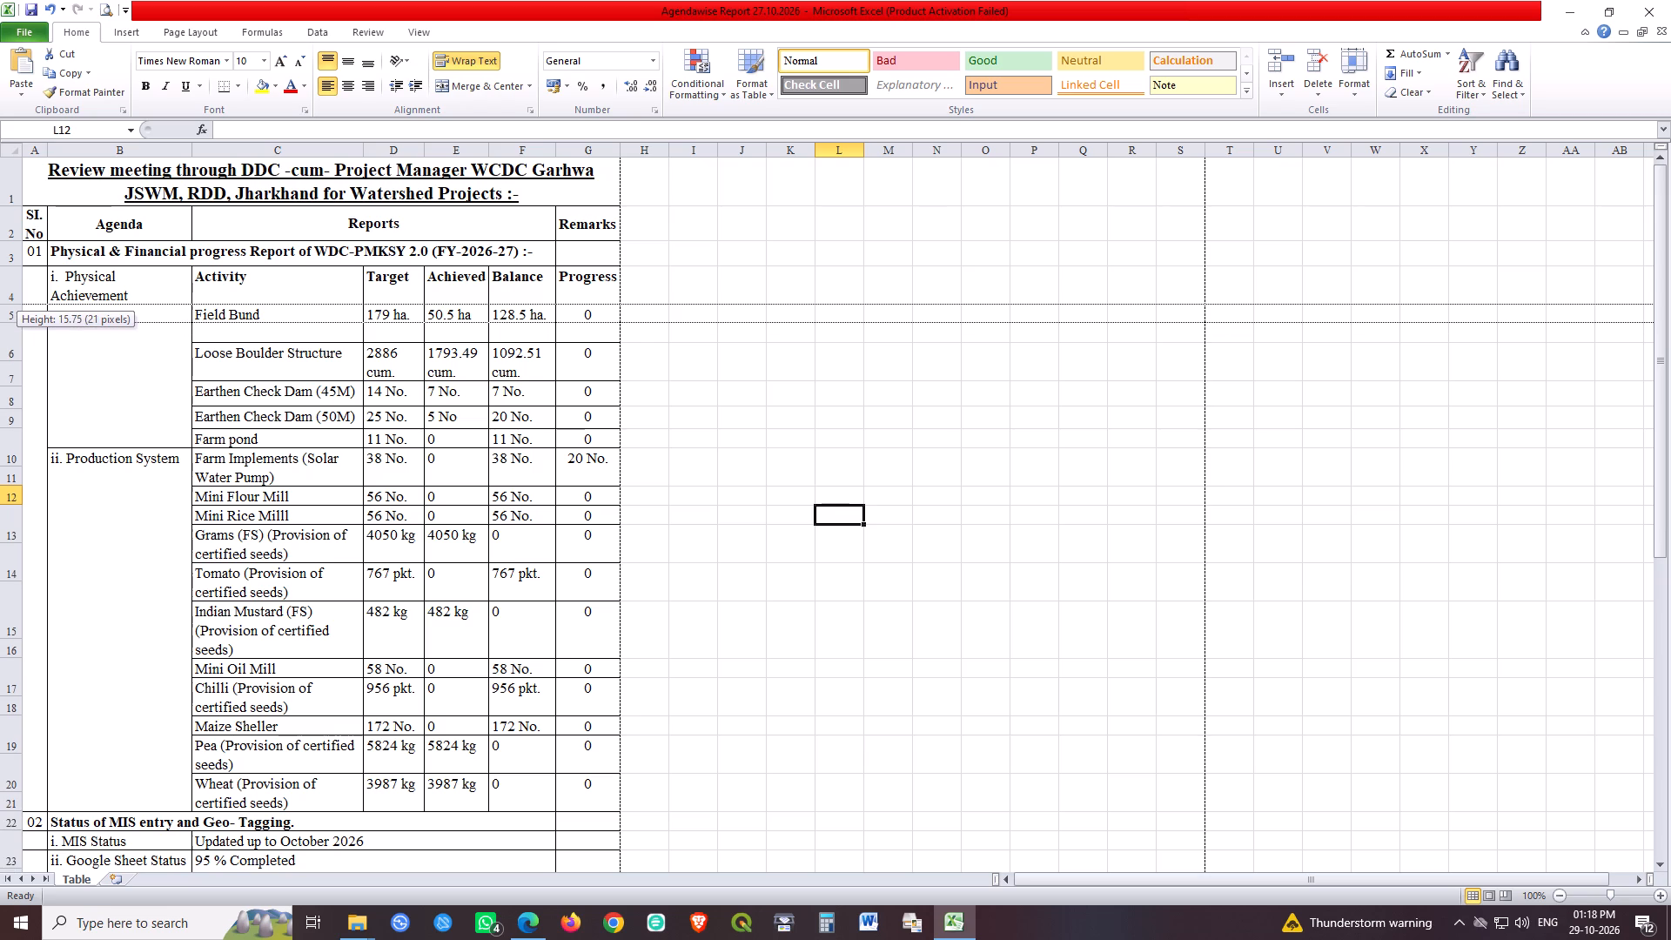
{"action": "left_click_drag", "start_coordinate": [23, 320], "coordinate": [28, 324]}
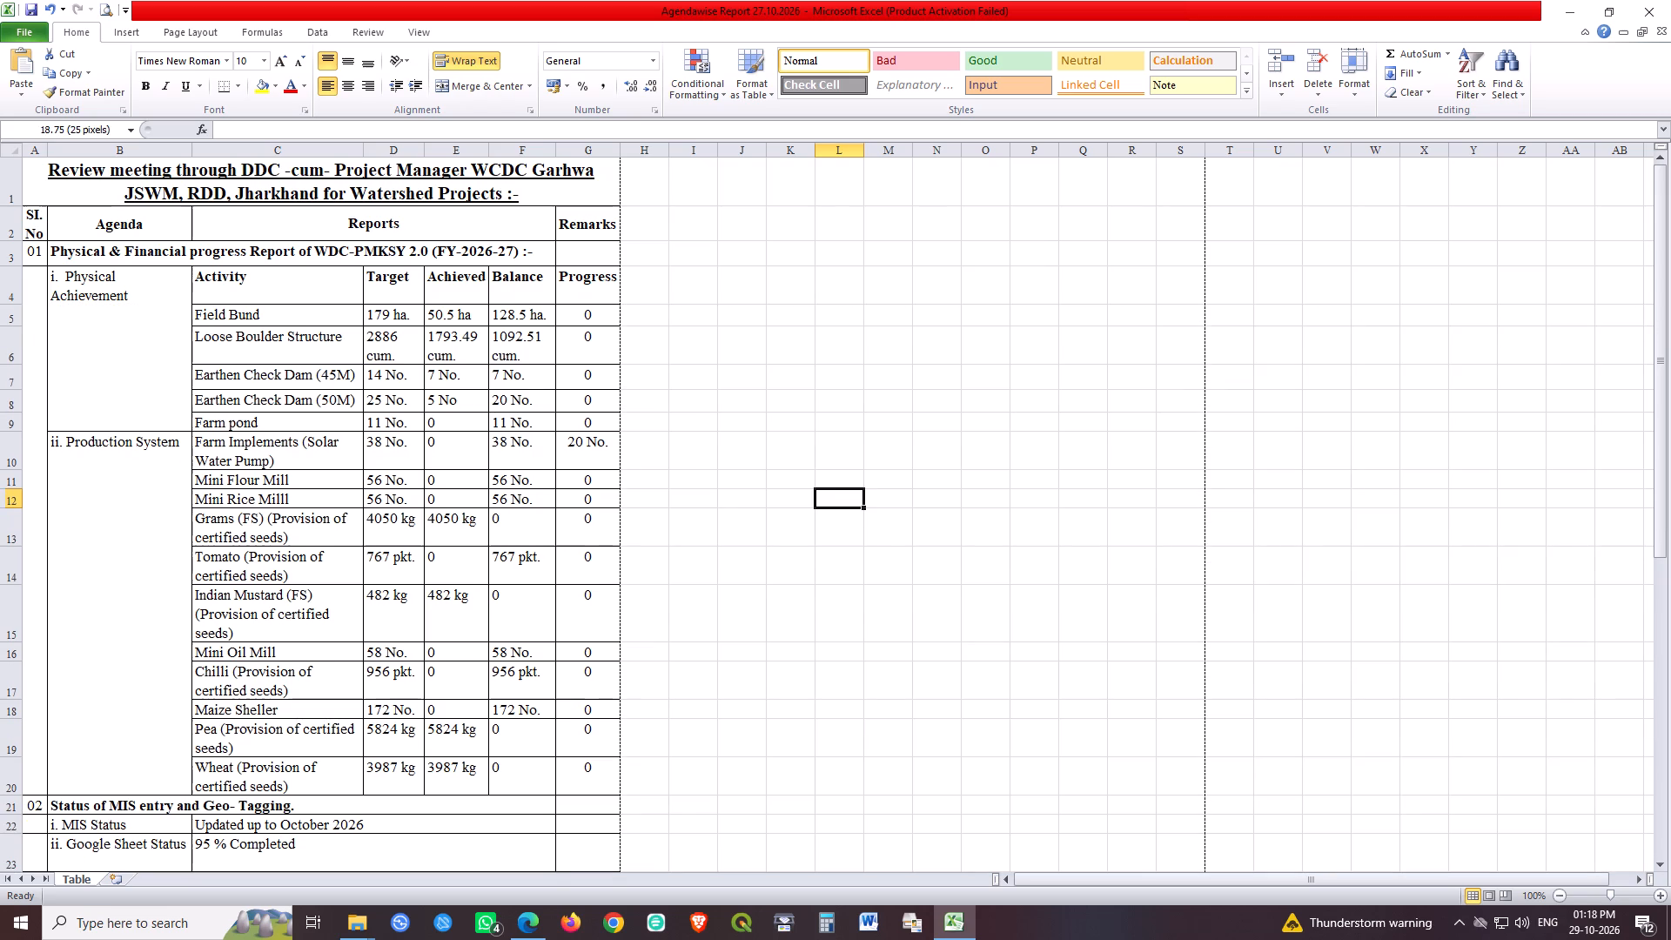
{"action": "scroll", "coordinate": [301, 633], "scroll_direction": "down", "scroll_amount": 1}
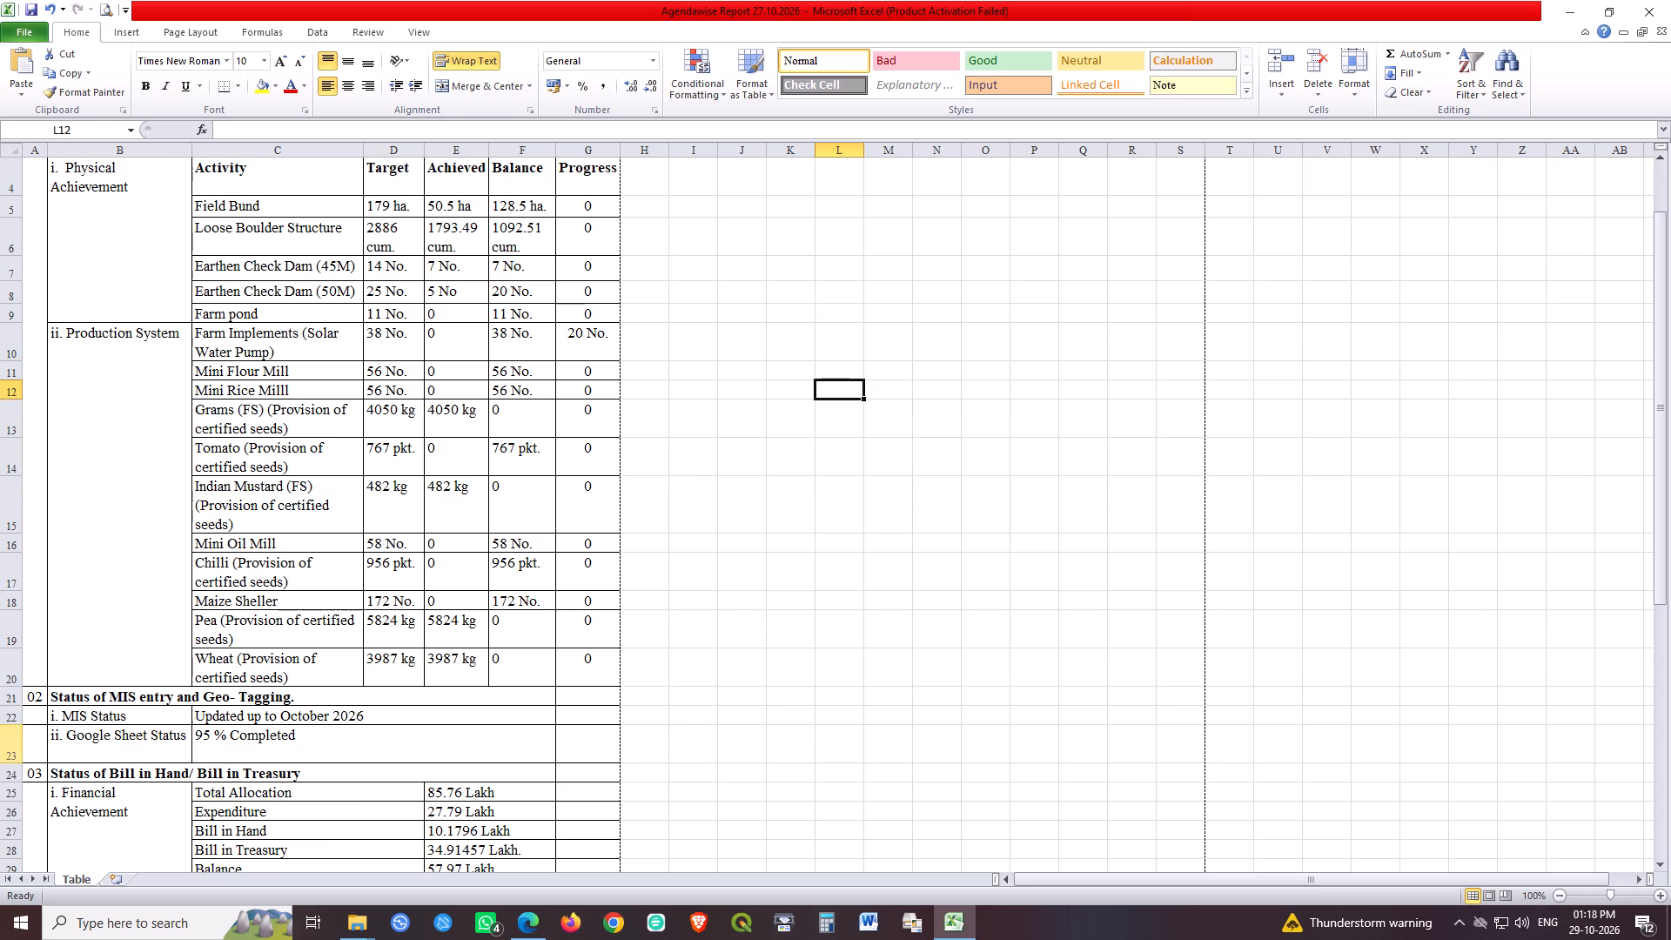
{"action": "left_click_drag", "start_coordinate": [14, 762], "coordinate": [14, 749]}
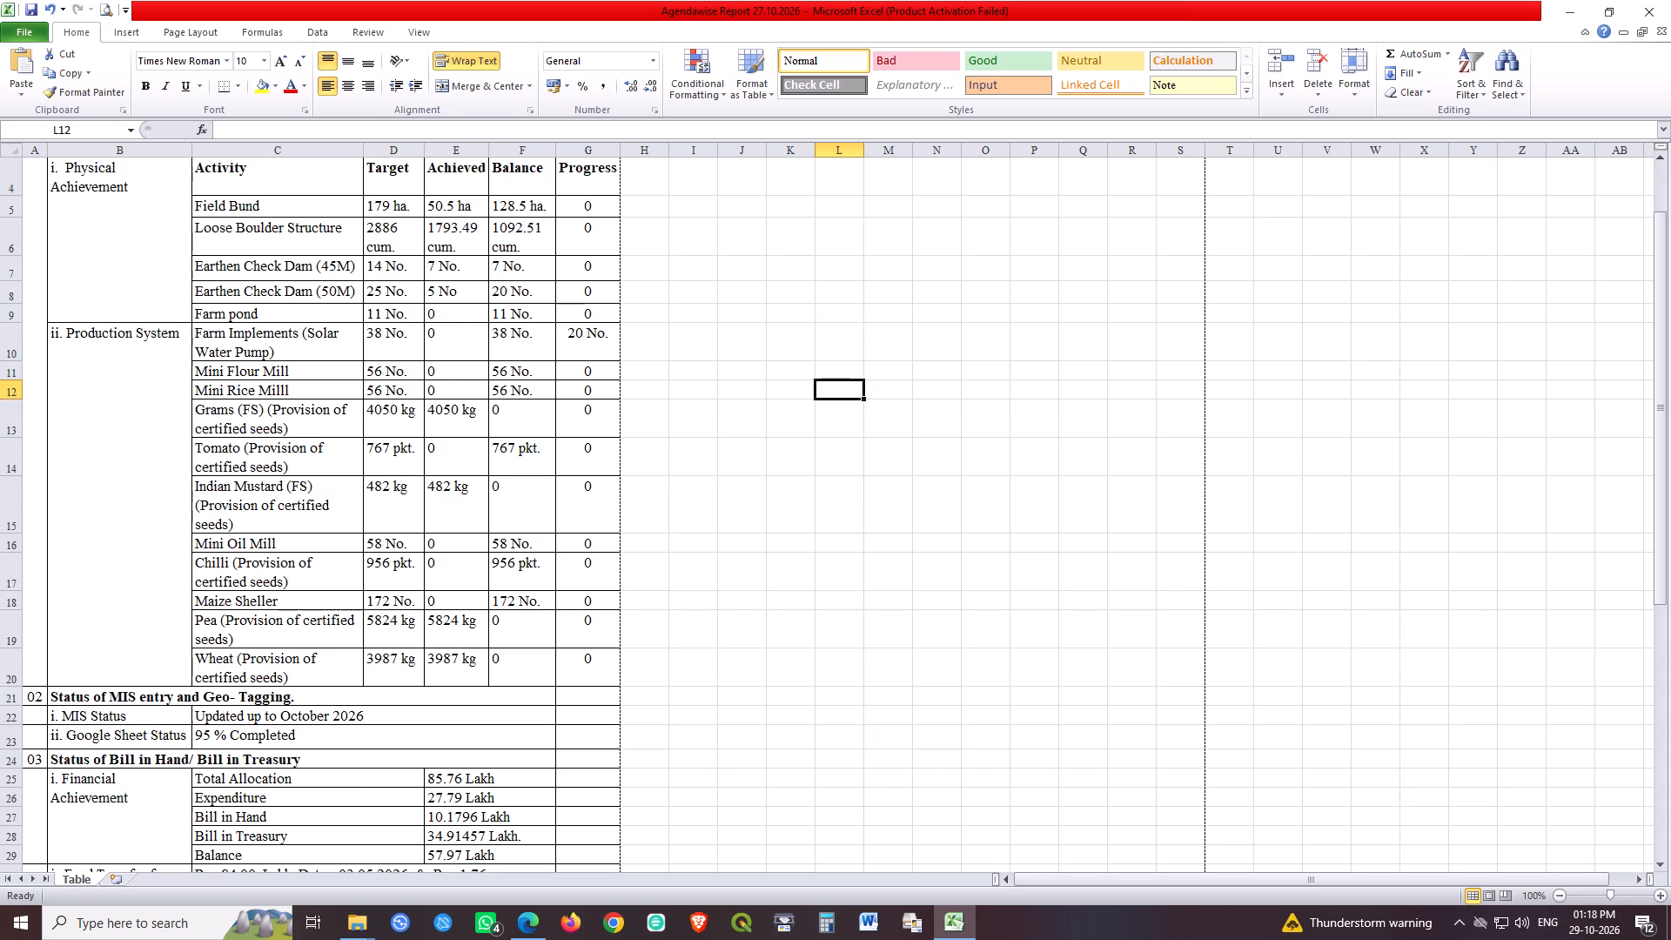
{"action": "left_click", "coordinate": [12, 751]}
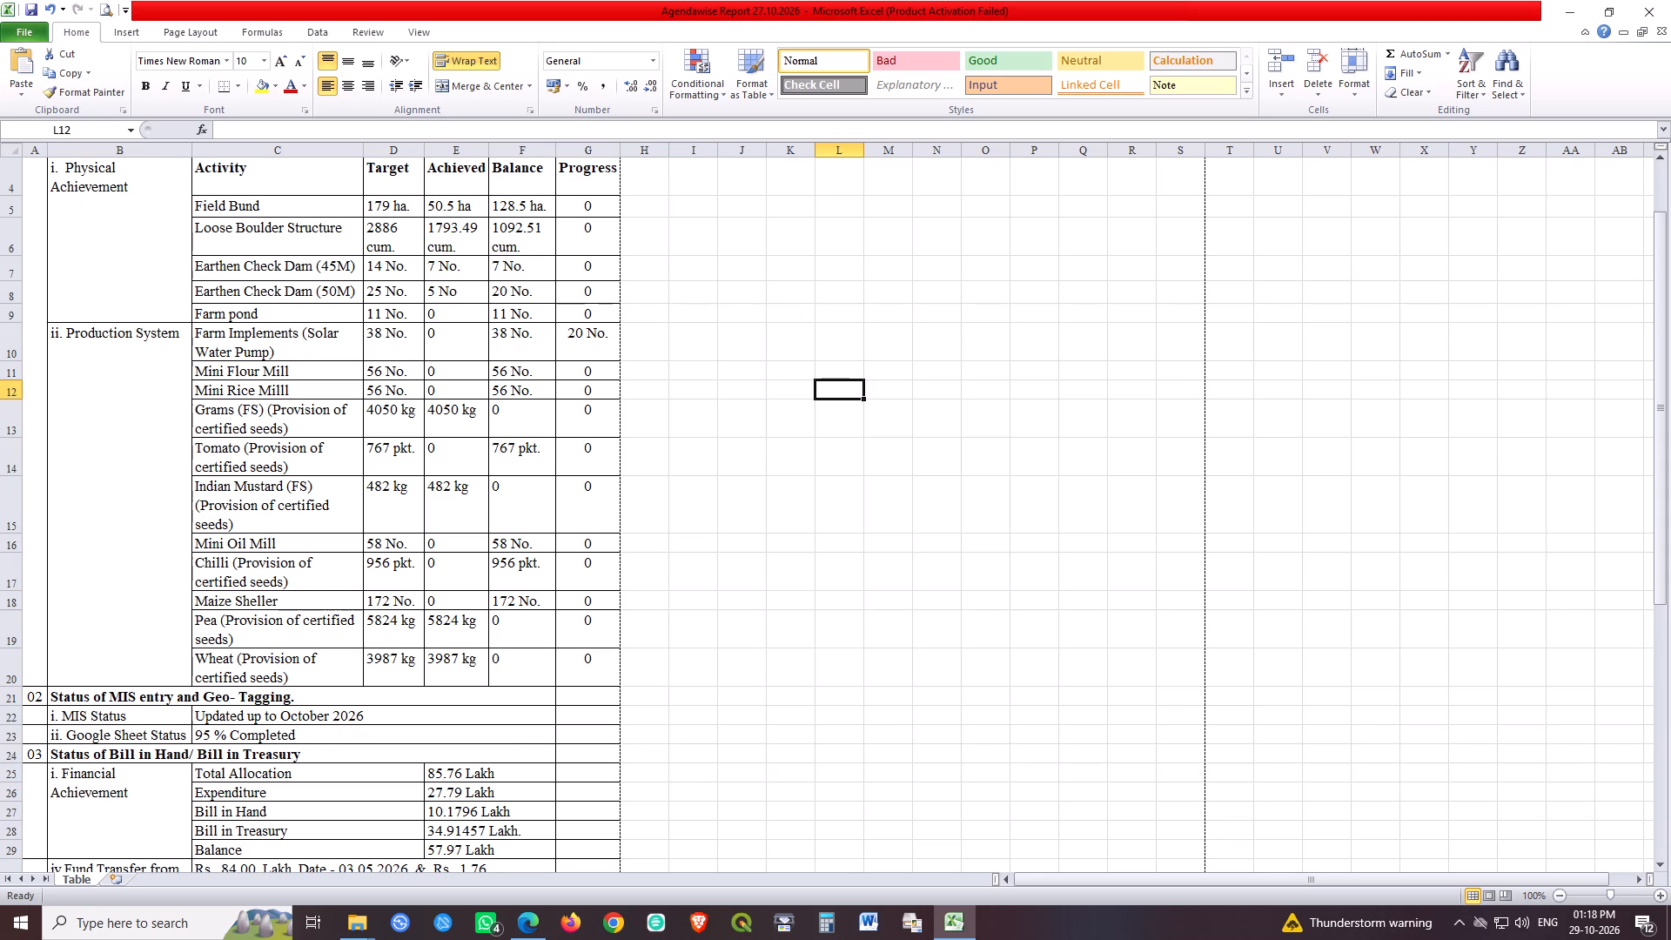
Reduce row 42, the Income-Expenditure and UC FY-2025-26 entry, to a height of about 34.5.
{"action": "scroll", "coordinate": [222, 766], "scroll_direction": "down", "scroll_amount": 1}
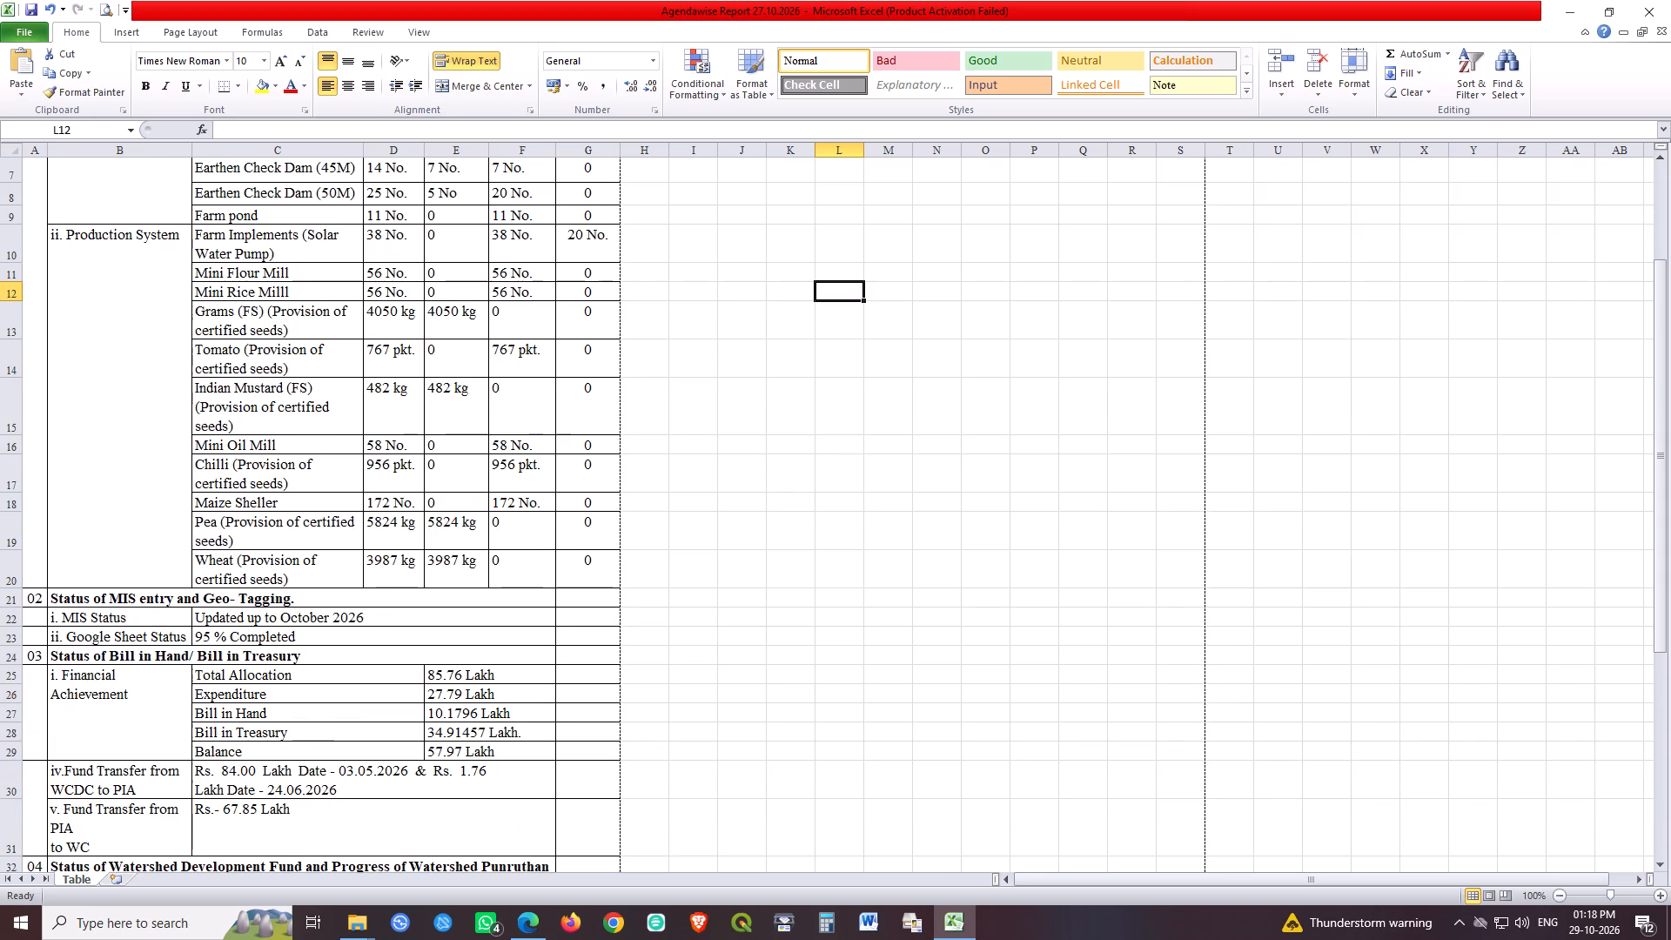
{"action": "scroll", "coordinate": [222, 766], "scroll_direction": "down", "scroll_amount": 1}
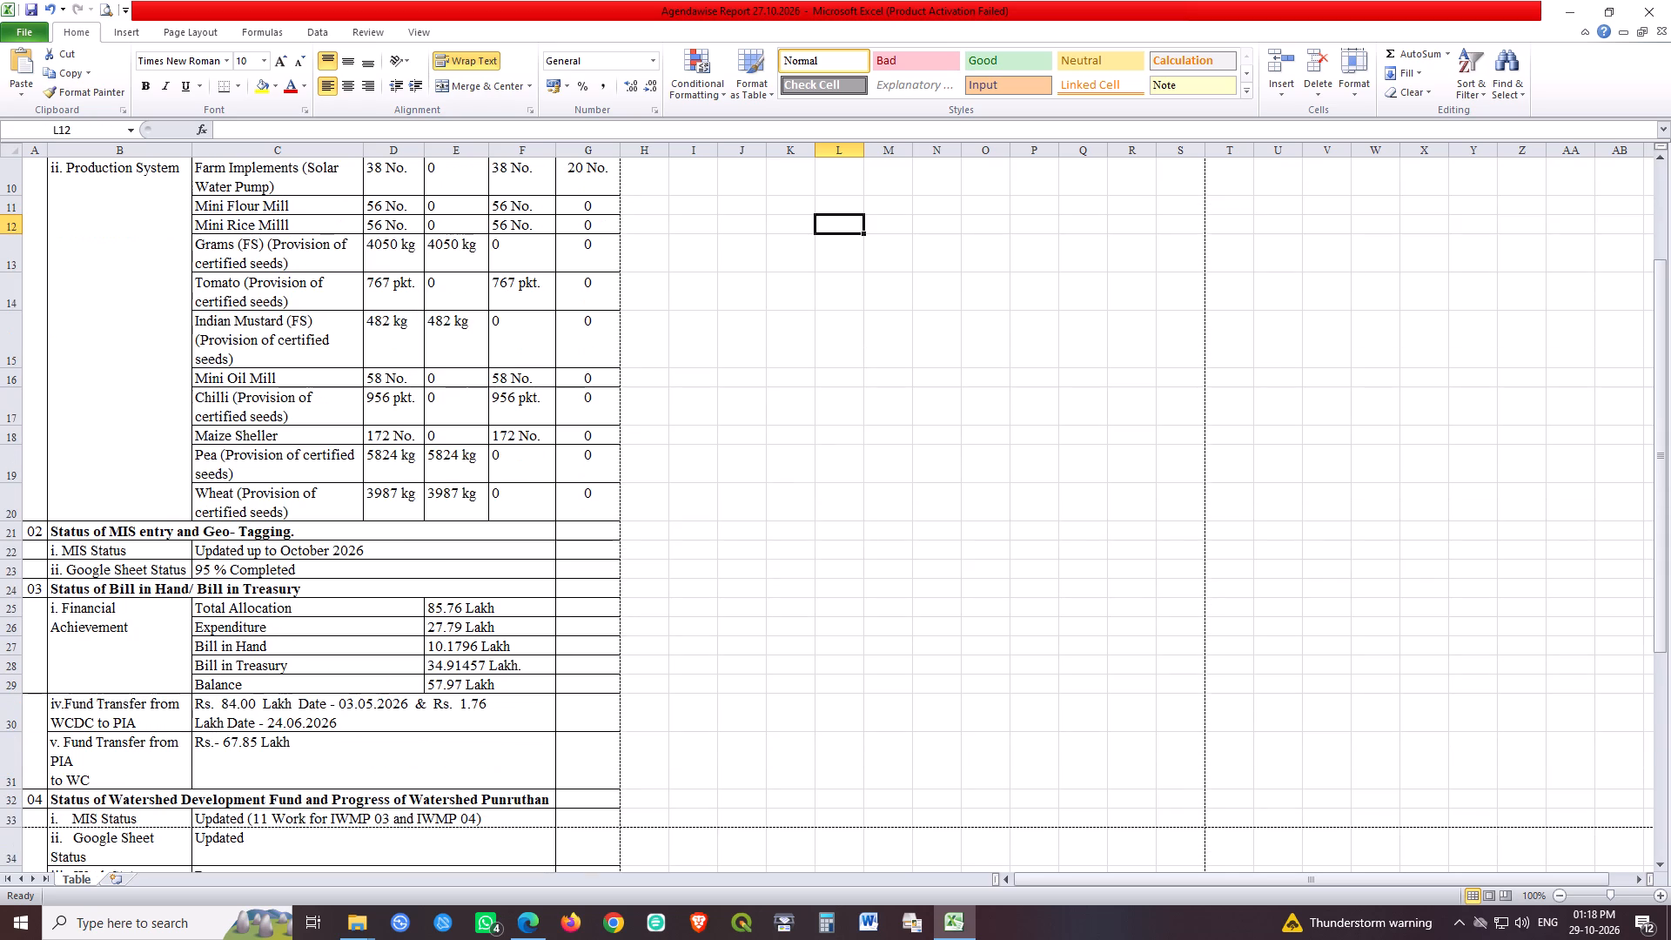
{"action": "scroll", "coordinate": [222, 766], "scroll_direction": "down", "scroll_amount": 5}
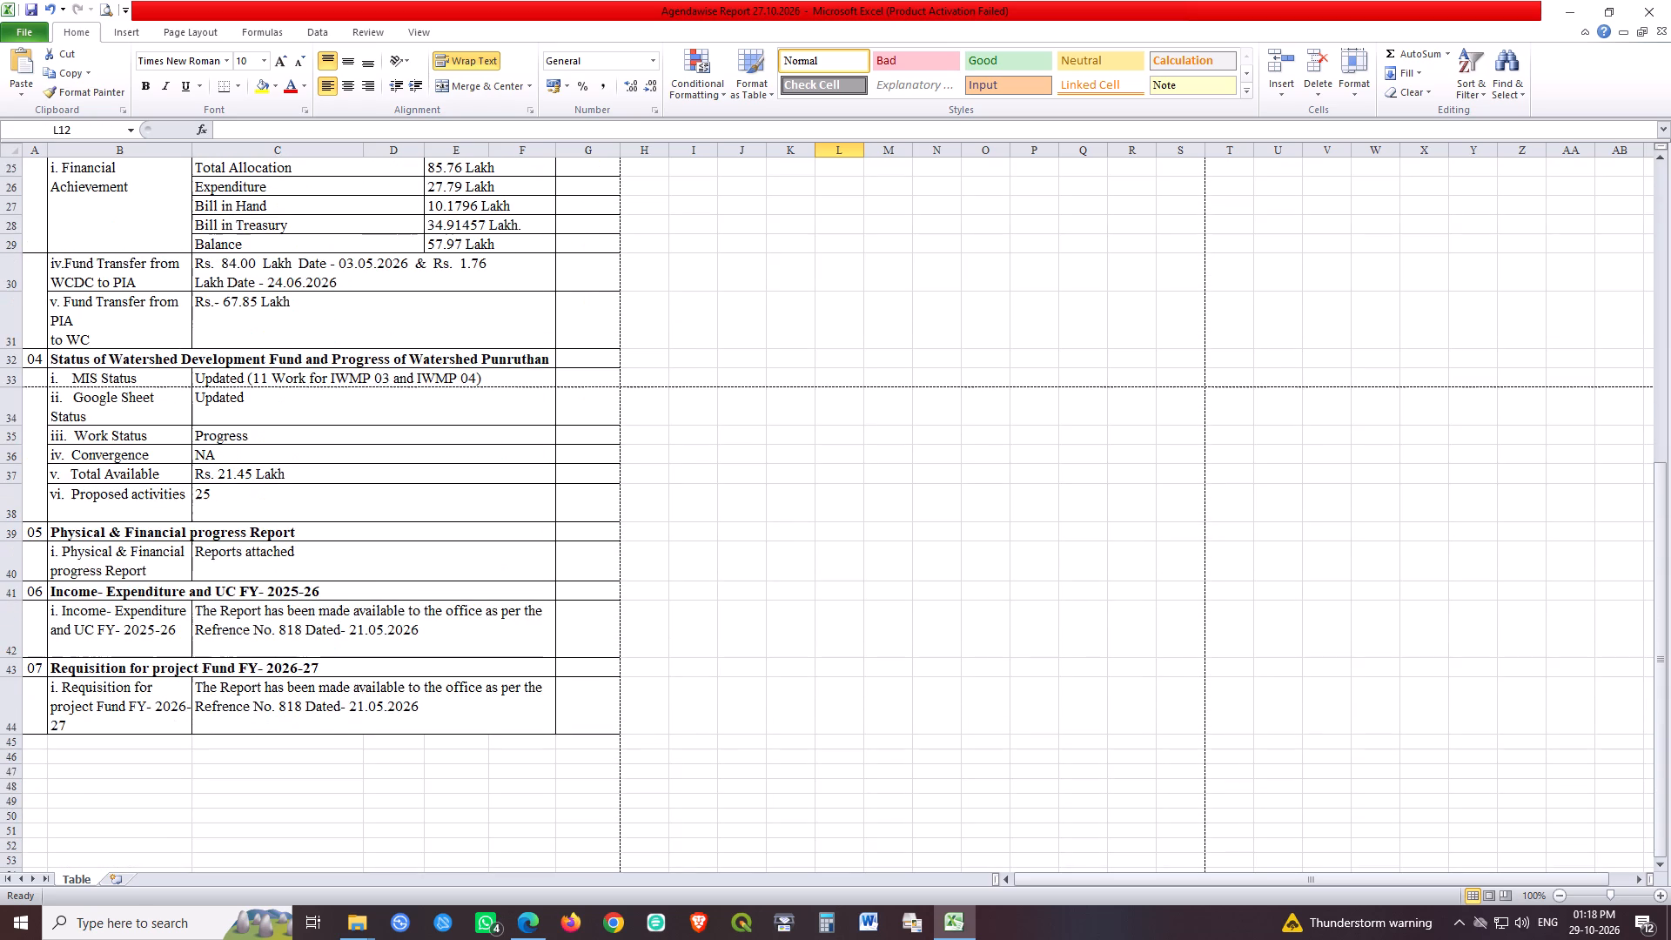
{"action": "left_click_drag", "start_coordinate": [13, 658], "coordinate": [10, 641]}
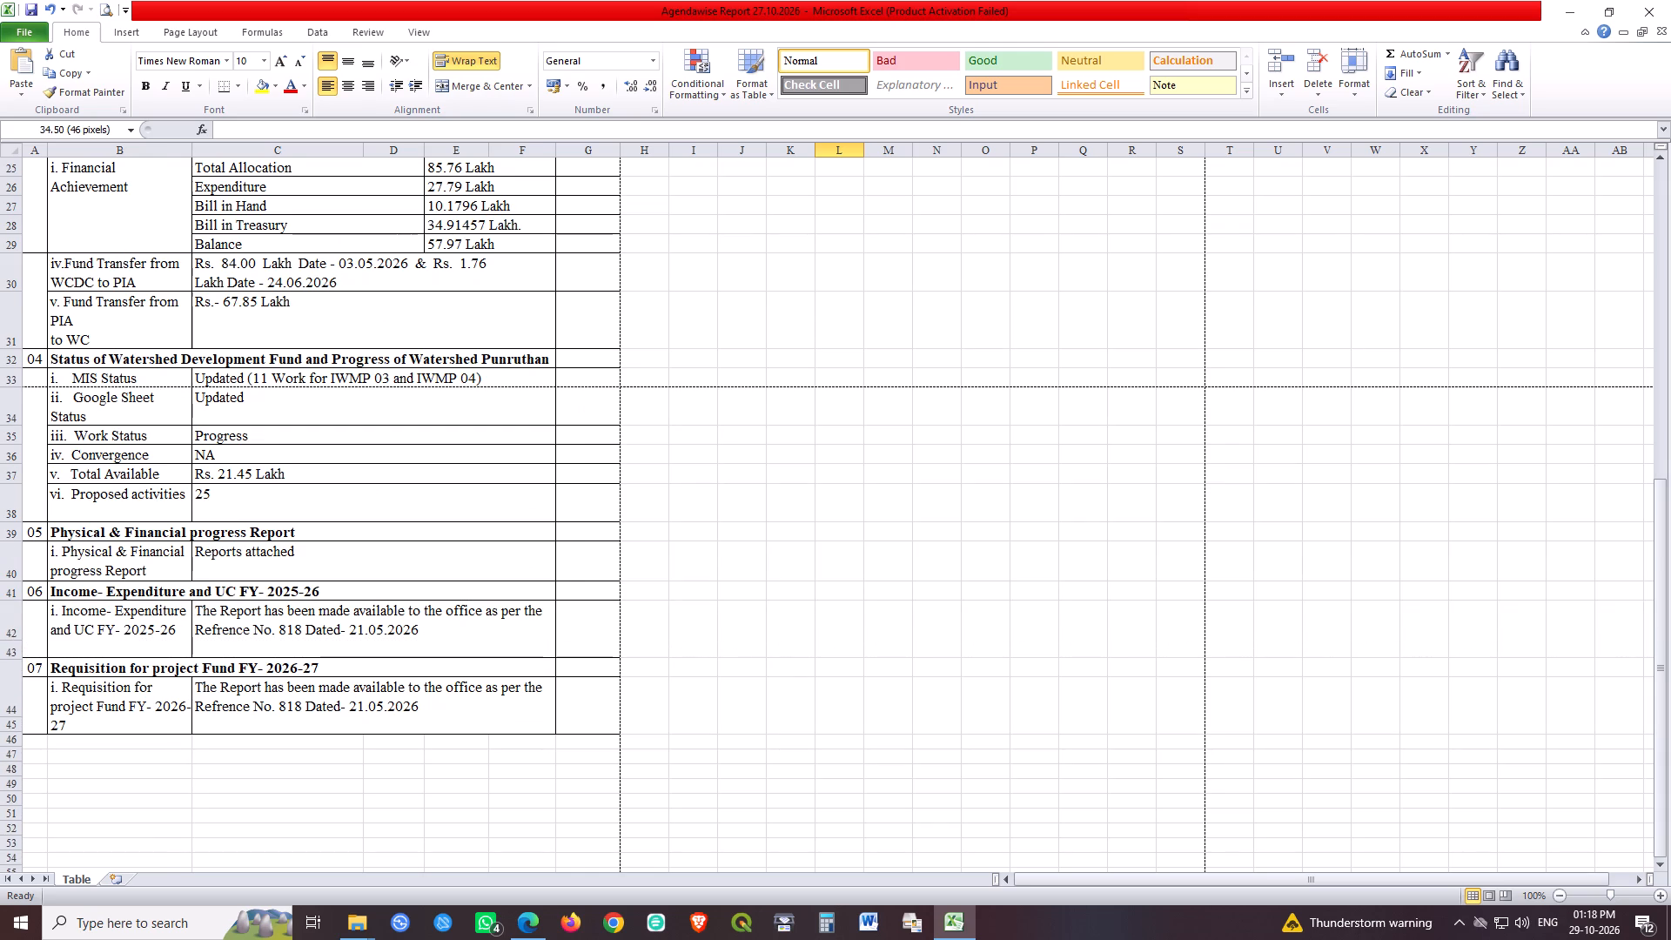
Preview the report's page layout for printing again and return to the sheet without closing the workbook.
{"action": "scroll", "coordinate": [80, 629], "scroll_direction": "up", "scroll_amount": 12}
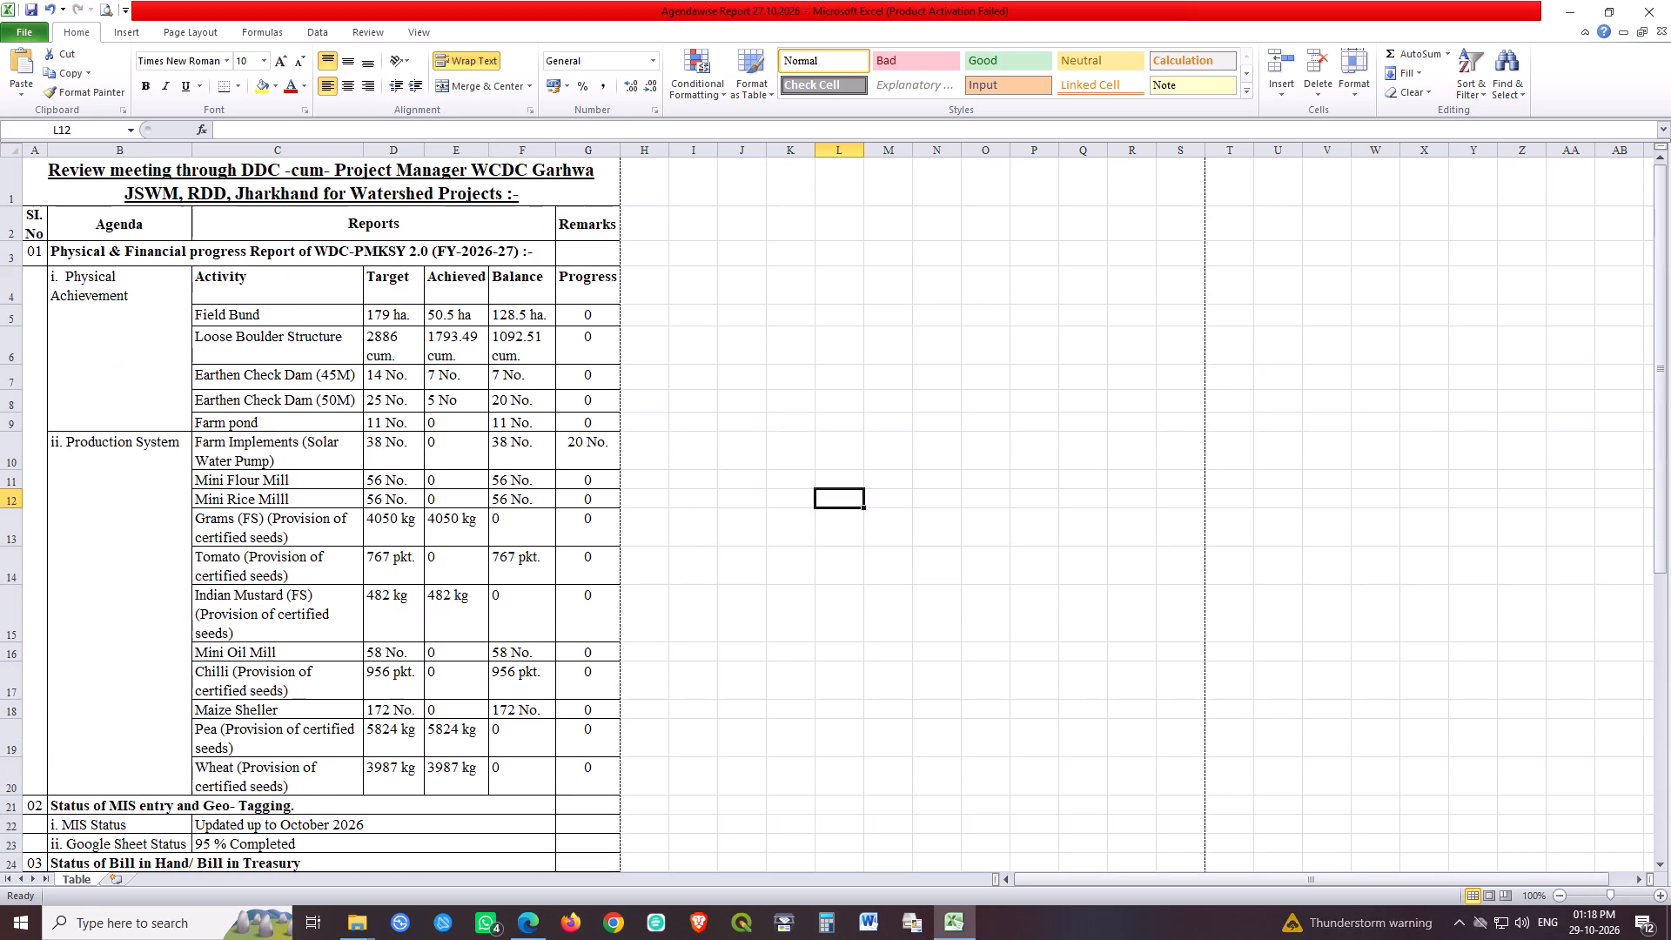
{"action": "left_click", "coordinate": [107, 7]}
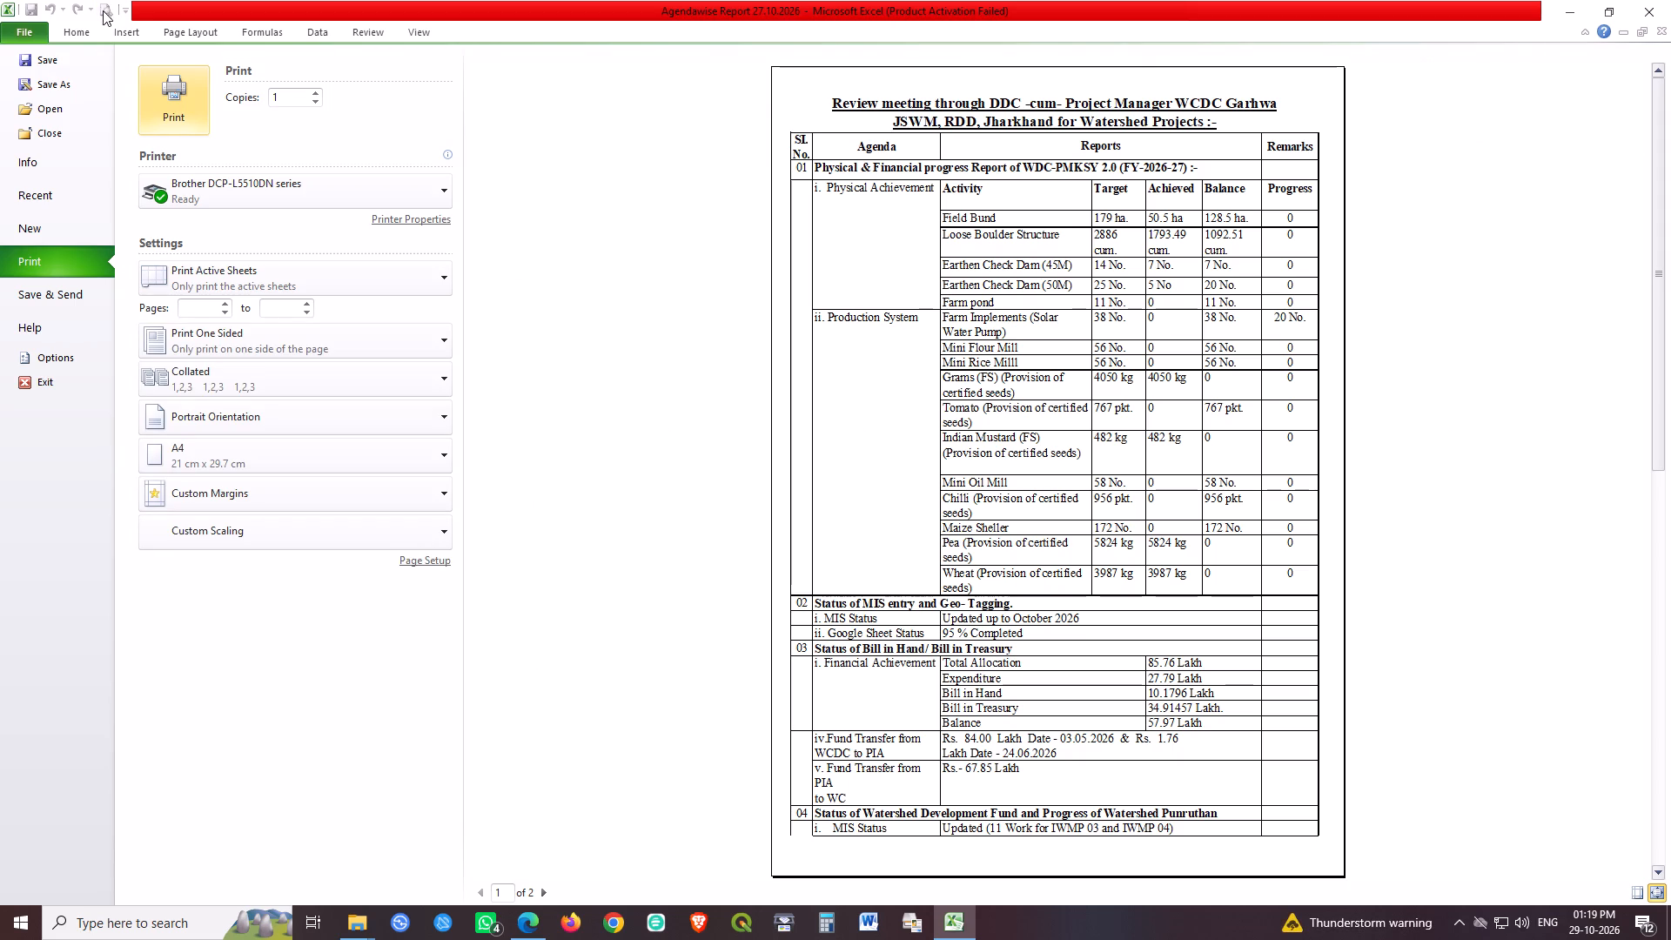
{"action": "left_click", "coordinate": [32, 384]}
{"action": "left_click", "coordinate": [912, 485]}
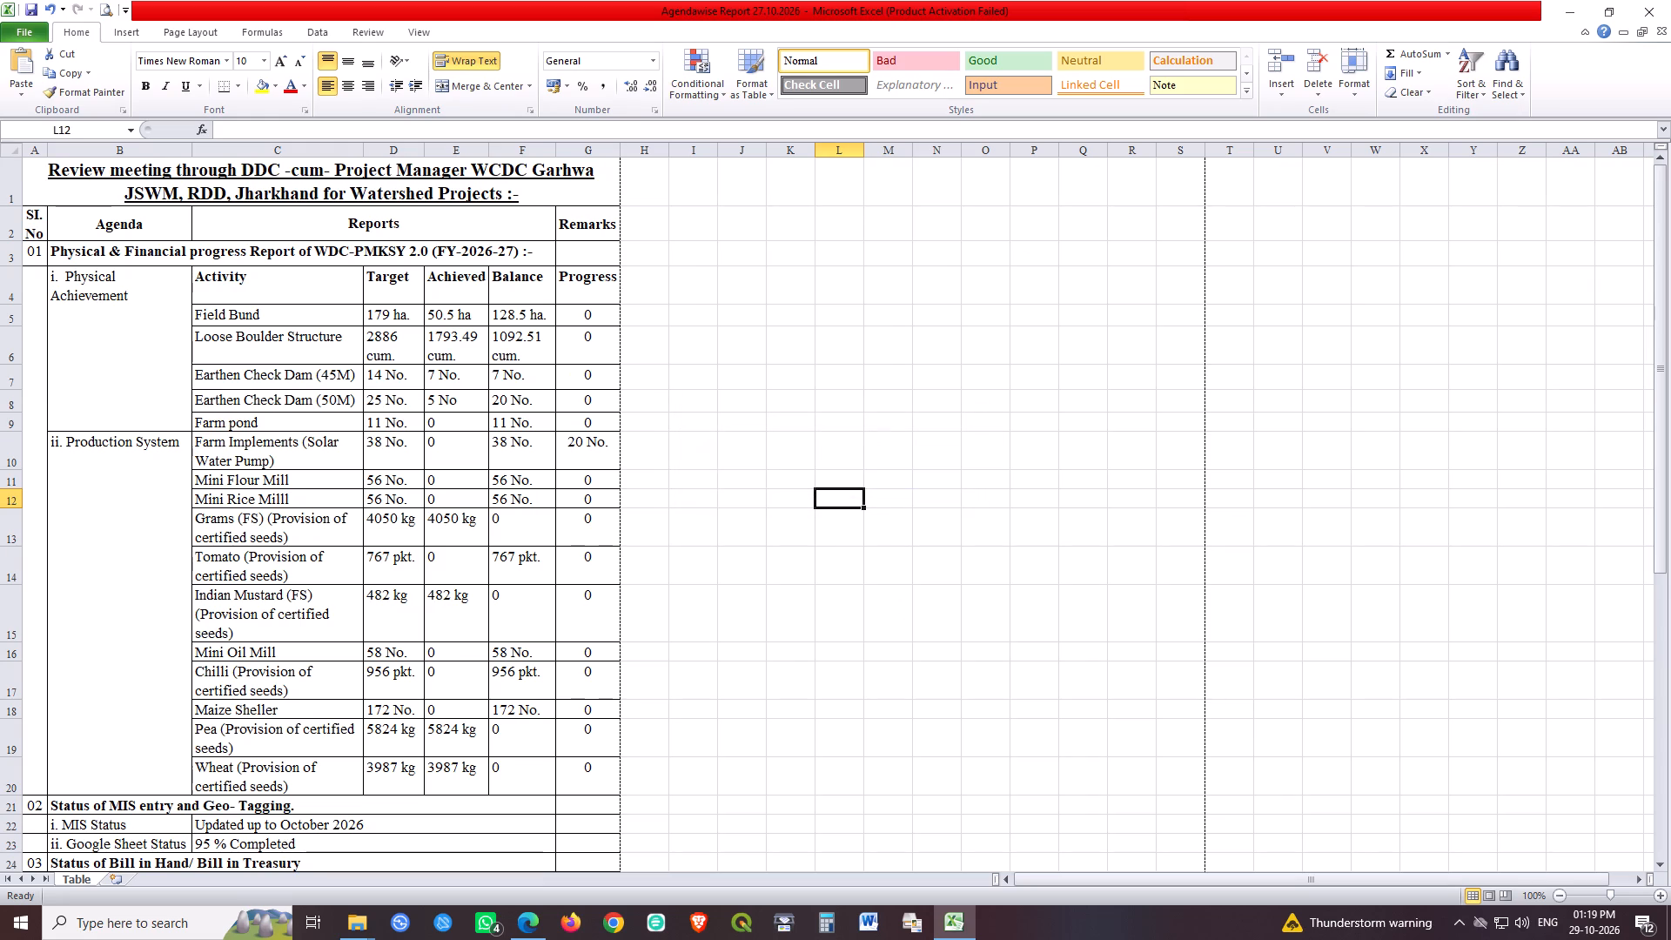
Review the whole report table from the Physical Achievement section down to the Requisition for project Fund entry.
{"action": "scroll", "coordinate": [635, 510], "scroll_direction": "down", "scroll_amount": 1}
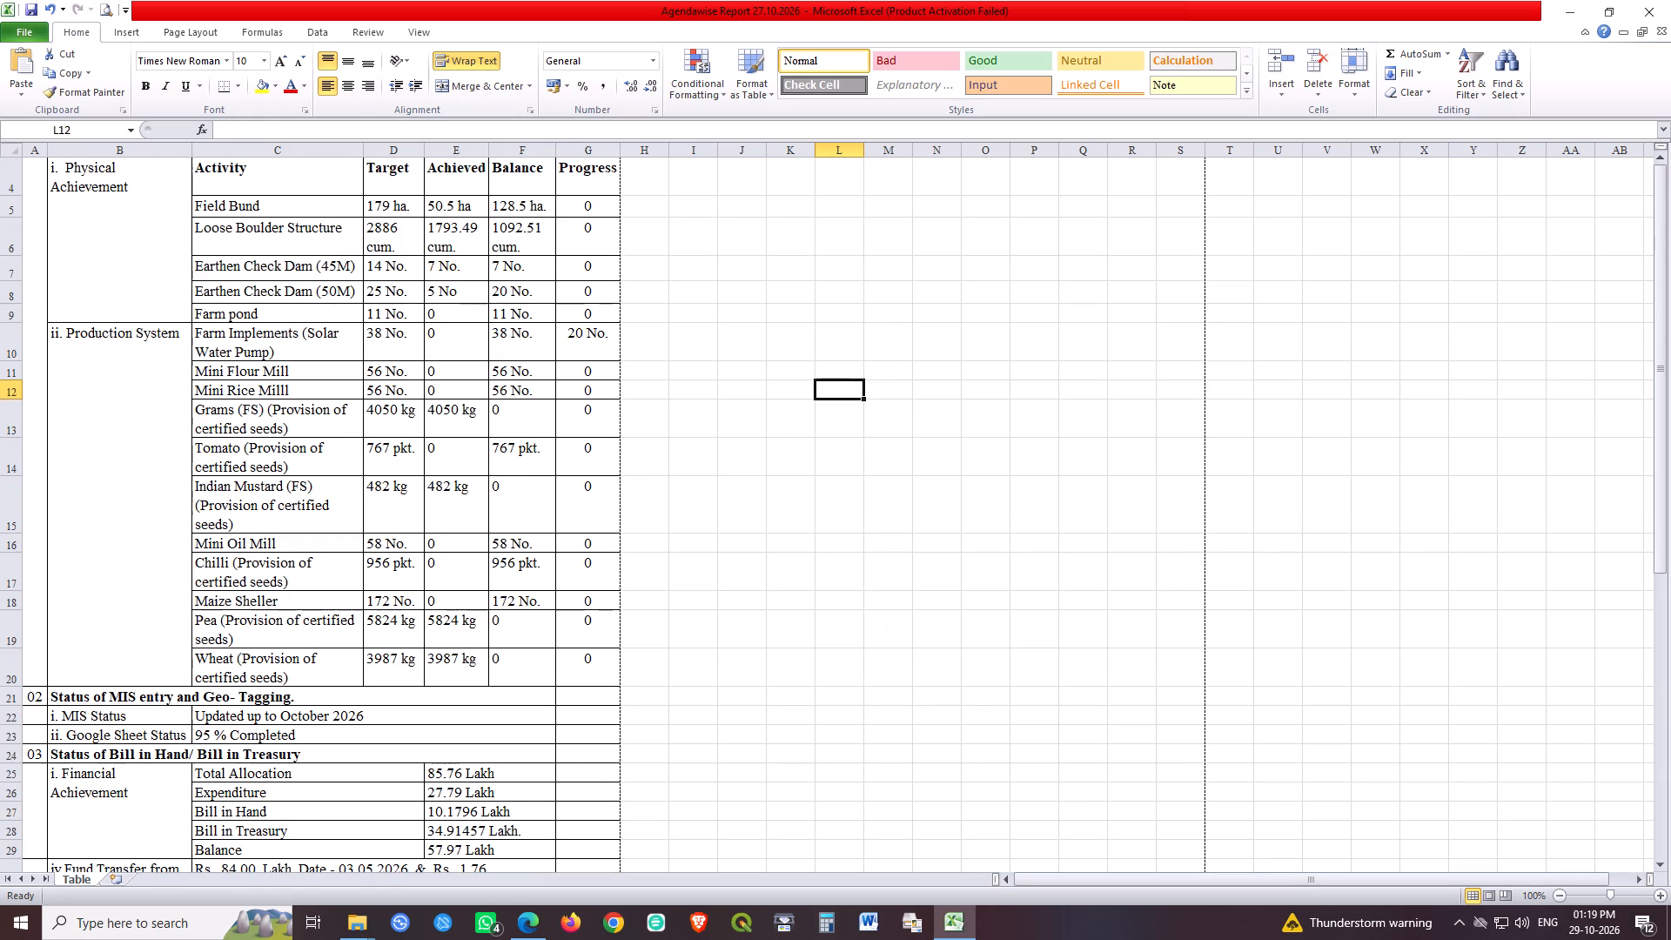
{"action": "scroll", "coordinate": [635, 510], "scroll_direction": "down", "scroll_amount": 1}
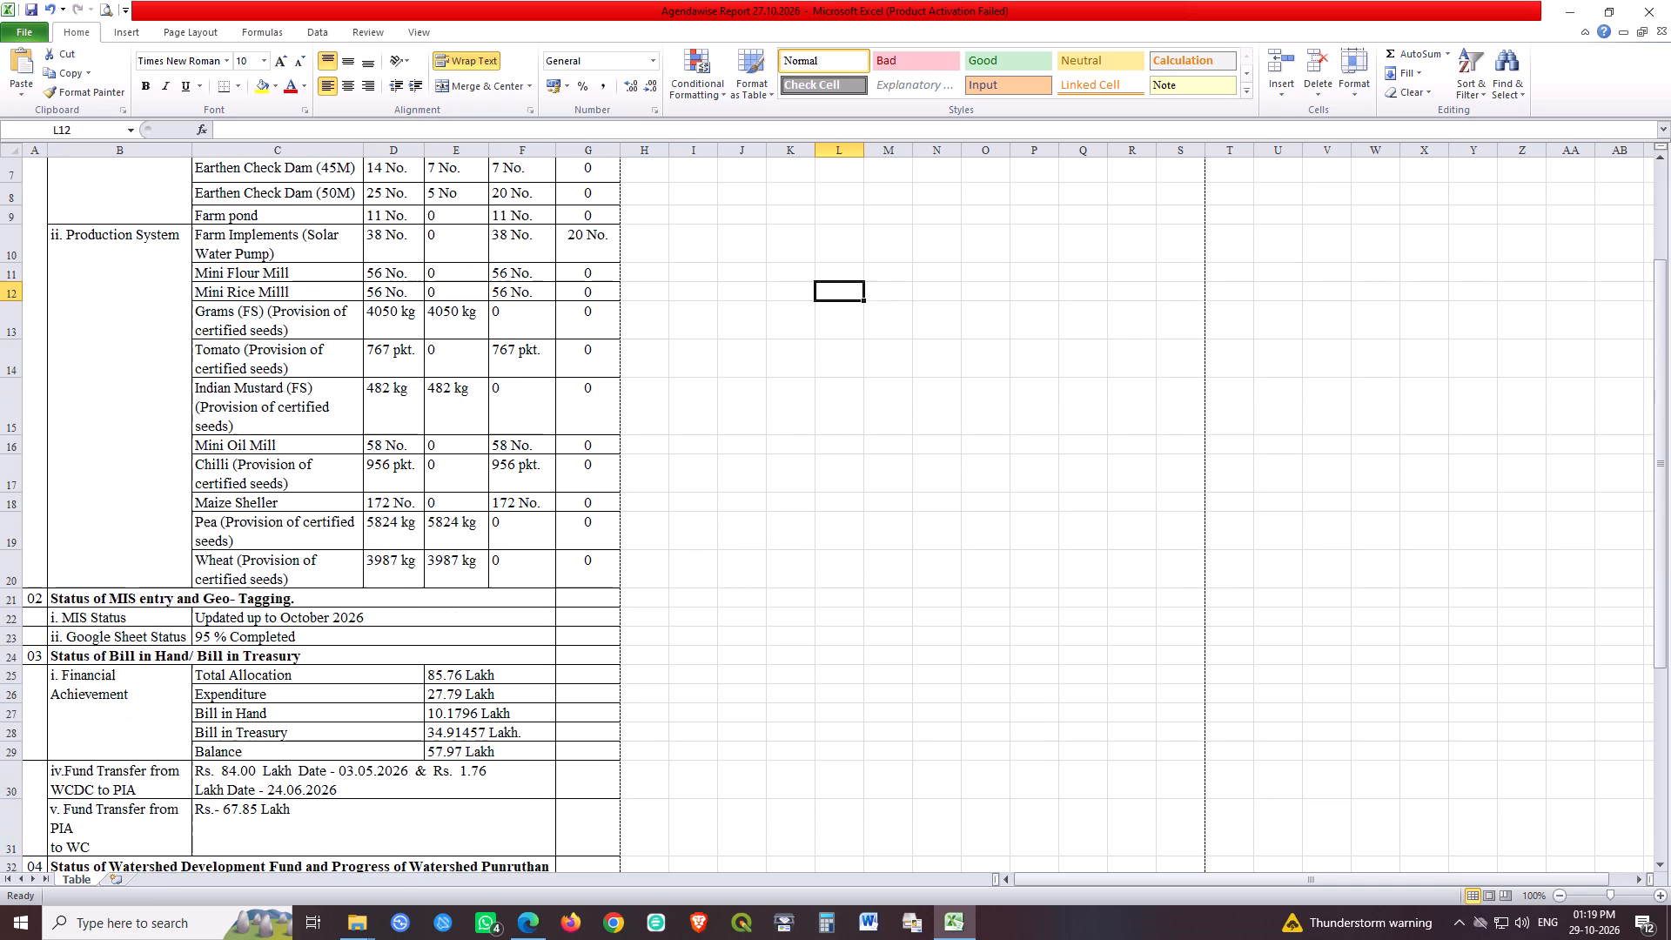
{"action": "scroll", "coordinate": [635, 510], "scroll_direction": "down", "scroll_amount": 1}
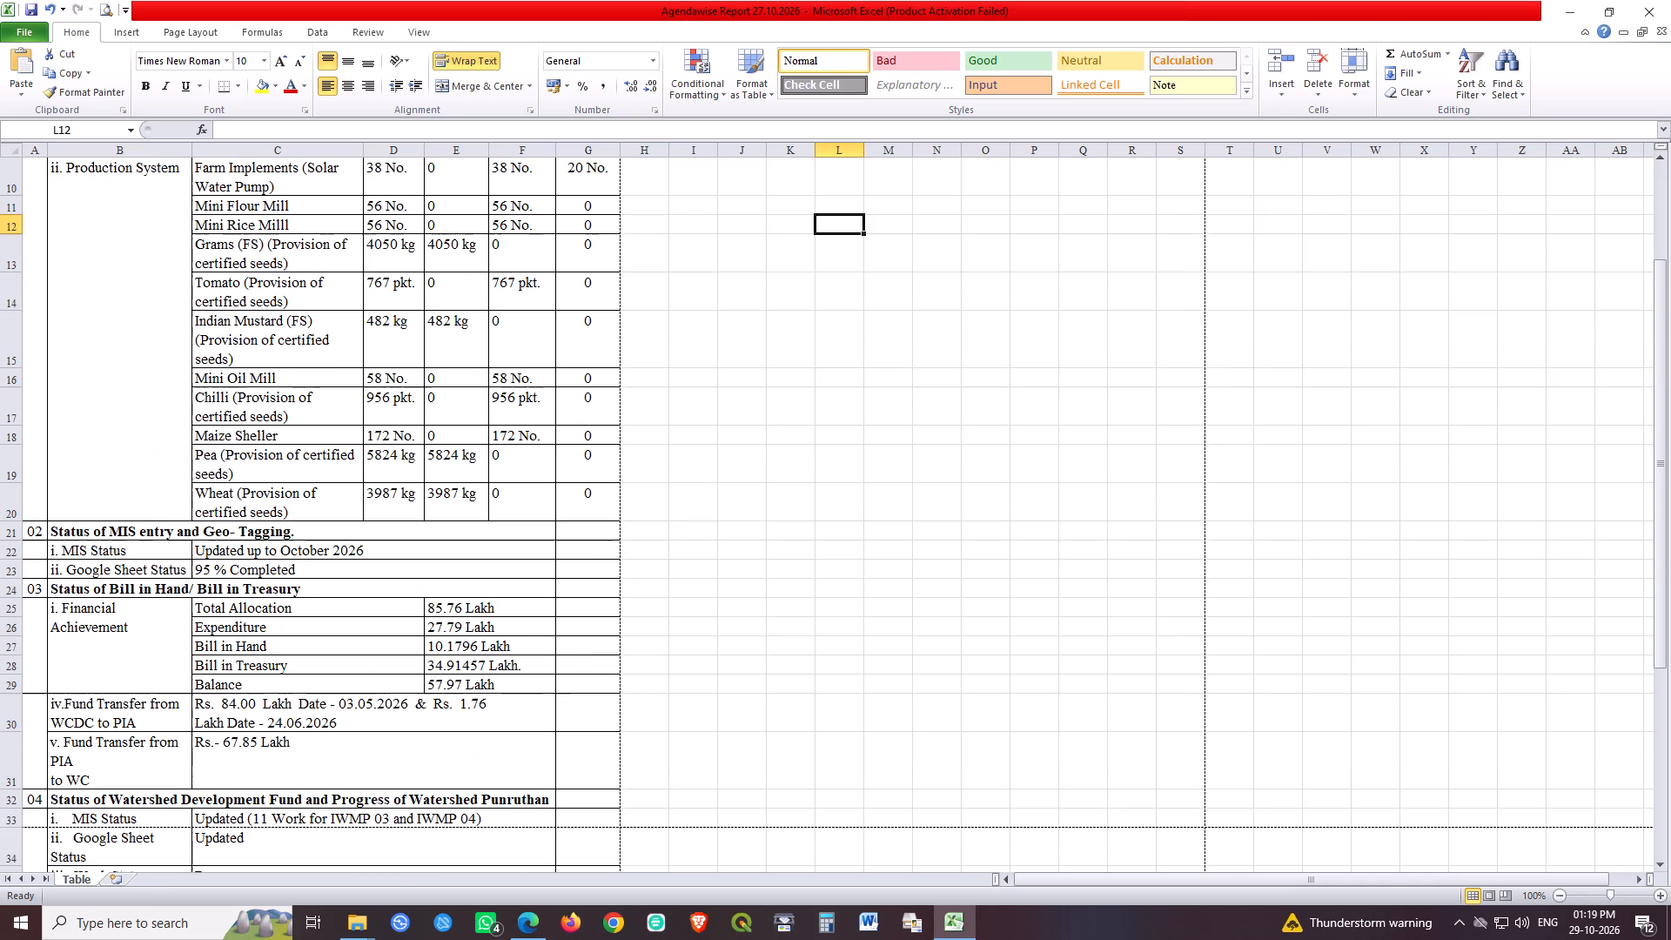
{"action": "scroll", "coordinate": [635, 510], "scroll_direction": "down", "scroll_amount": 2}
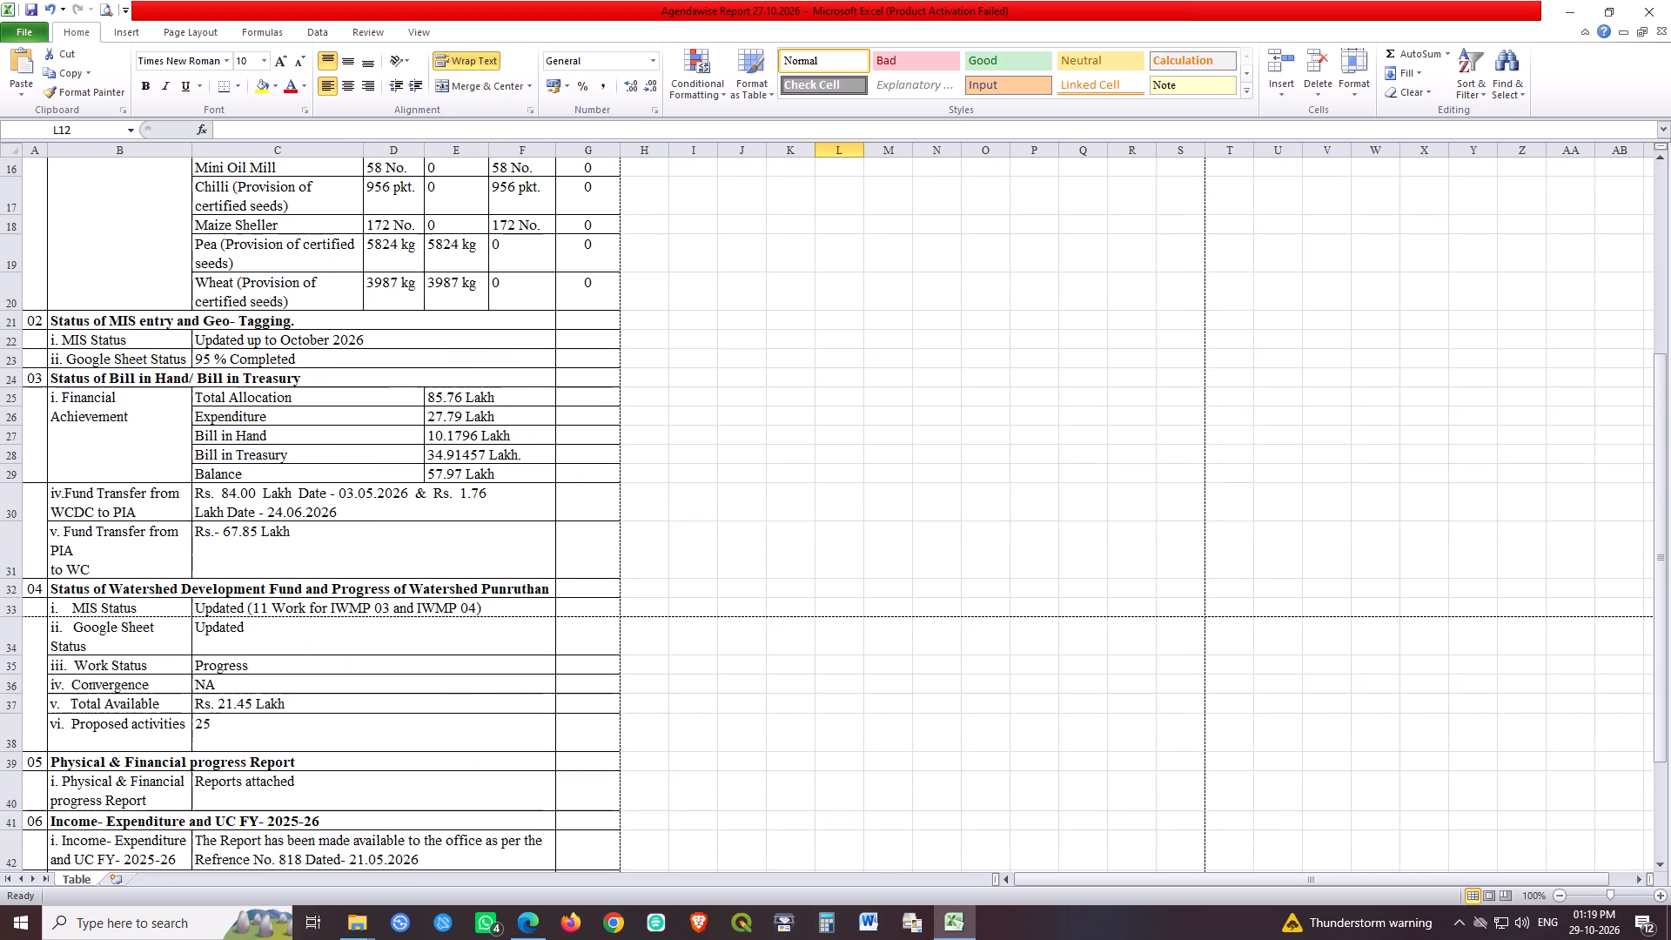
{"action": "scroll", "coordinate": [635, 510], "scroll_direction": "down", "scroll_amount": 2}
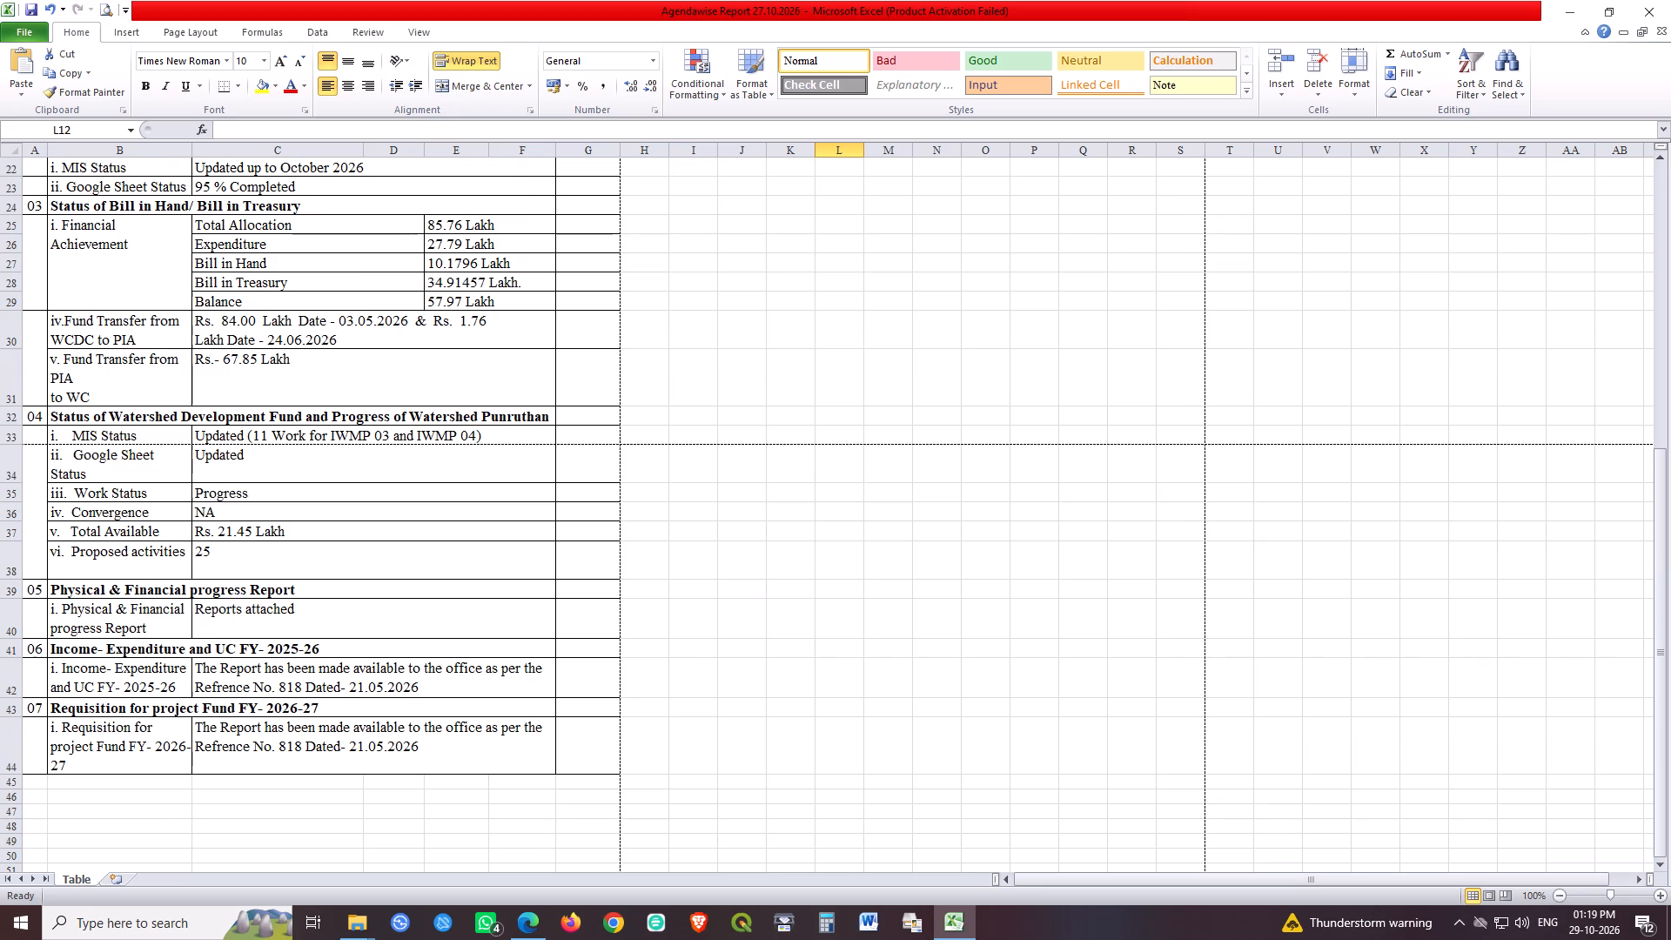
{"action": "scroll", "coordinate": [635, 510], "scroll_direction": "up", "scroll_amount": 1}
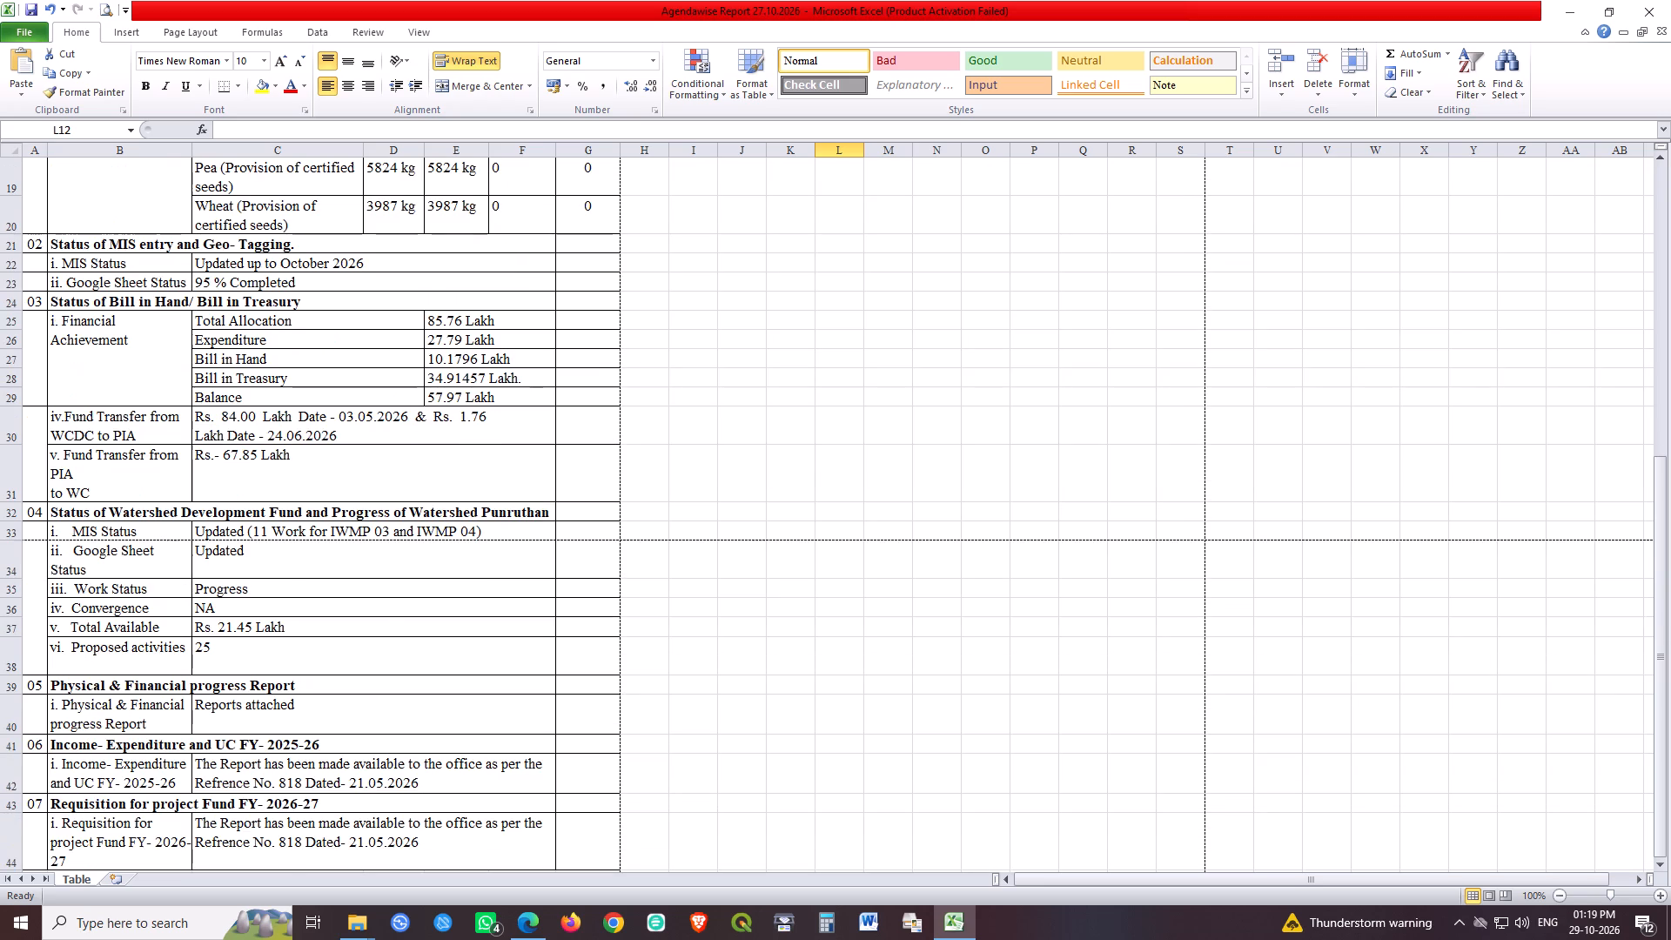
{"action": "scroll", "coordinate": [635, 510], "scroll_direction": "up", "scroll_amount": 3}
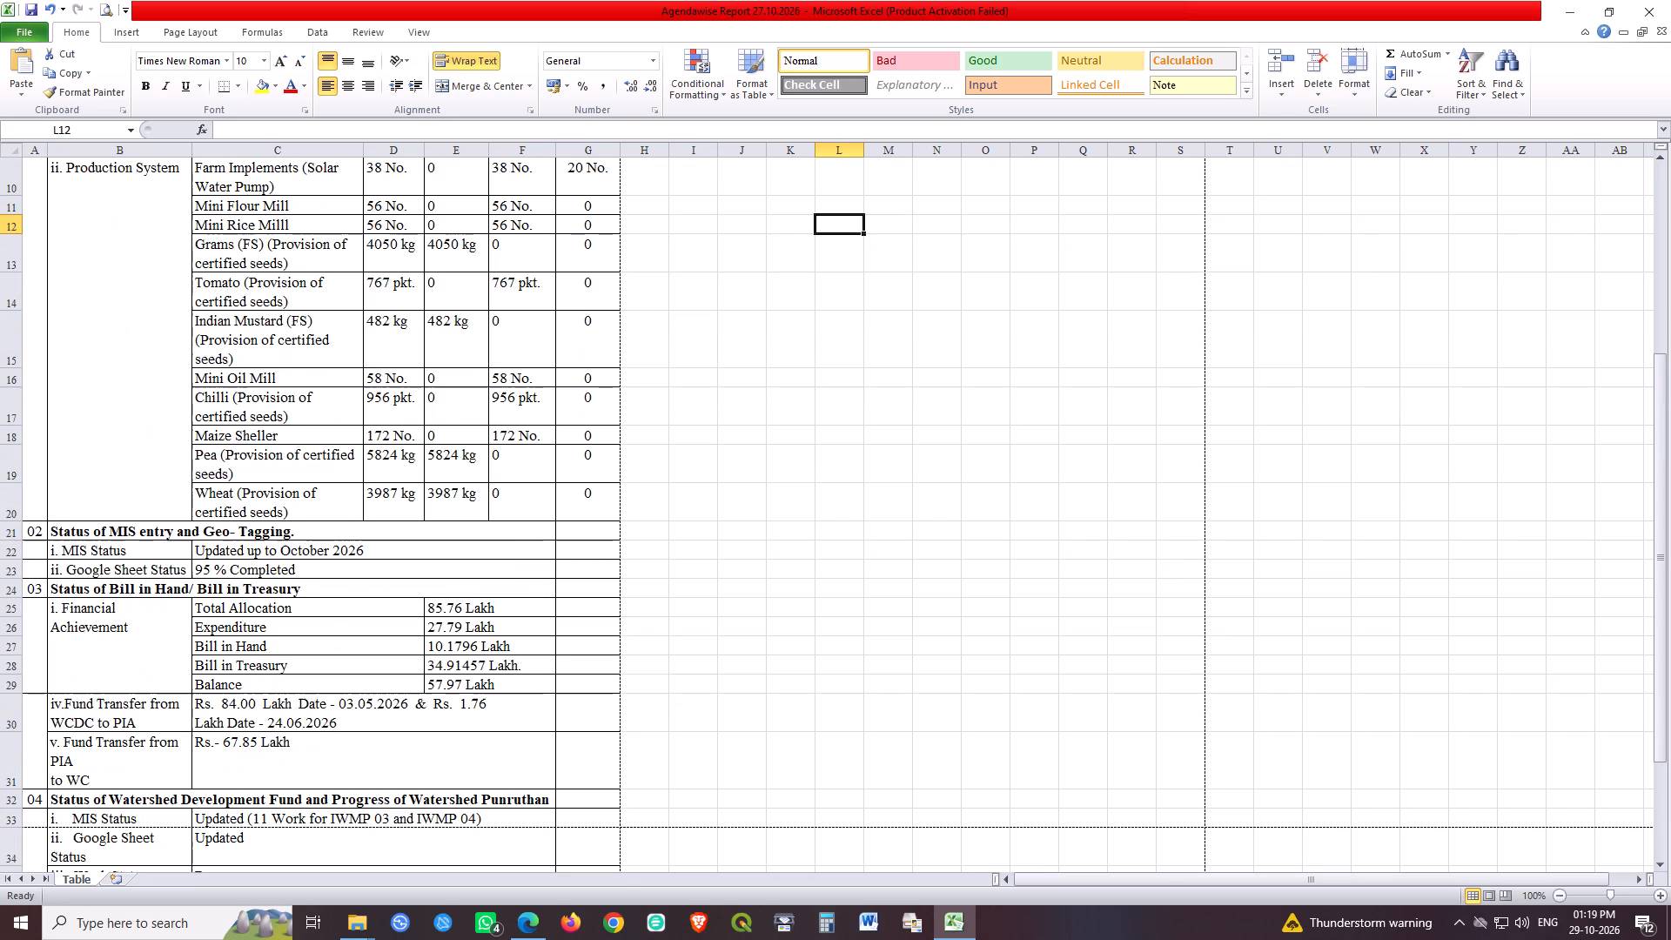
{"action": "scroll", "coordinate": [635, 510], "scroll_direction": "up", "scroll_amount": 2}
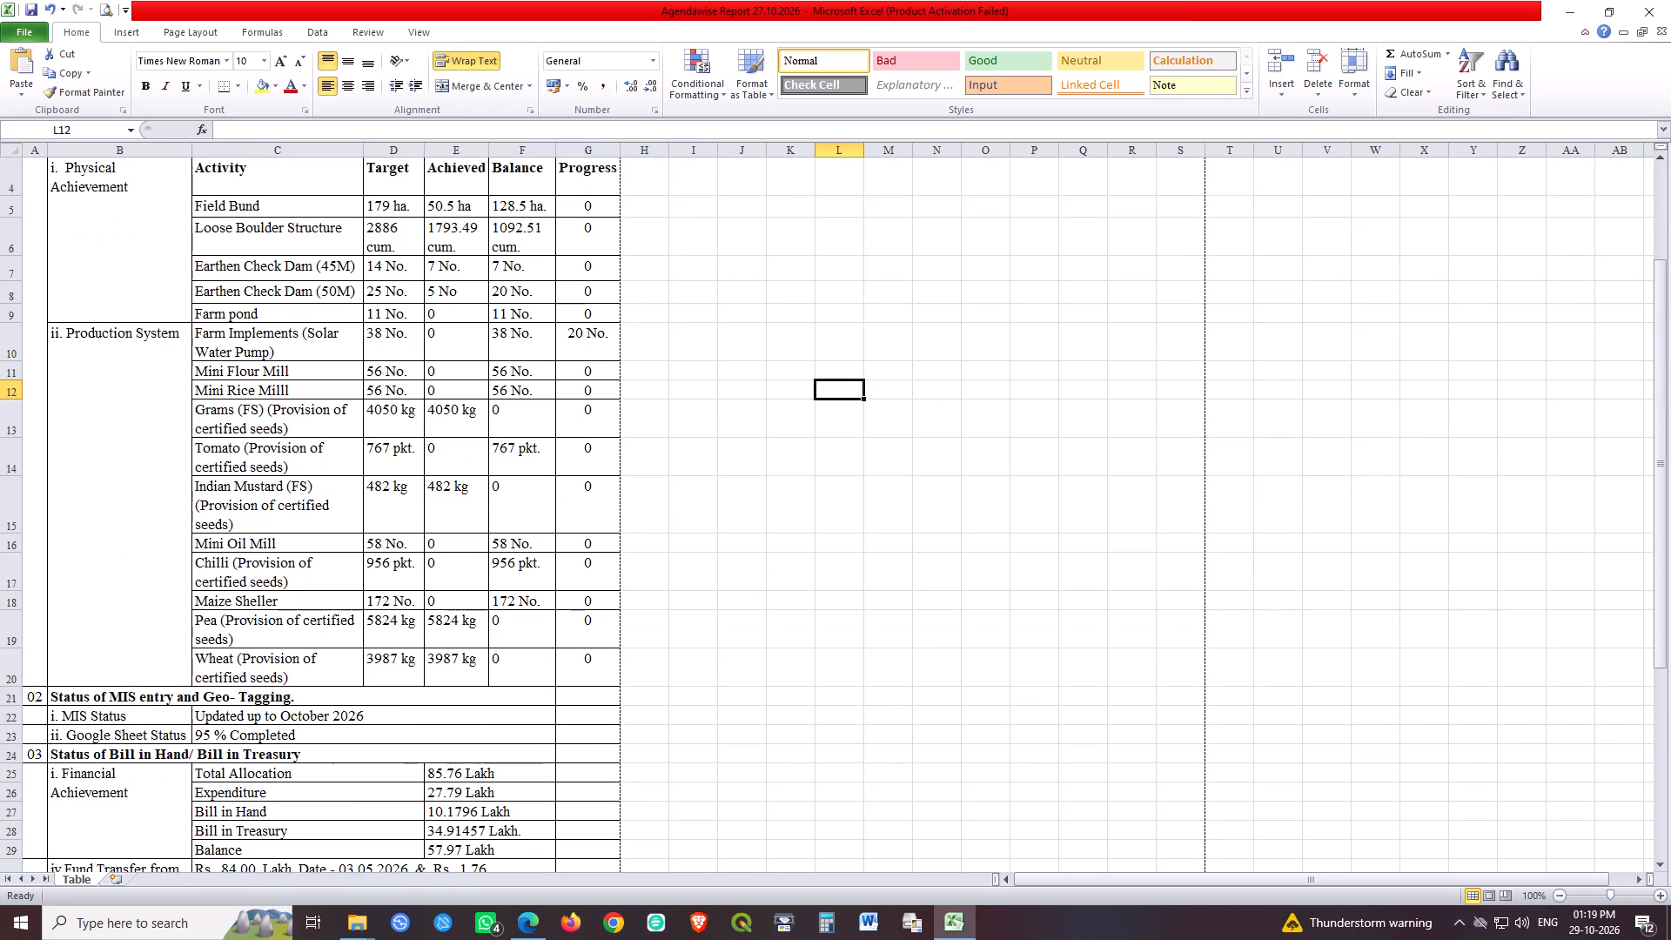
{"action": "scroll", "coordinate": [635, 510], "scroll_direction": "up", "scroll_amount": 1}
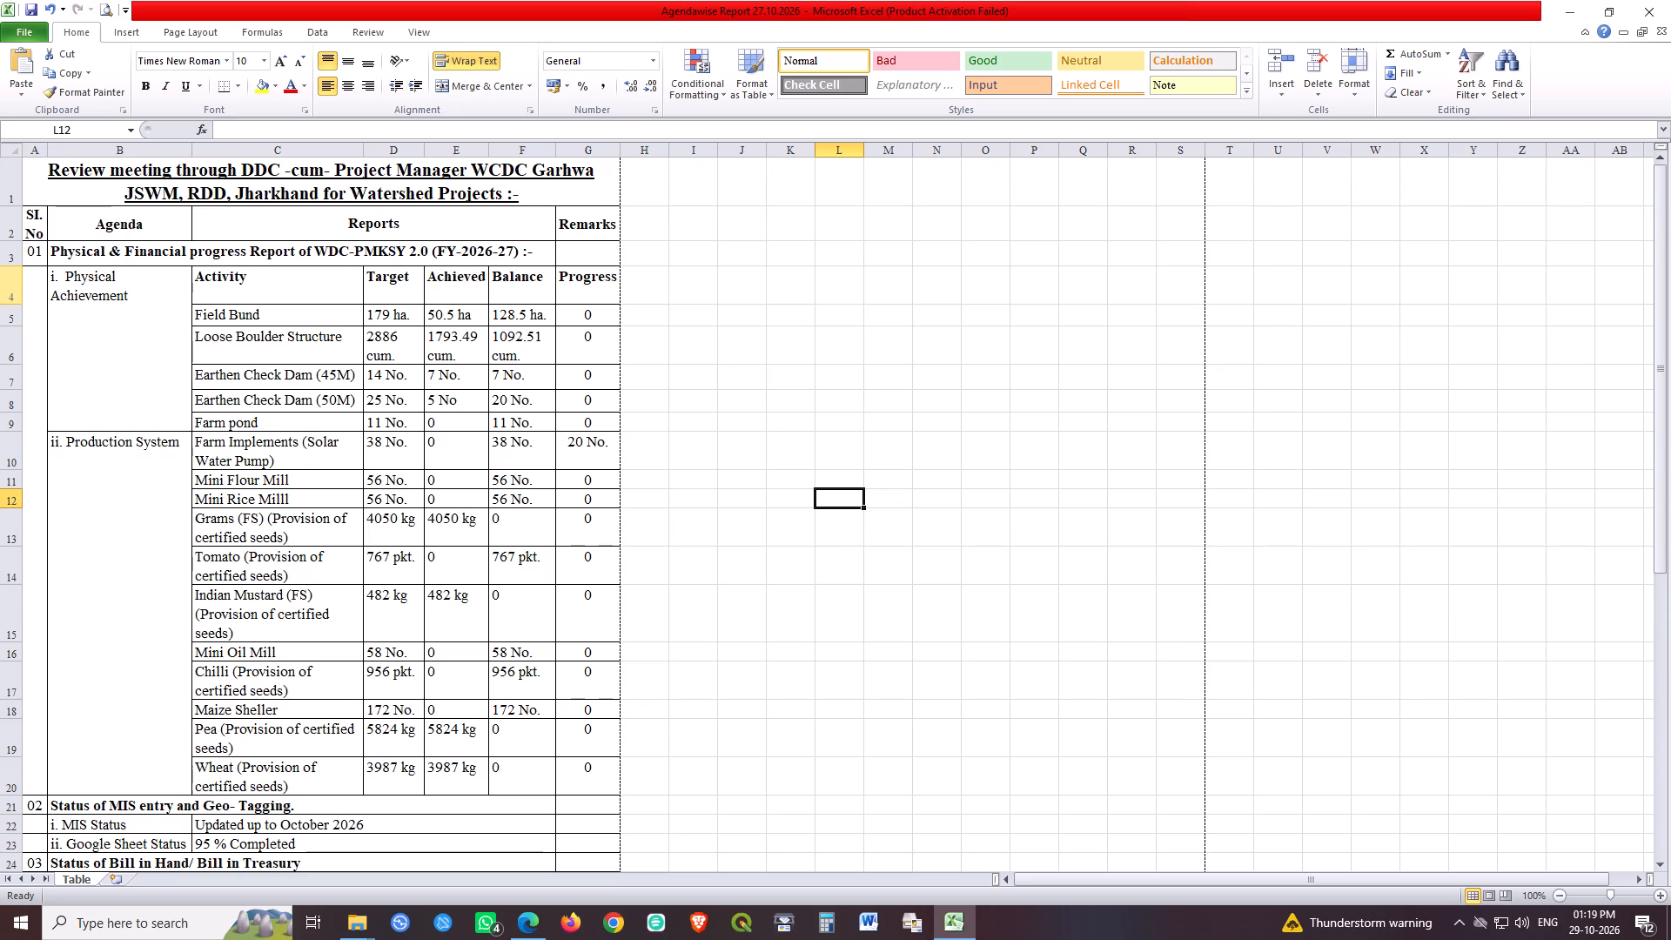
Reduce row 4, the Activity, Target, Achieved and Balance heading row, to a single-line height.
{"action": "left_click_drag", "start_coordinate": [15, 305], "coordinate": [16, 299]}
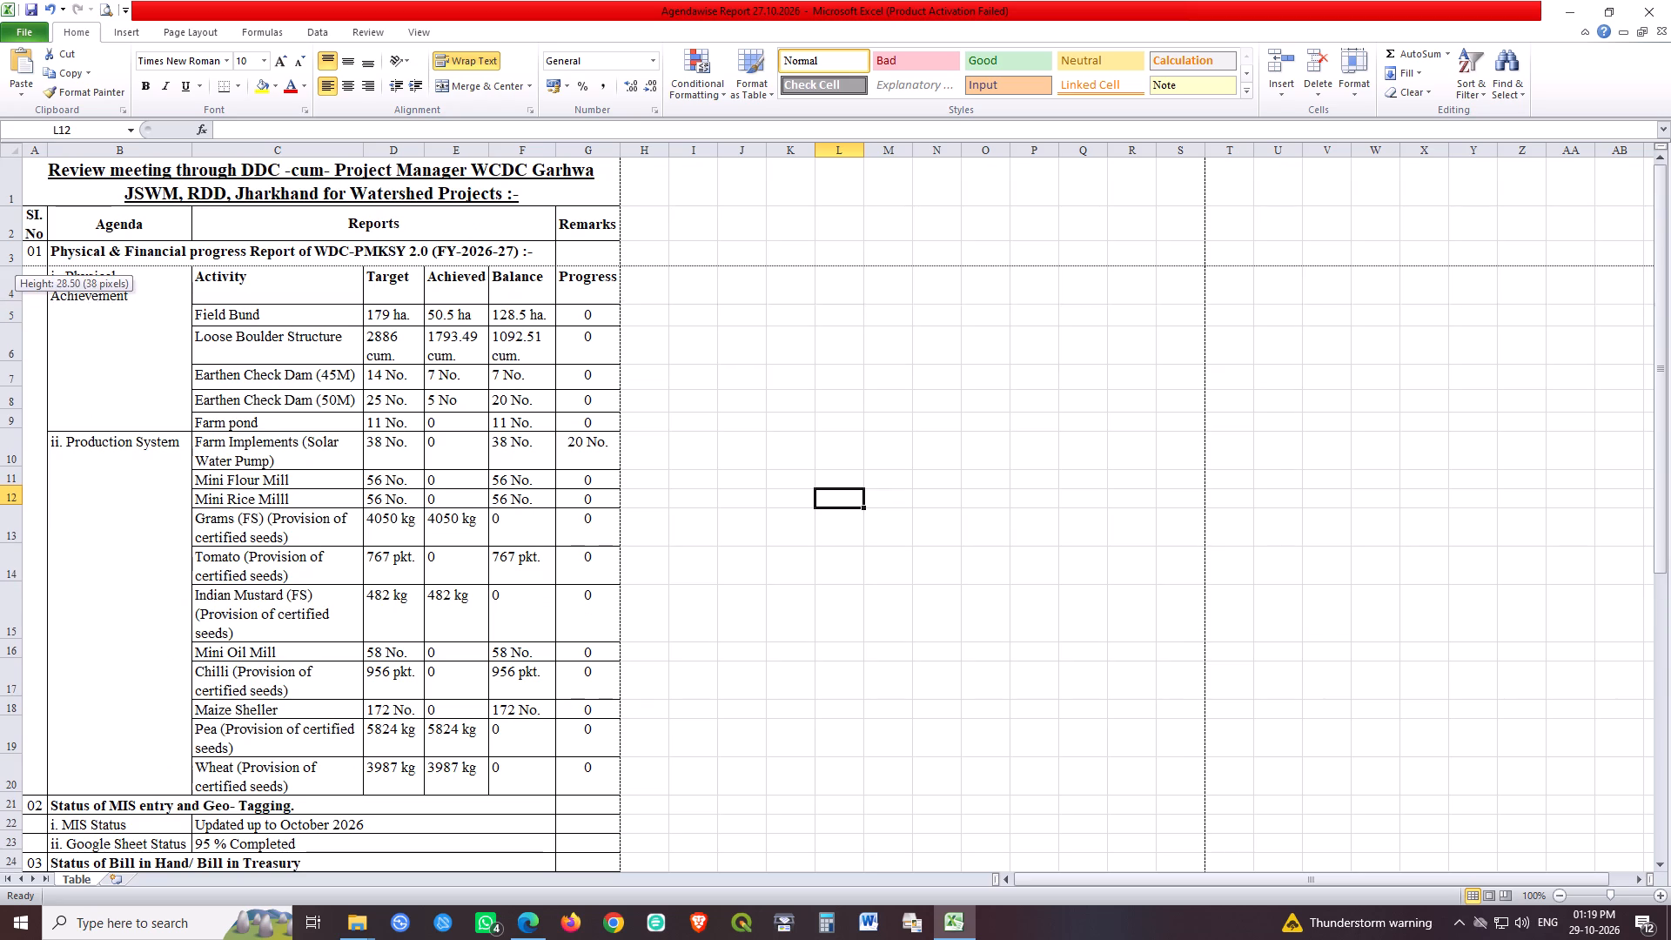
{"action": "left_click_drag", "start_coordinate": [16, 299], "coordinate": [23, 292]}
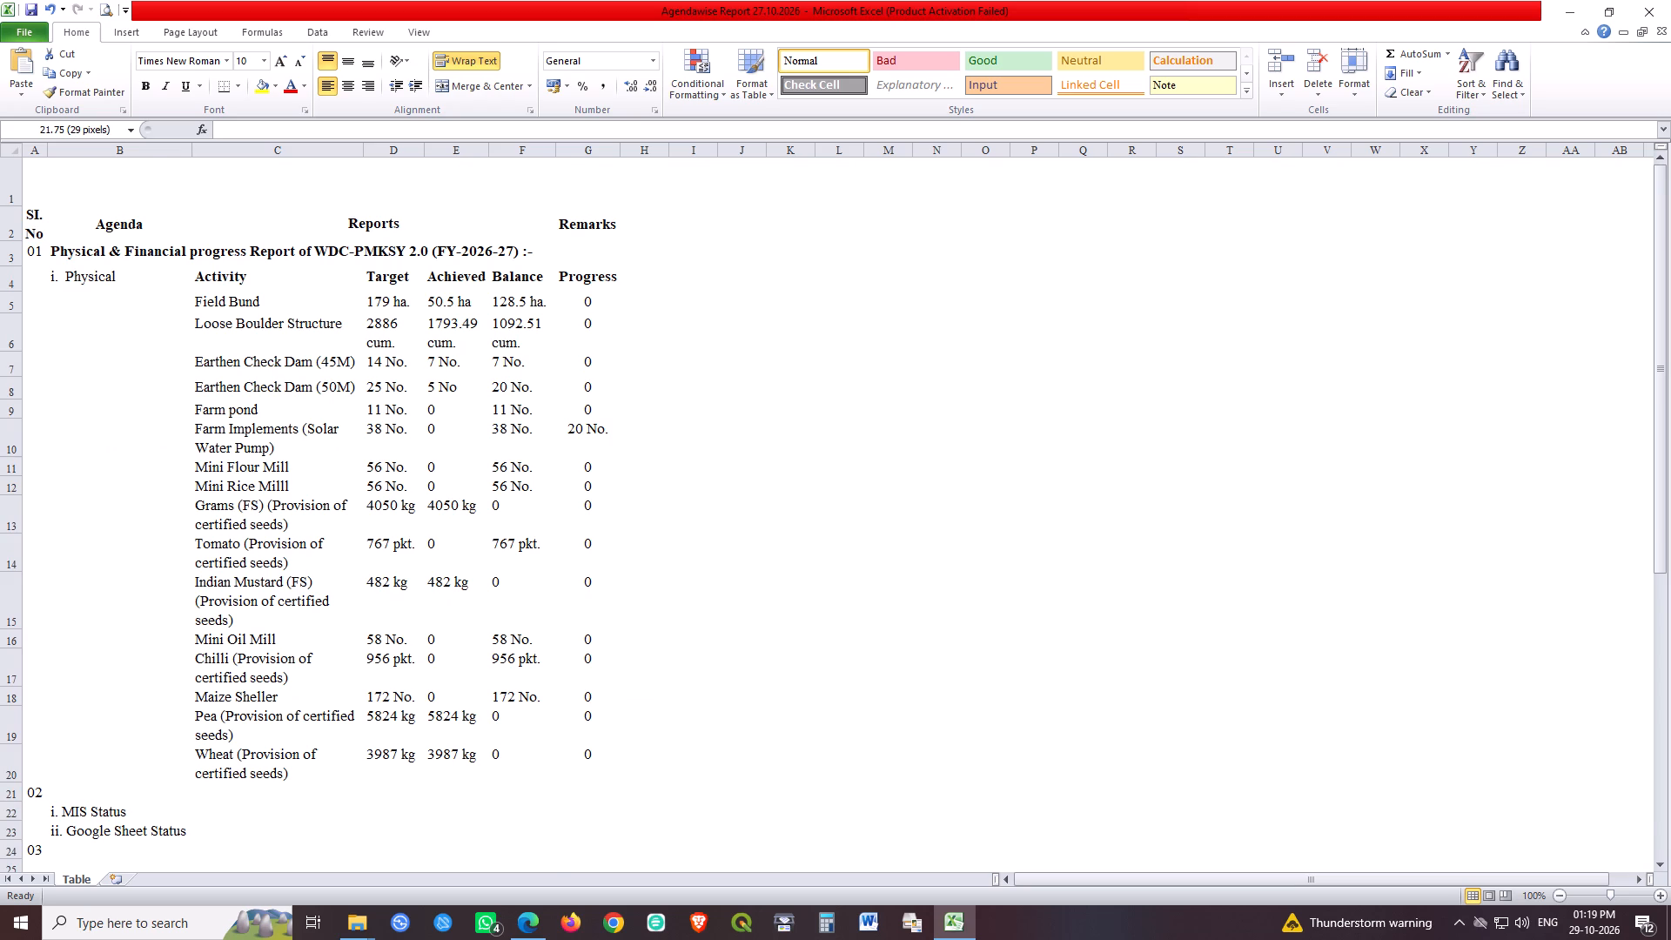
{"action": "left_click", "coordinate": [12, 289]}
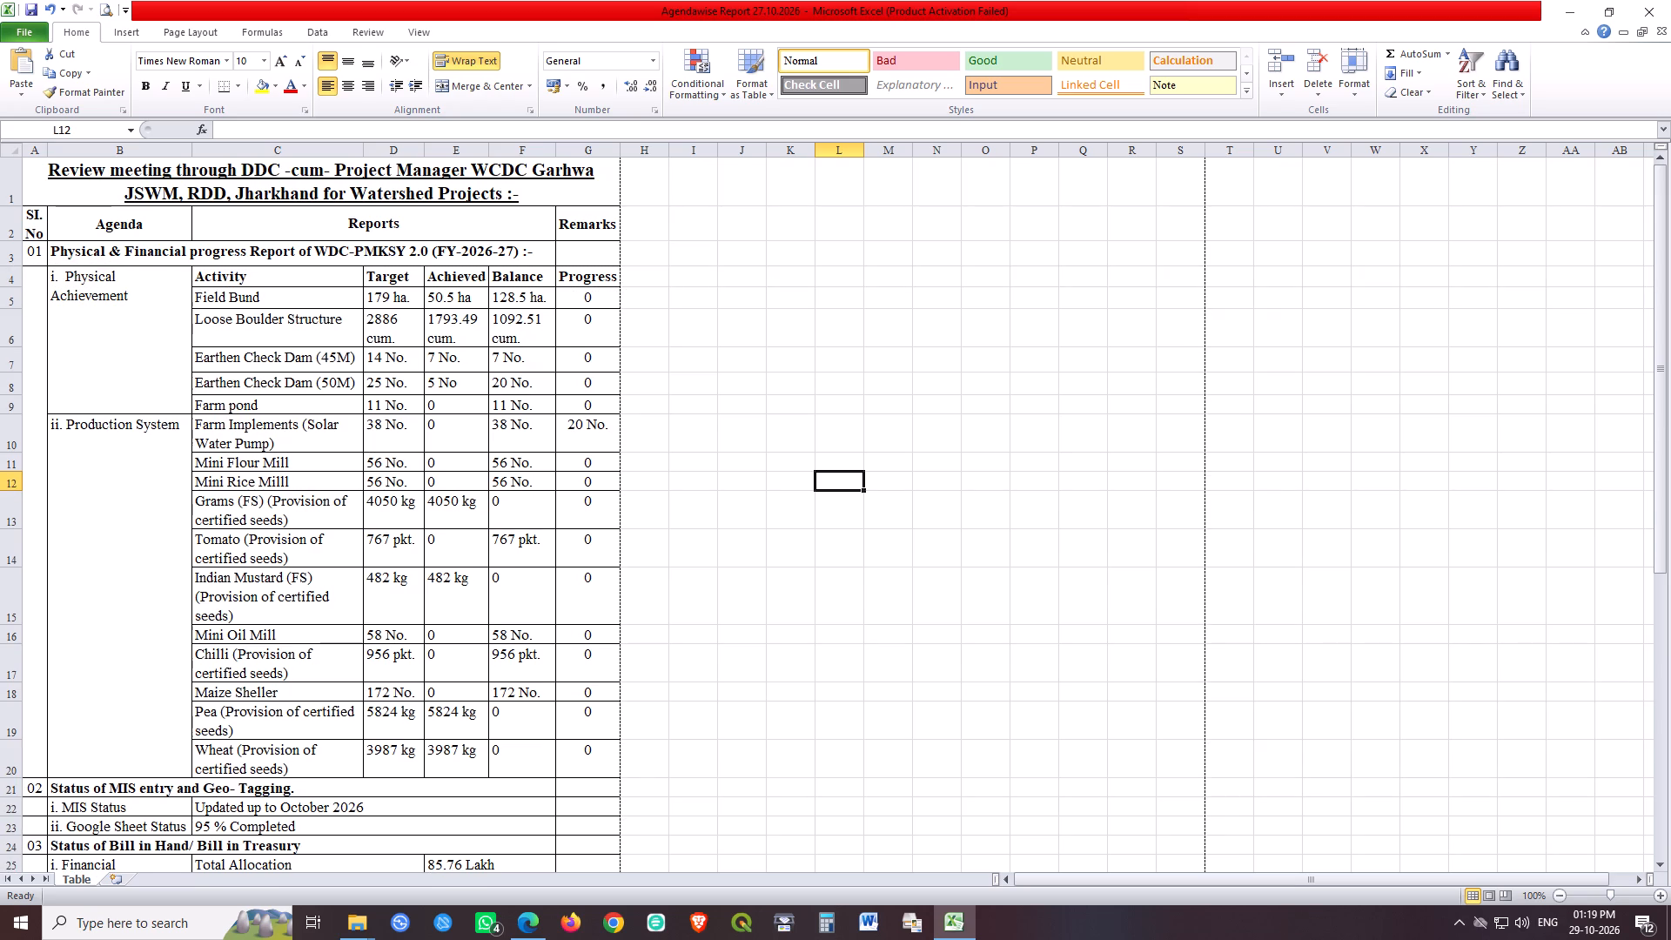
Enter 8 No. as the Achieved value for Farm Implements (Solar Water Pump).
{"action": "left_click", "coordinate": [448, 440]}
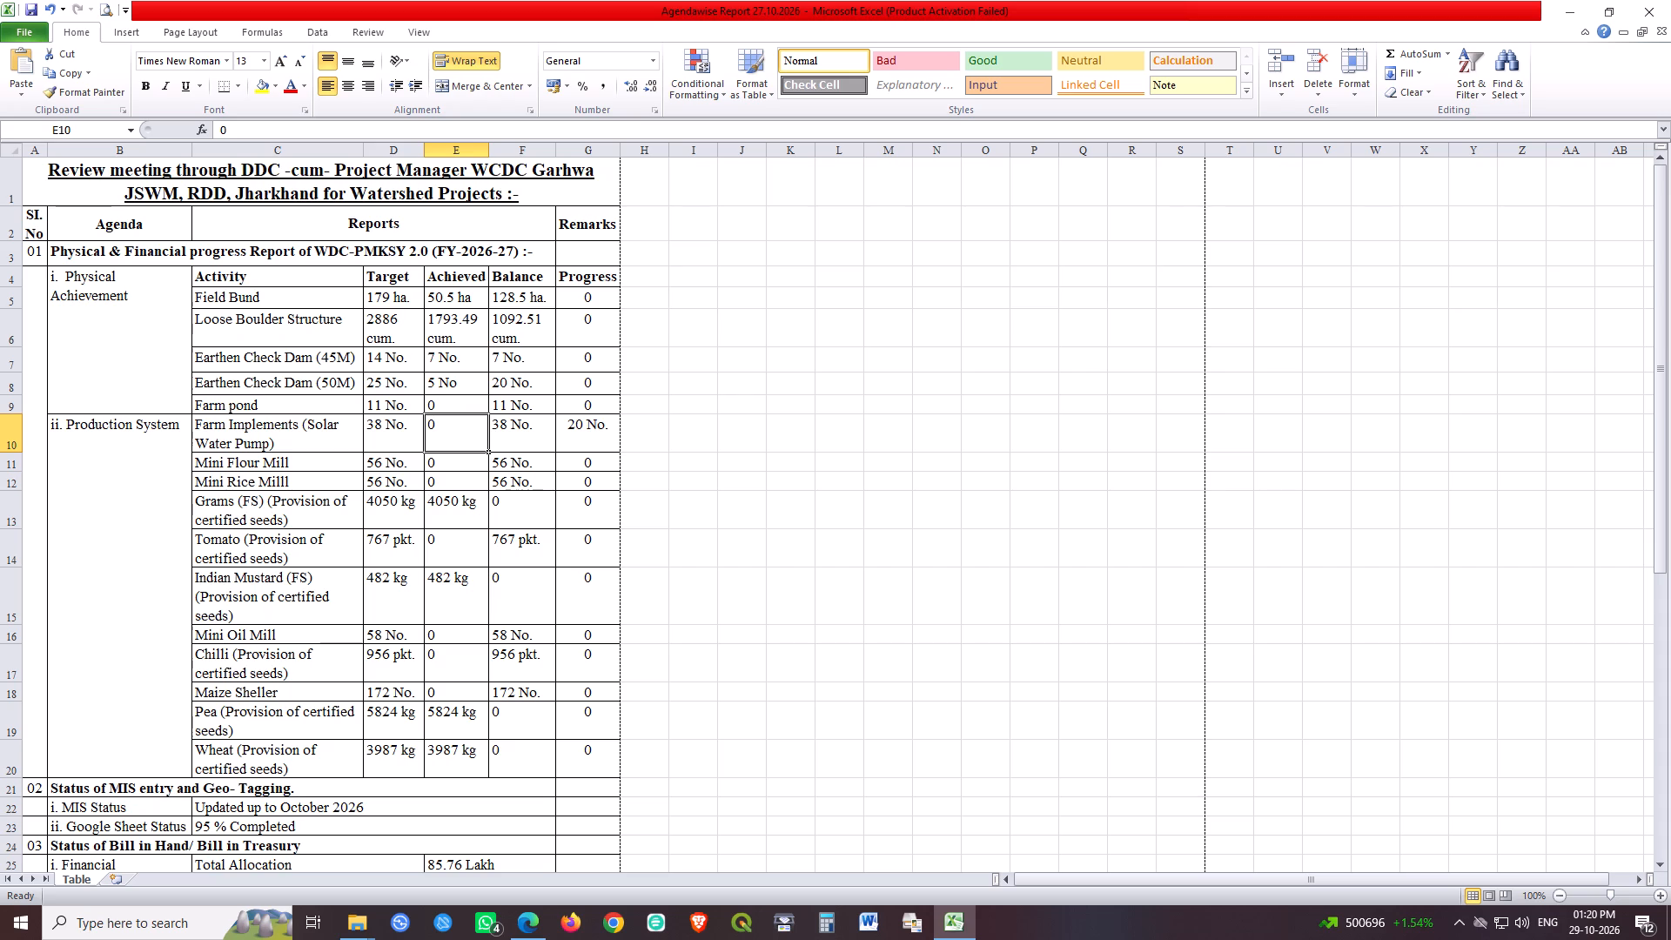
{"action": "key", "text": "8"}
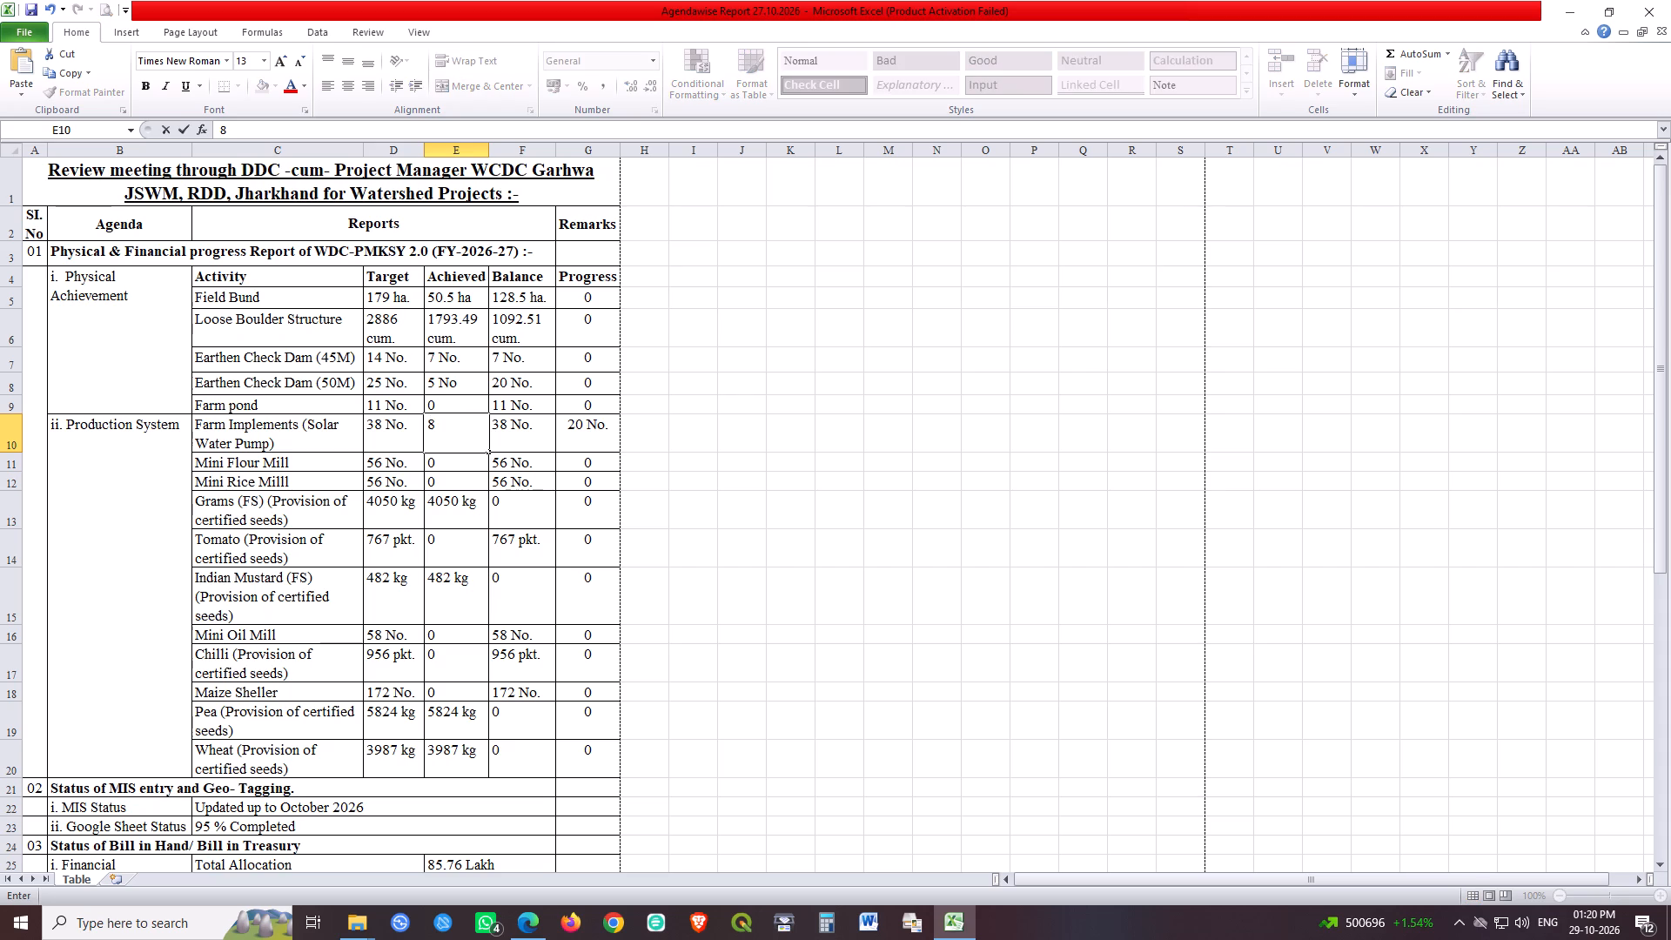
{"action": "key", "text": "space"}
{"action": "type", "text": "No."}
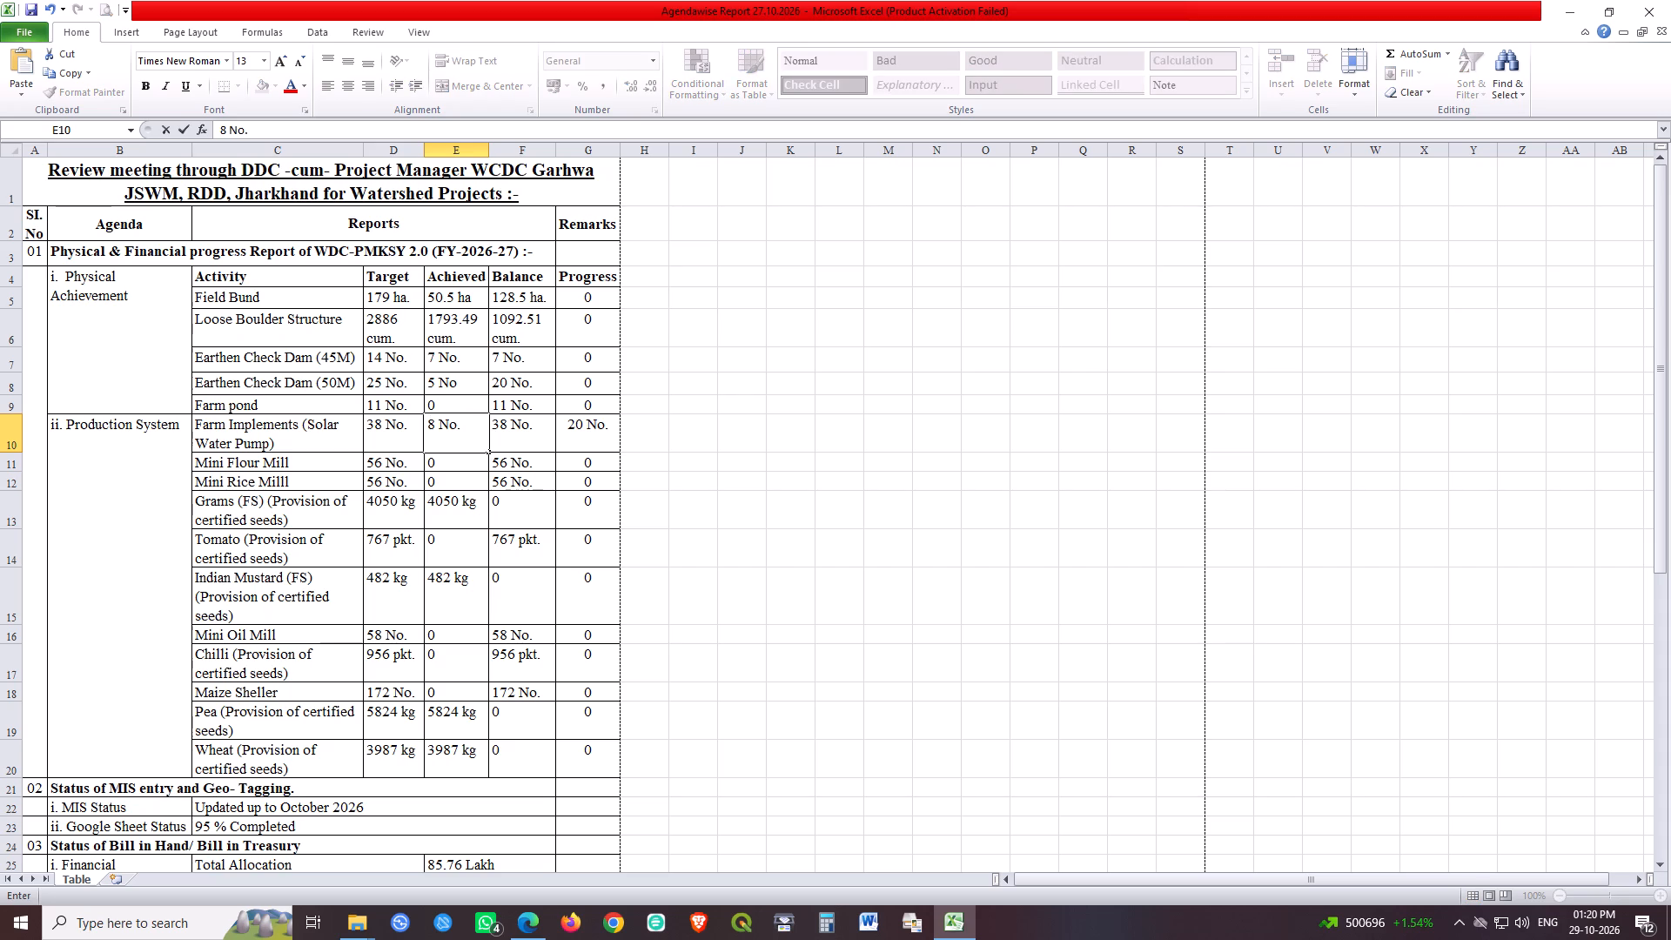
Change the Progress value for Farm Implements (Solar Water Pump) to 12 No.
{"action": "double_click", "coordinate": [574, 426]}
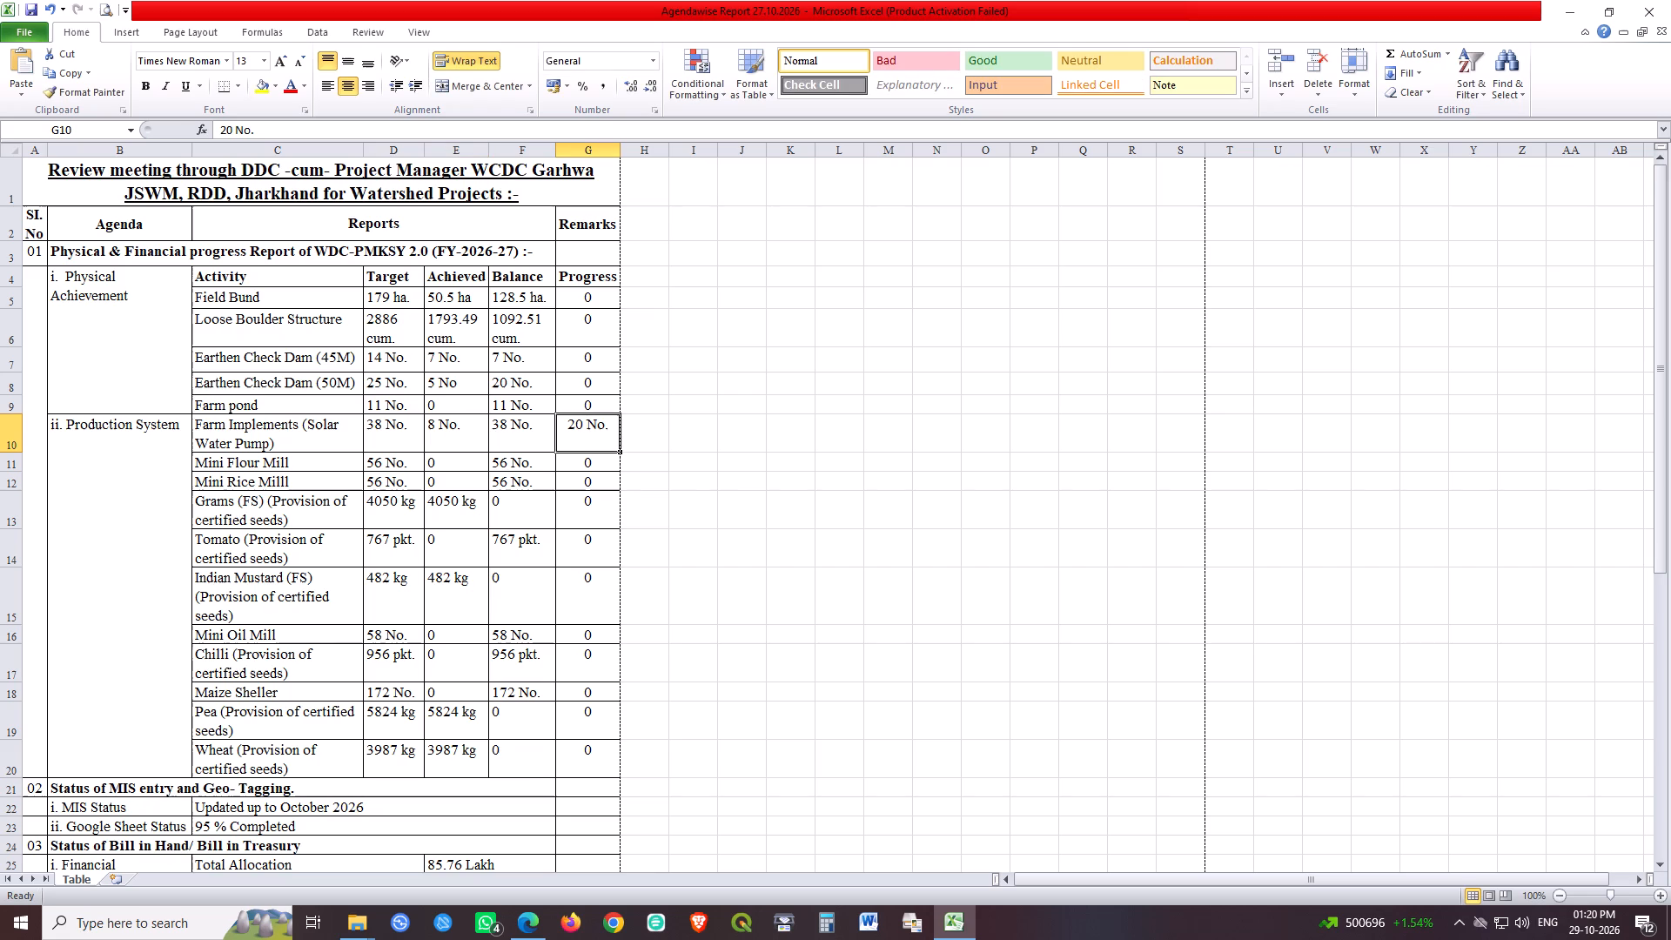
{"action": "double_click", "coordinate": [577, 419]}
{"action": "left_click", "coordinate": [577, 420]}
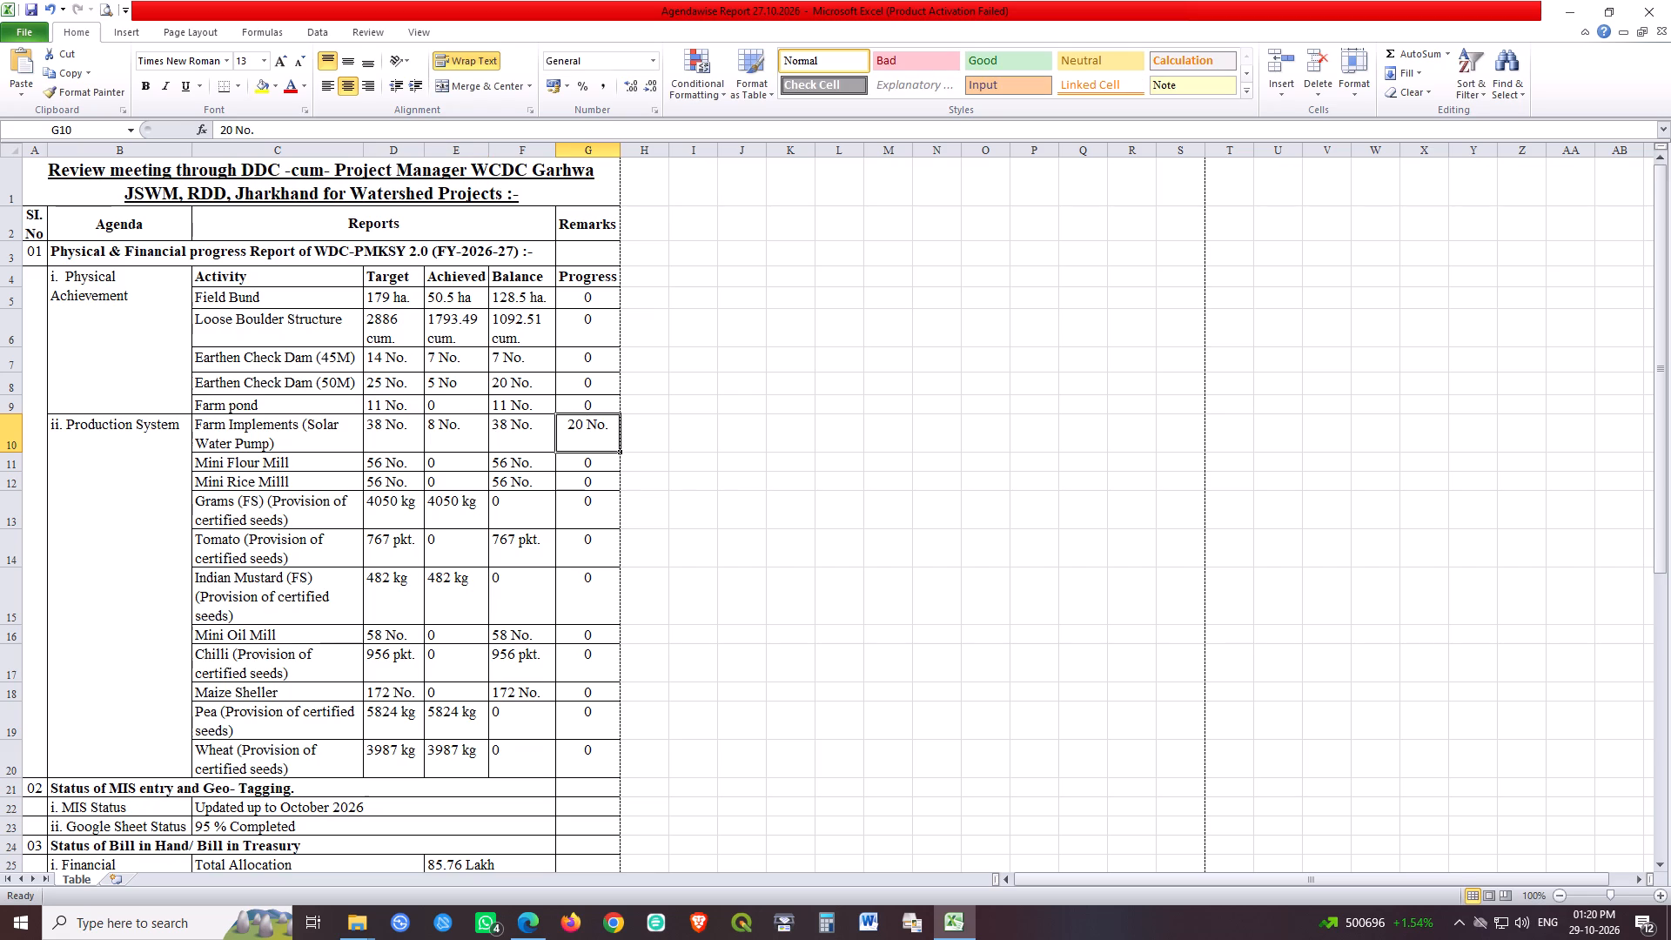
{"action": "double_click", "coordinate": [577, 420]}
{"action": "left_click", "coordinate": [766, 414]}
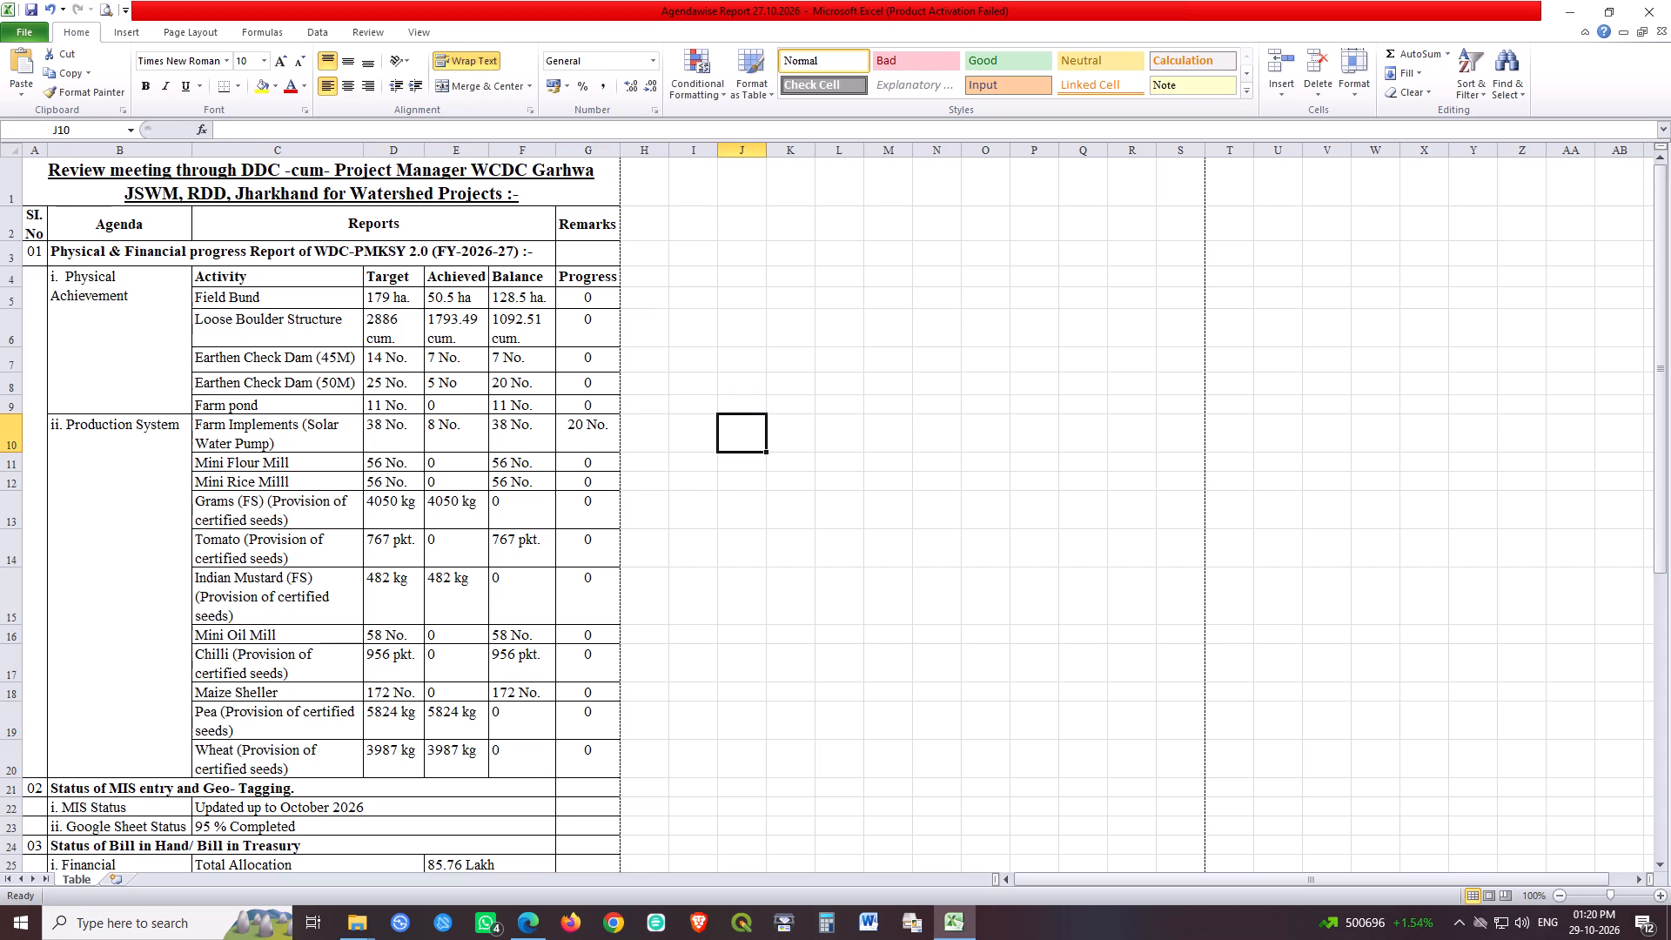
{"action": "double_click", "coordinate": [584, 420]}
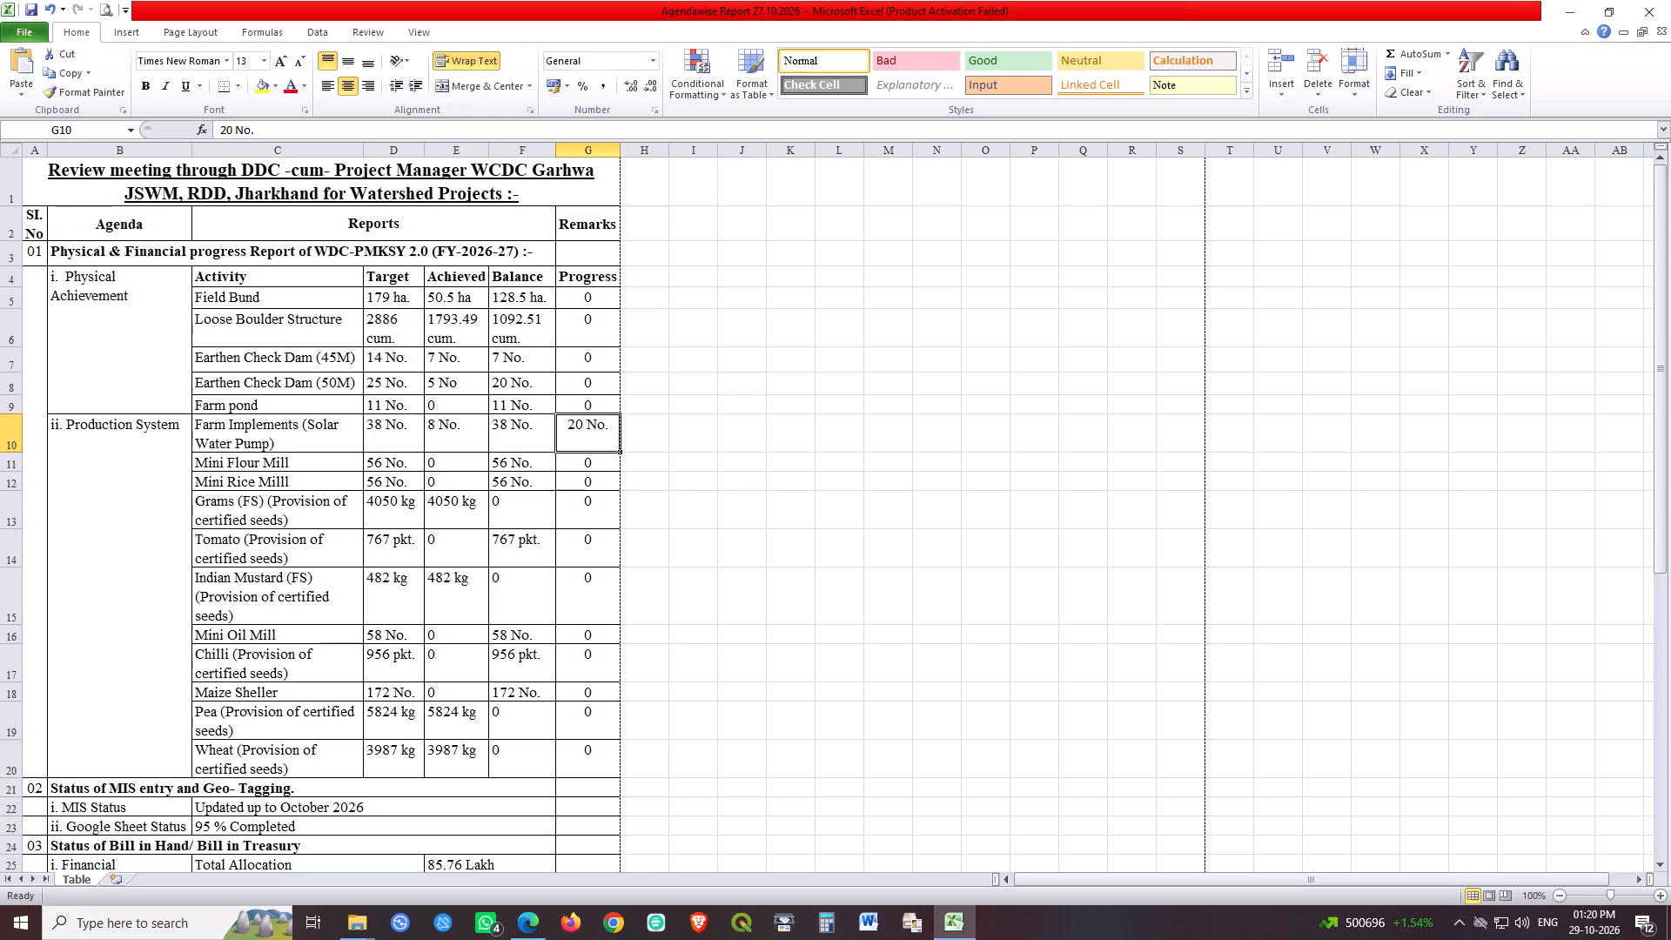
{"action": "left_click_drag", "start_coordinate": [231, 130], "coordinate": [225, 130]}
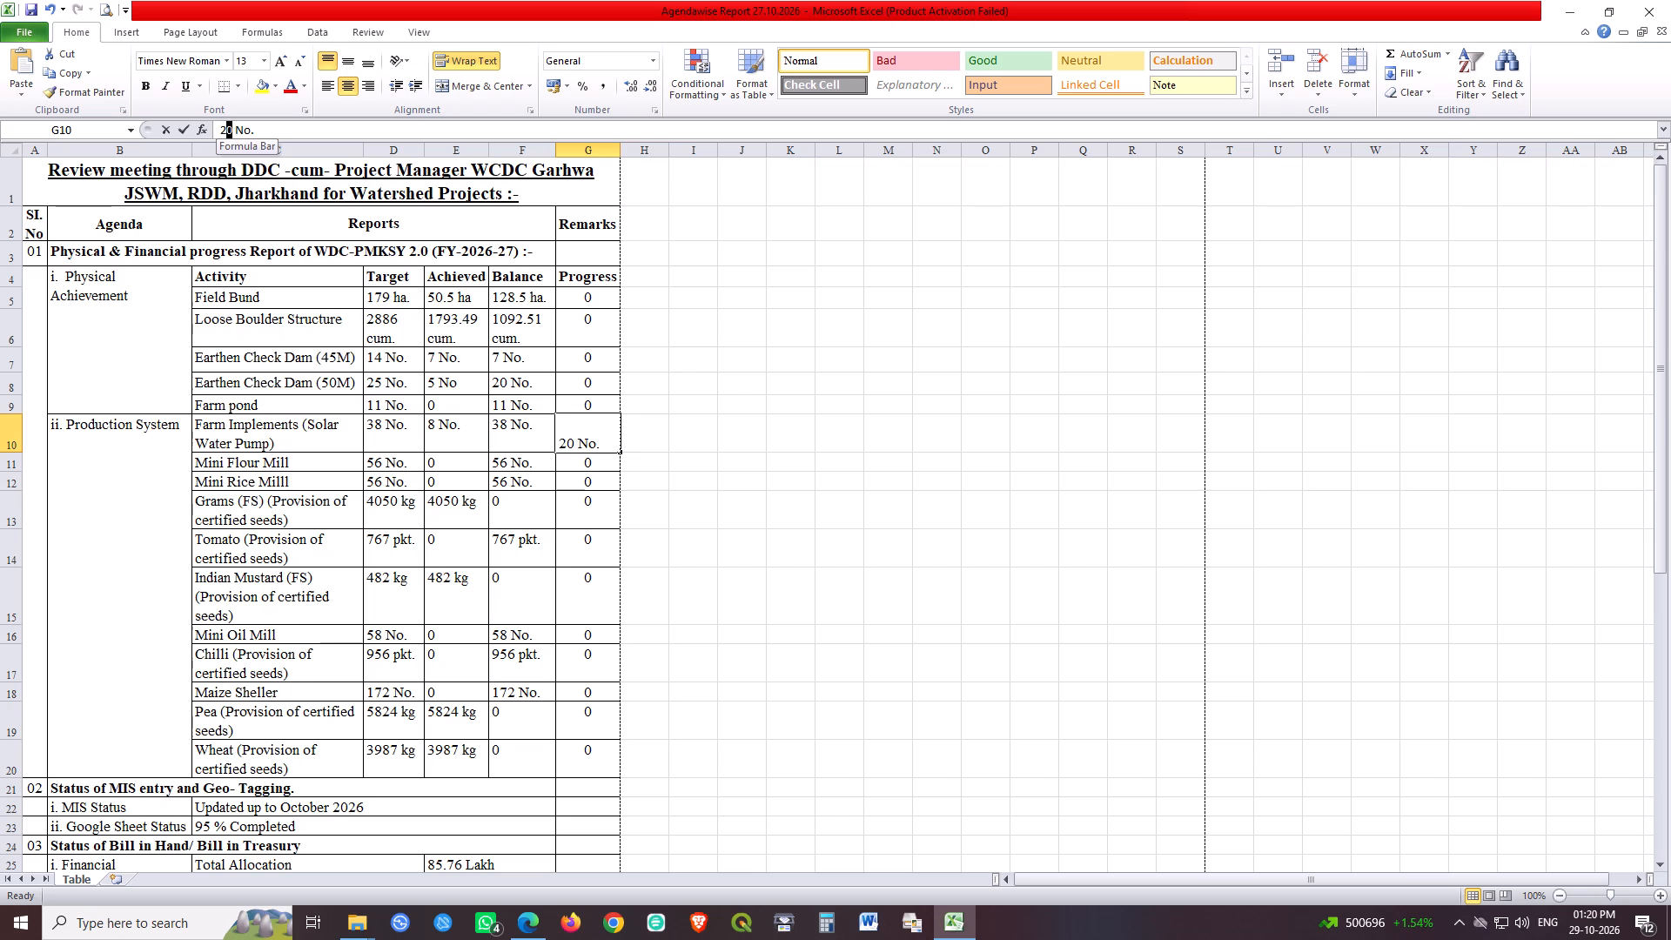
{"action": "left_click_drag", "start_coordinate": [225, 130], "coordinate": [222, 130]}
{"action": "type", "text": "12"}
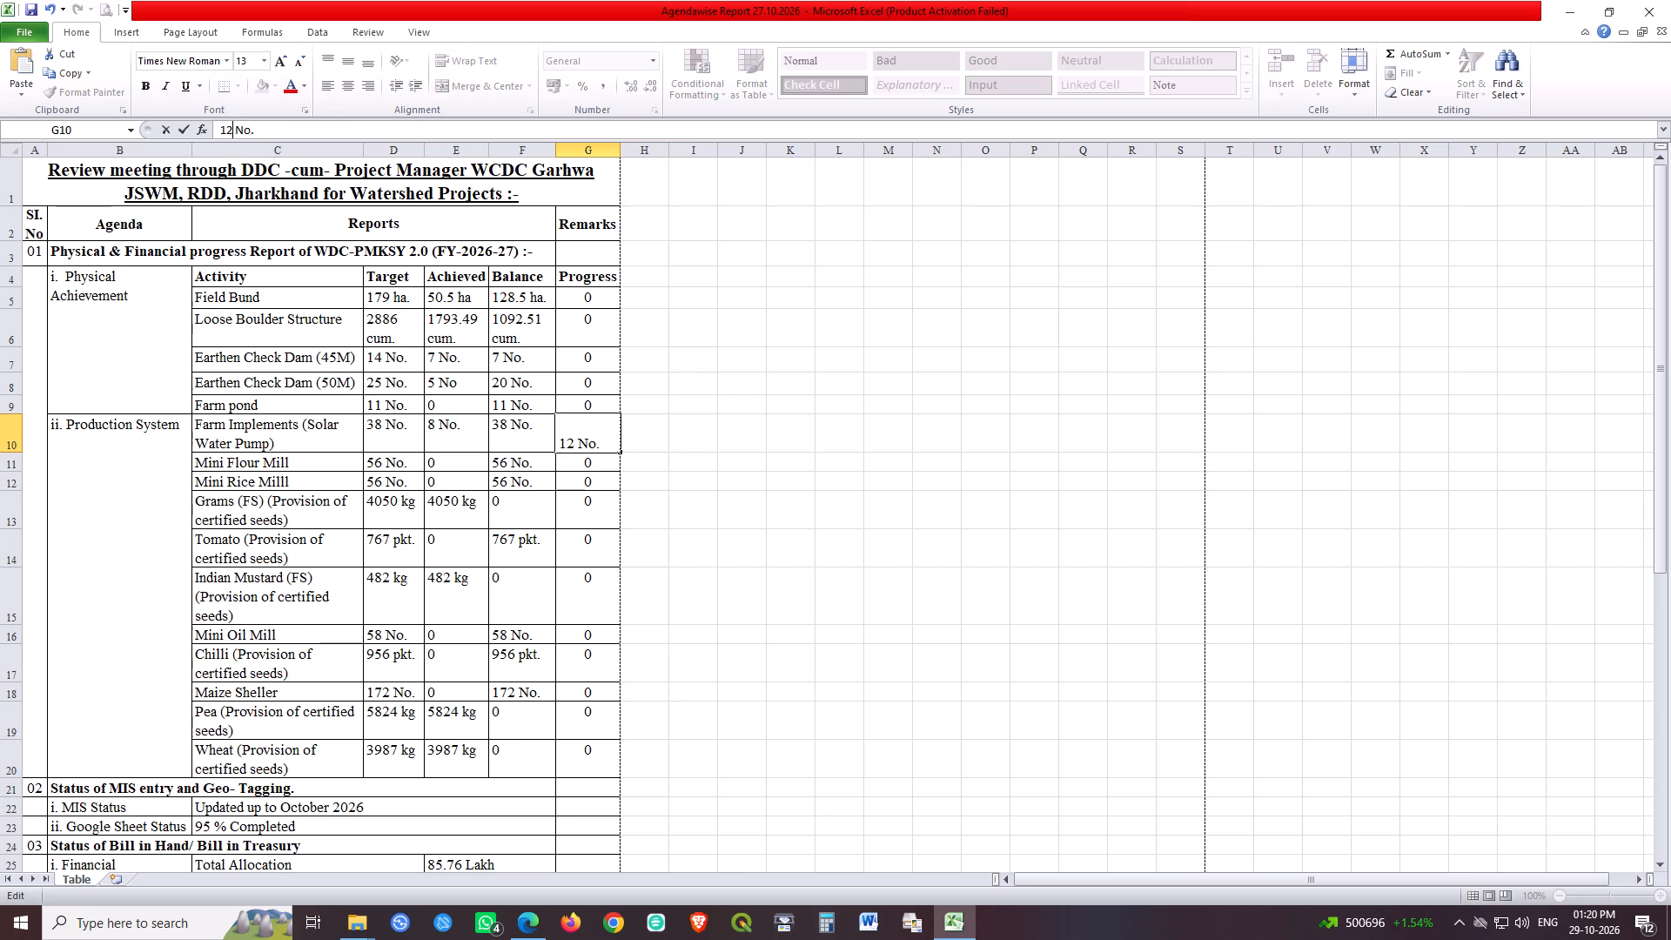
{"action": "key", "text": "Return"}
{"action": "left_click", "coordinate": [850, 419]}
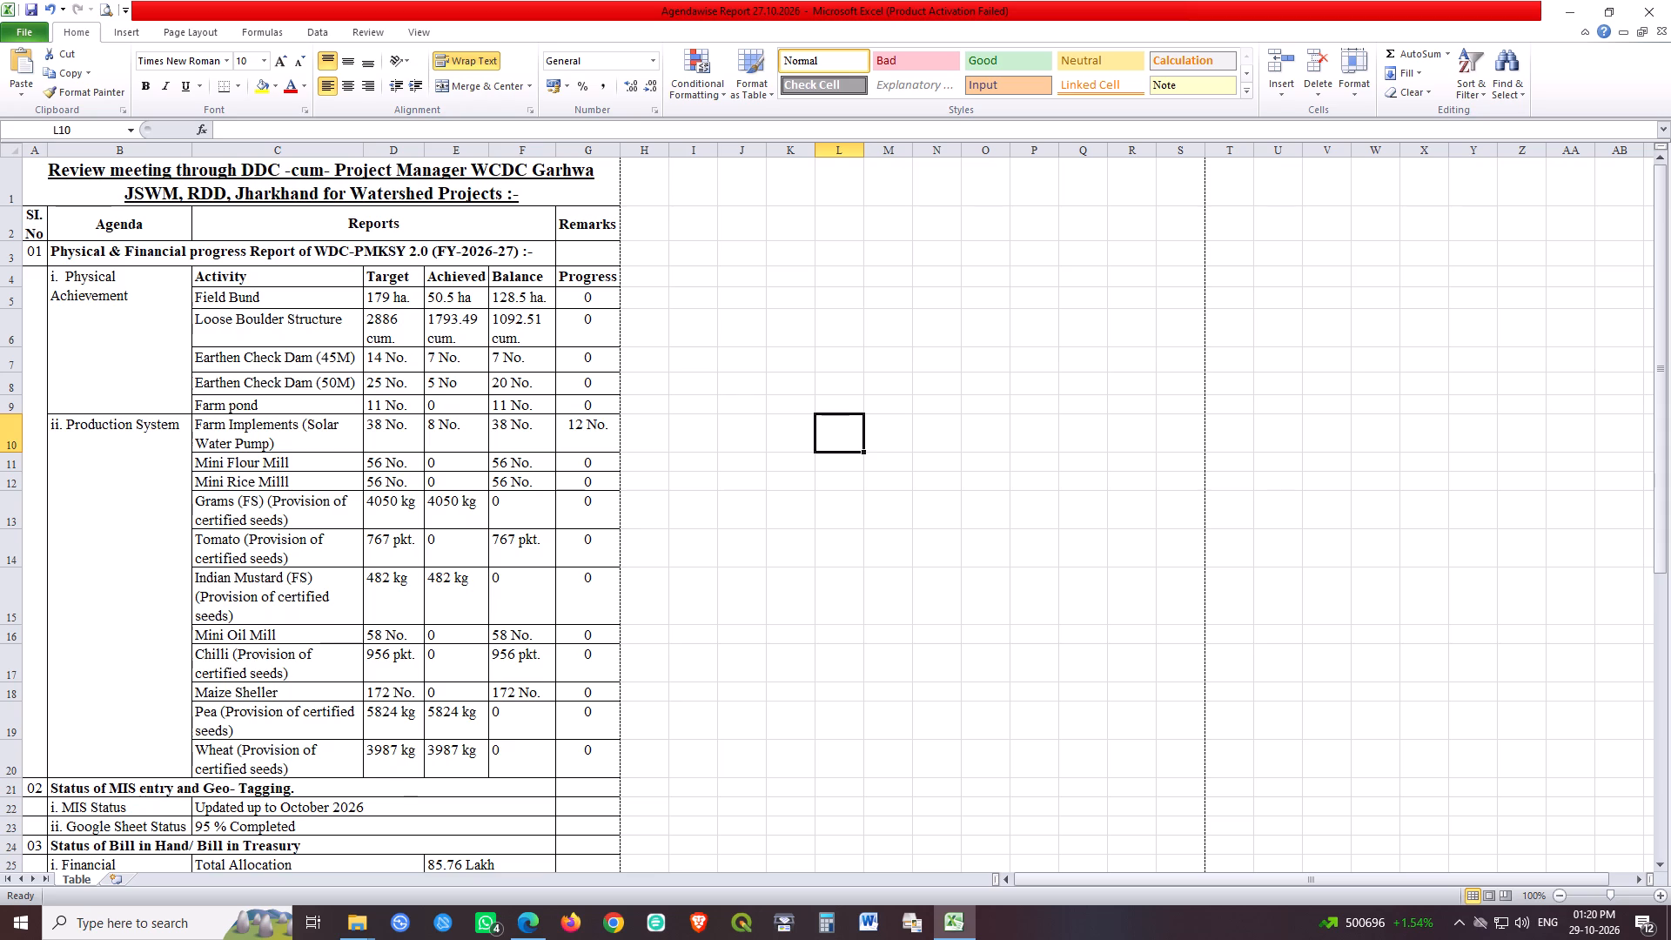
Centre the contents of the Balance, Achieved and Target columns horizontally.
{"action": "left_click", "coordinate": [519, 152]}
{"action": "left_click", "coordinate": [345, 88]}
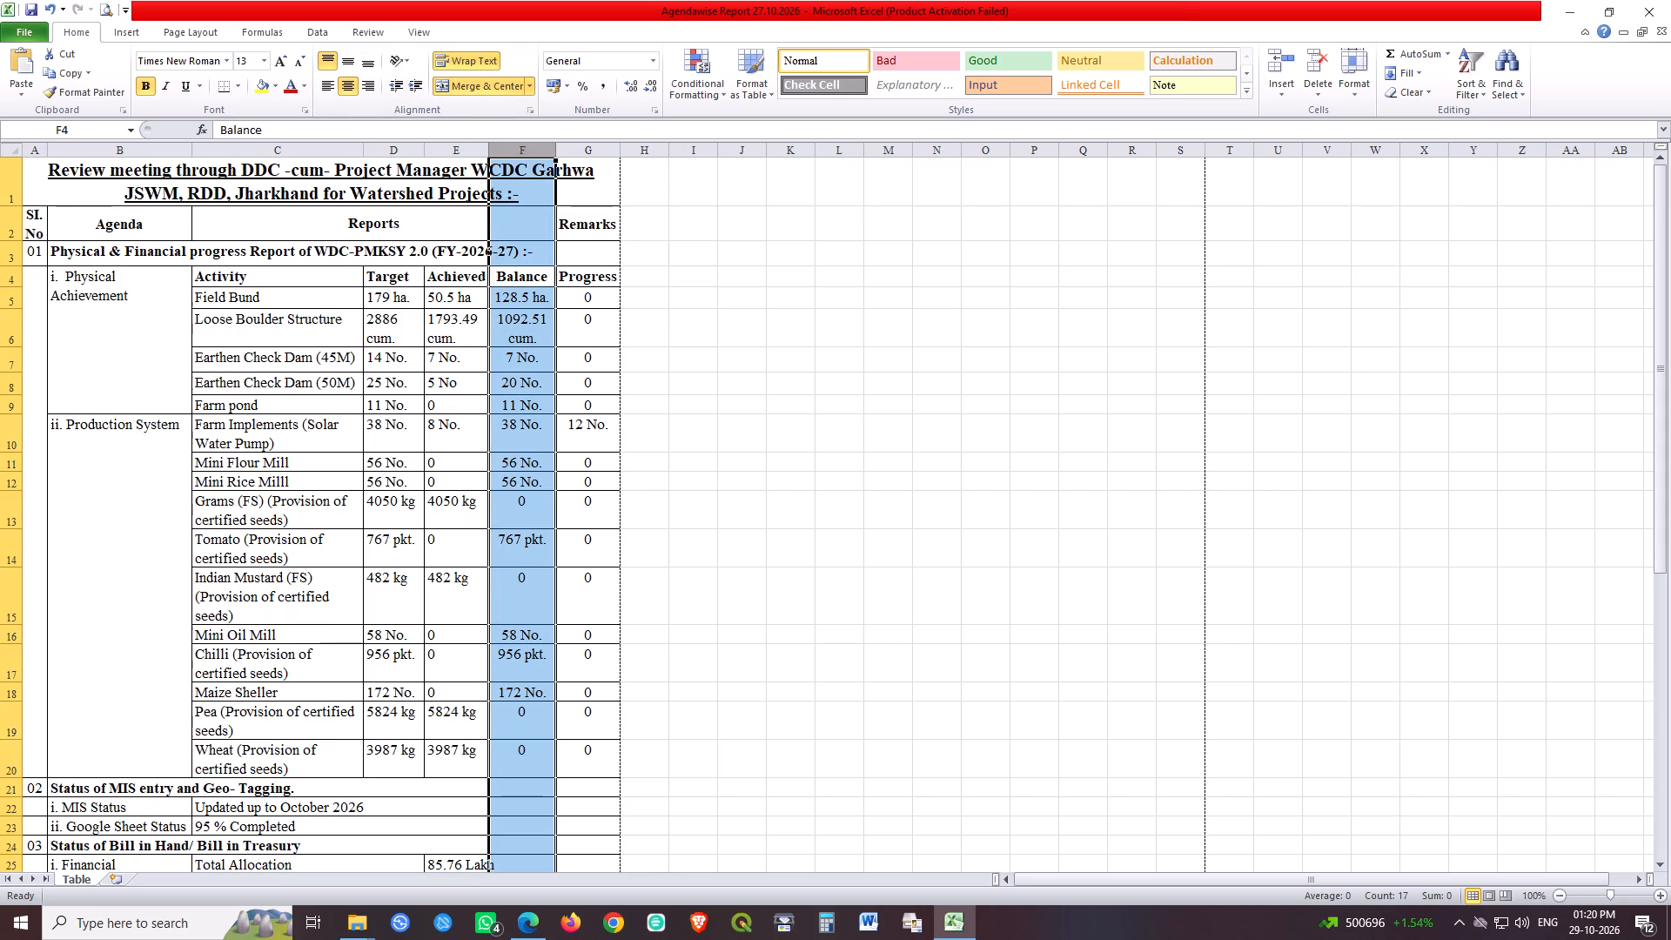
{"action": "left_click", "coordinate": [456, 146]}
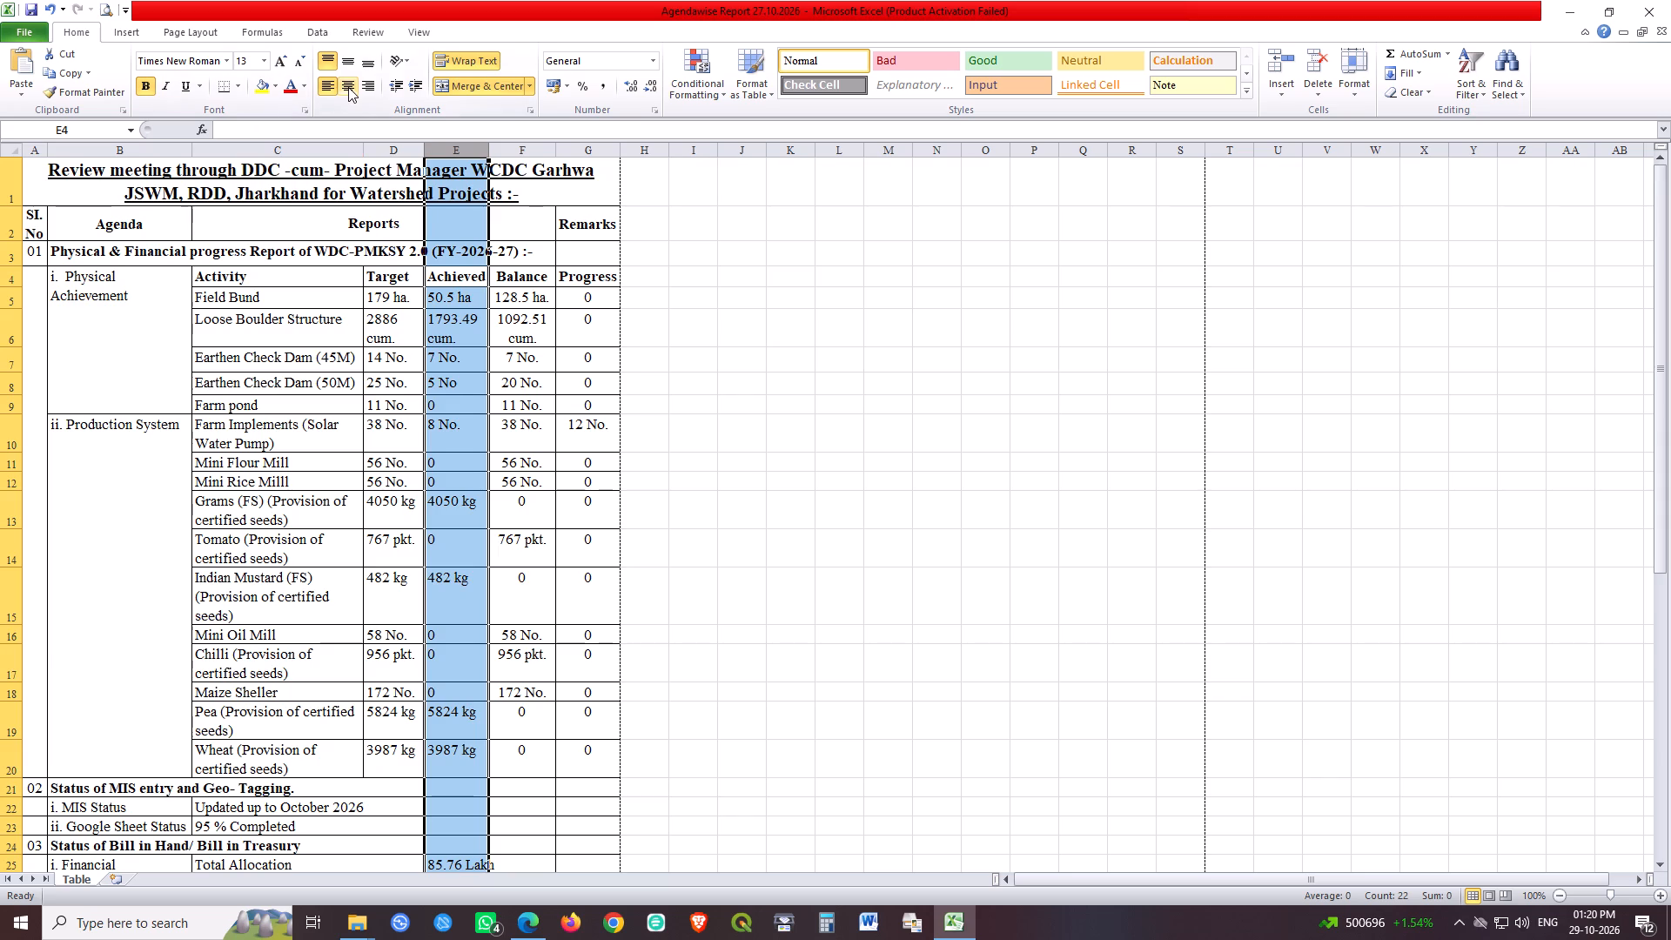
{"action": "left_click", "coordinate": [348, 87]}
{"action": "left_click", "coordinate": [382, 153]}
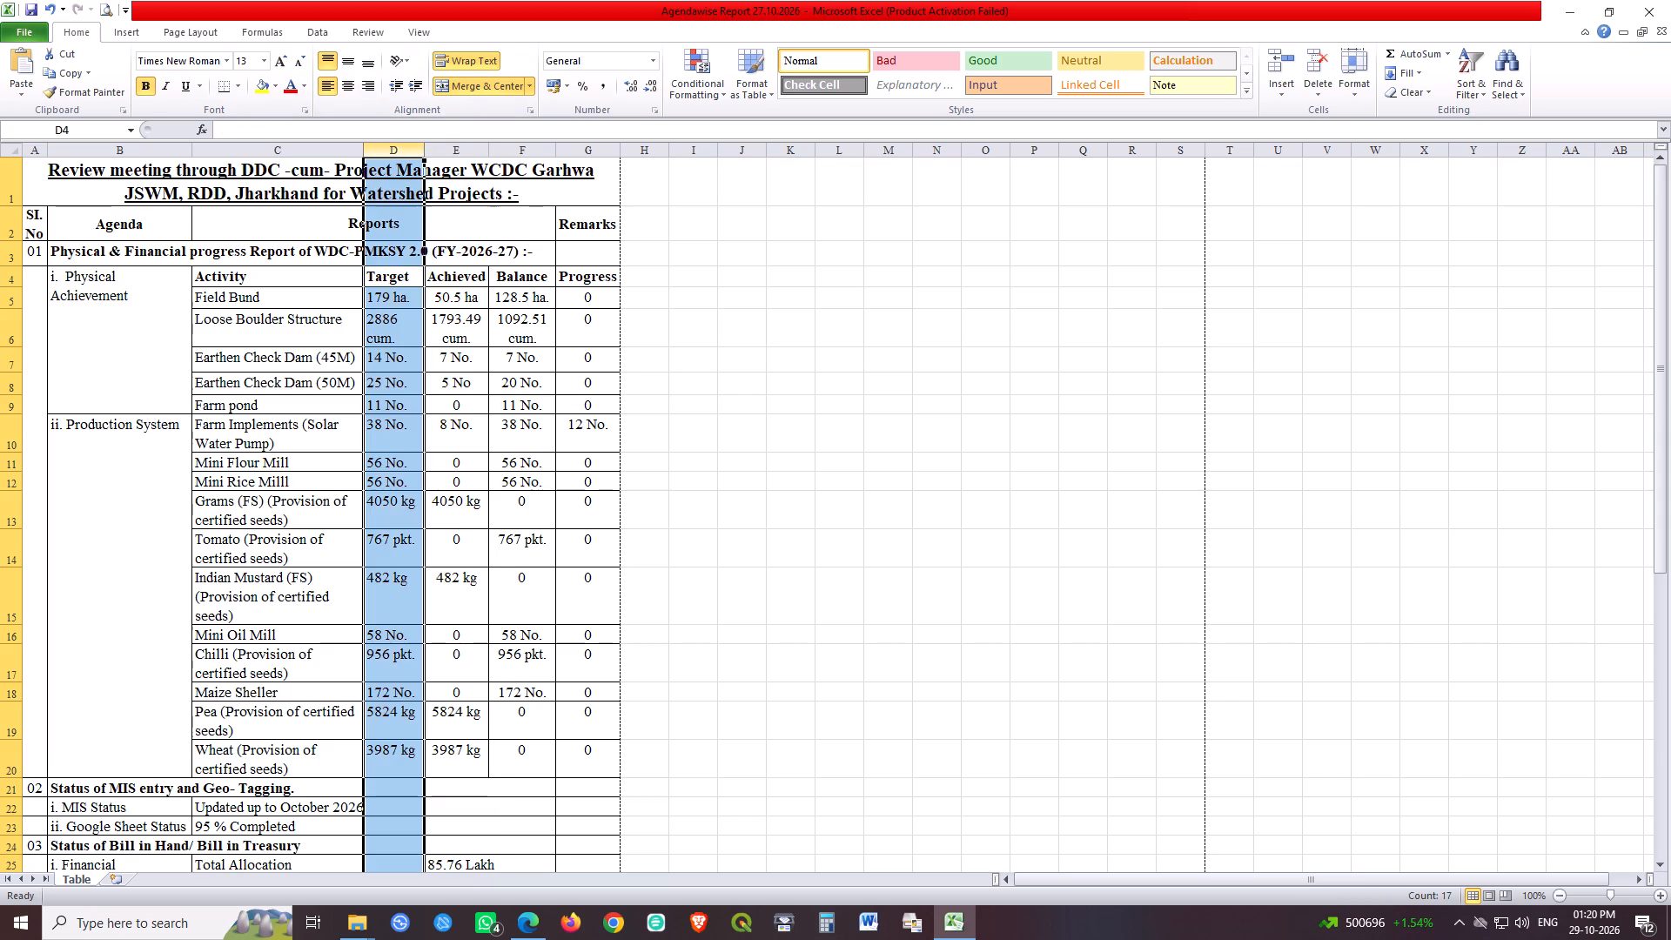
{"action": "left_click", "coordinate": [348, 90]}
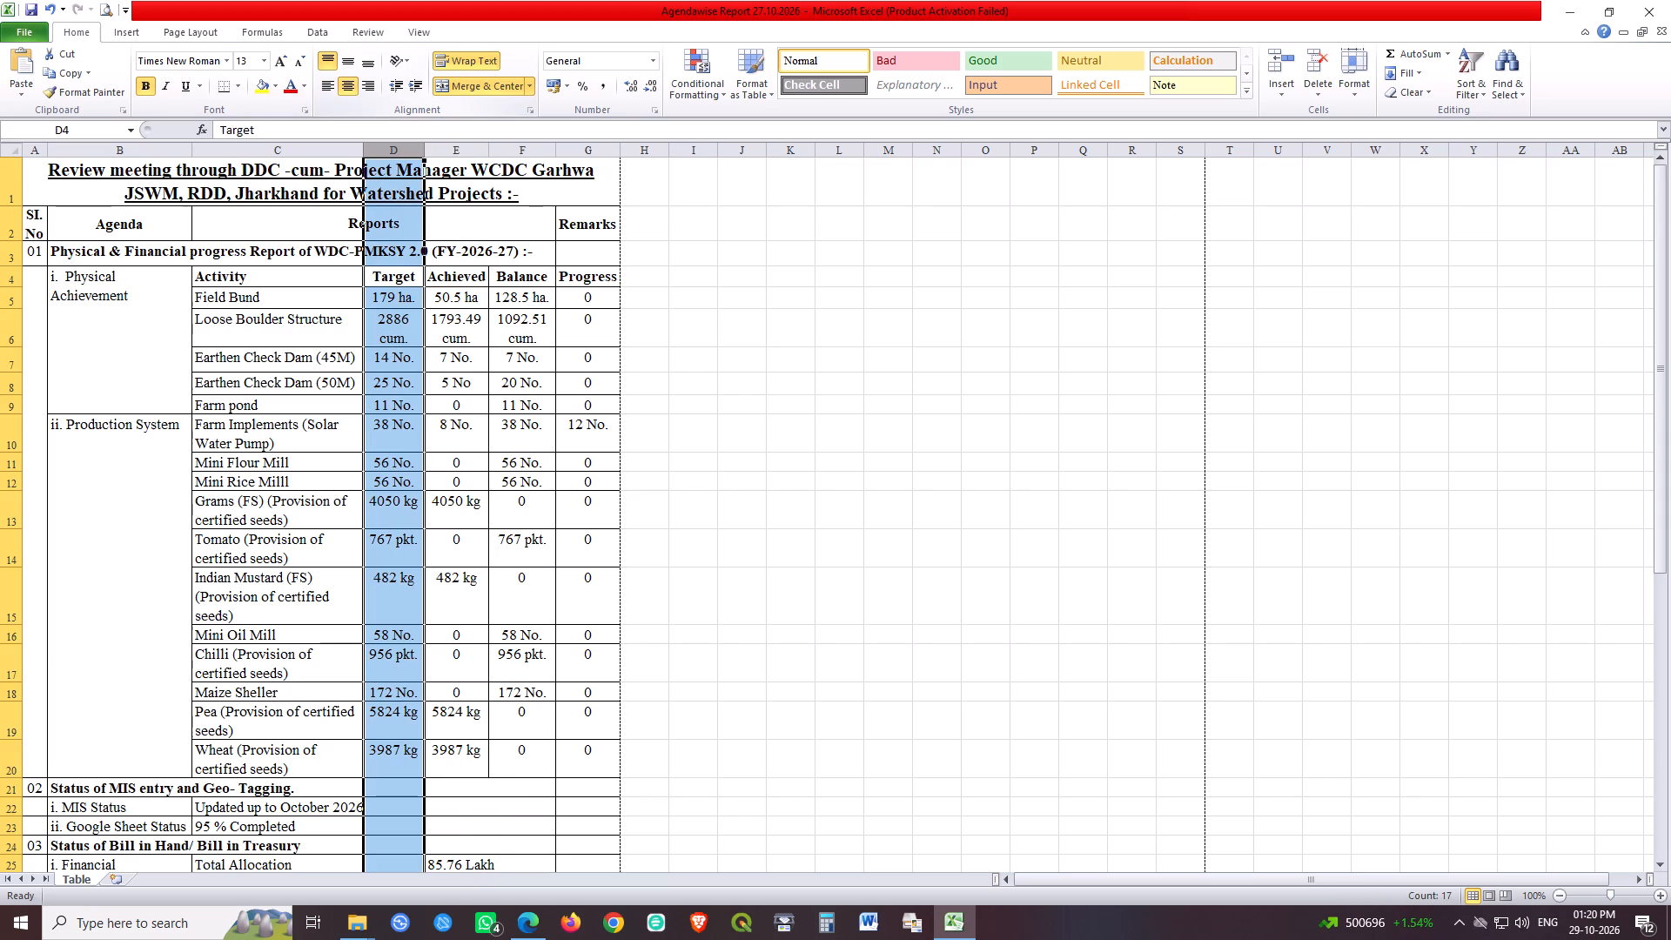
{"action": "left_click", "coordinate": [802, 444]}
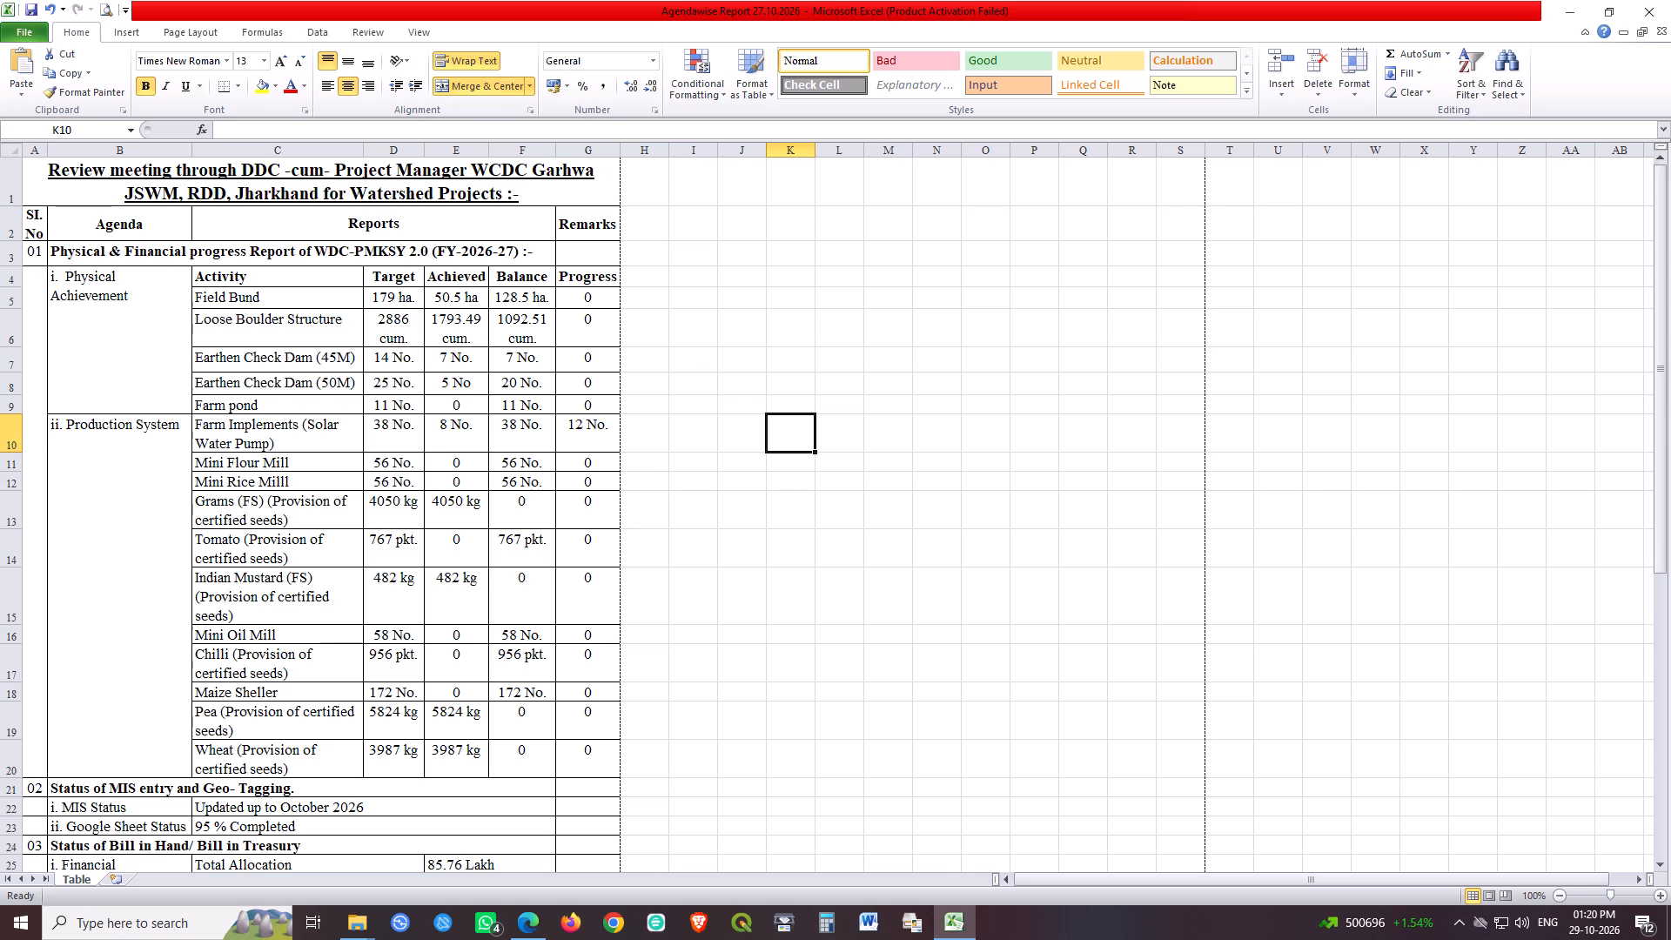
Middle-align vertically the activity rows from Field Bund to Wheat, across the Activity to Progress columns.
{"action": "left_click_drag", "start_coordinate": [248, 296], "coordinate": [560, 675]}
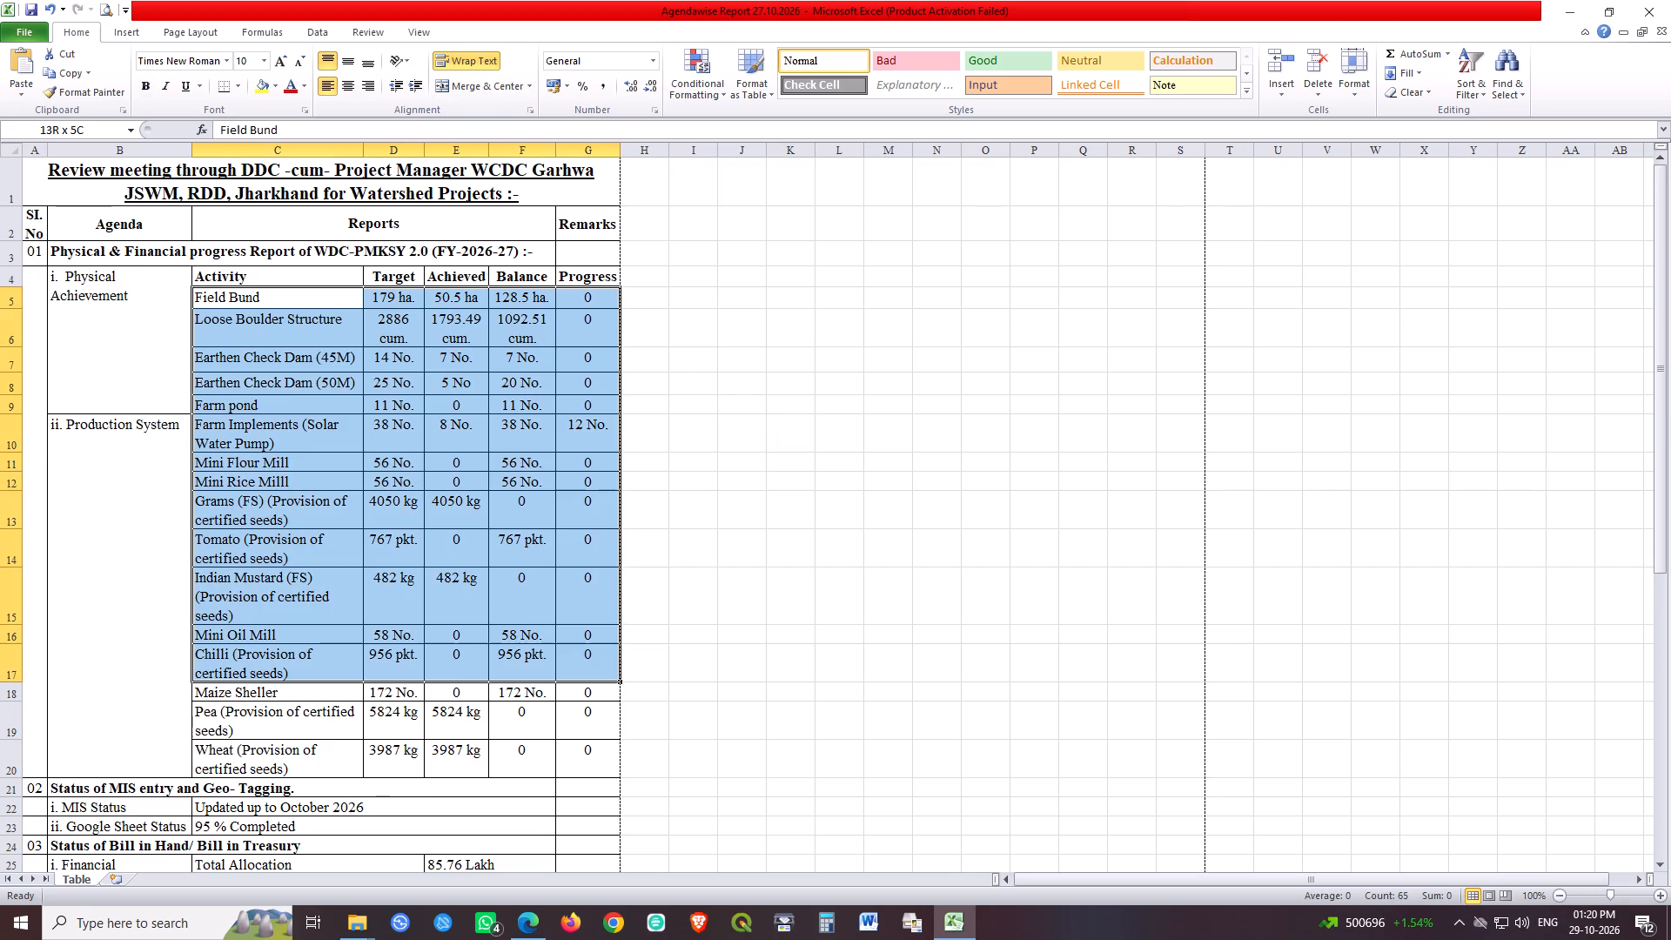
{"action": "left_click_drag", "start_coordinate": [560, 675], "coordinate": [578, 760]}
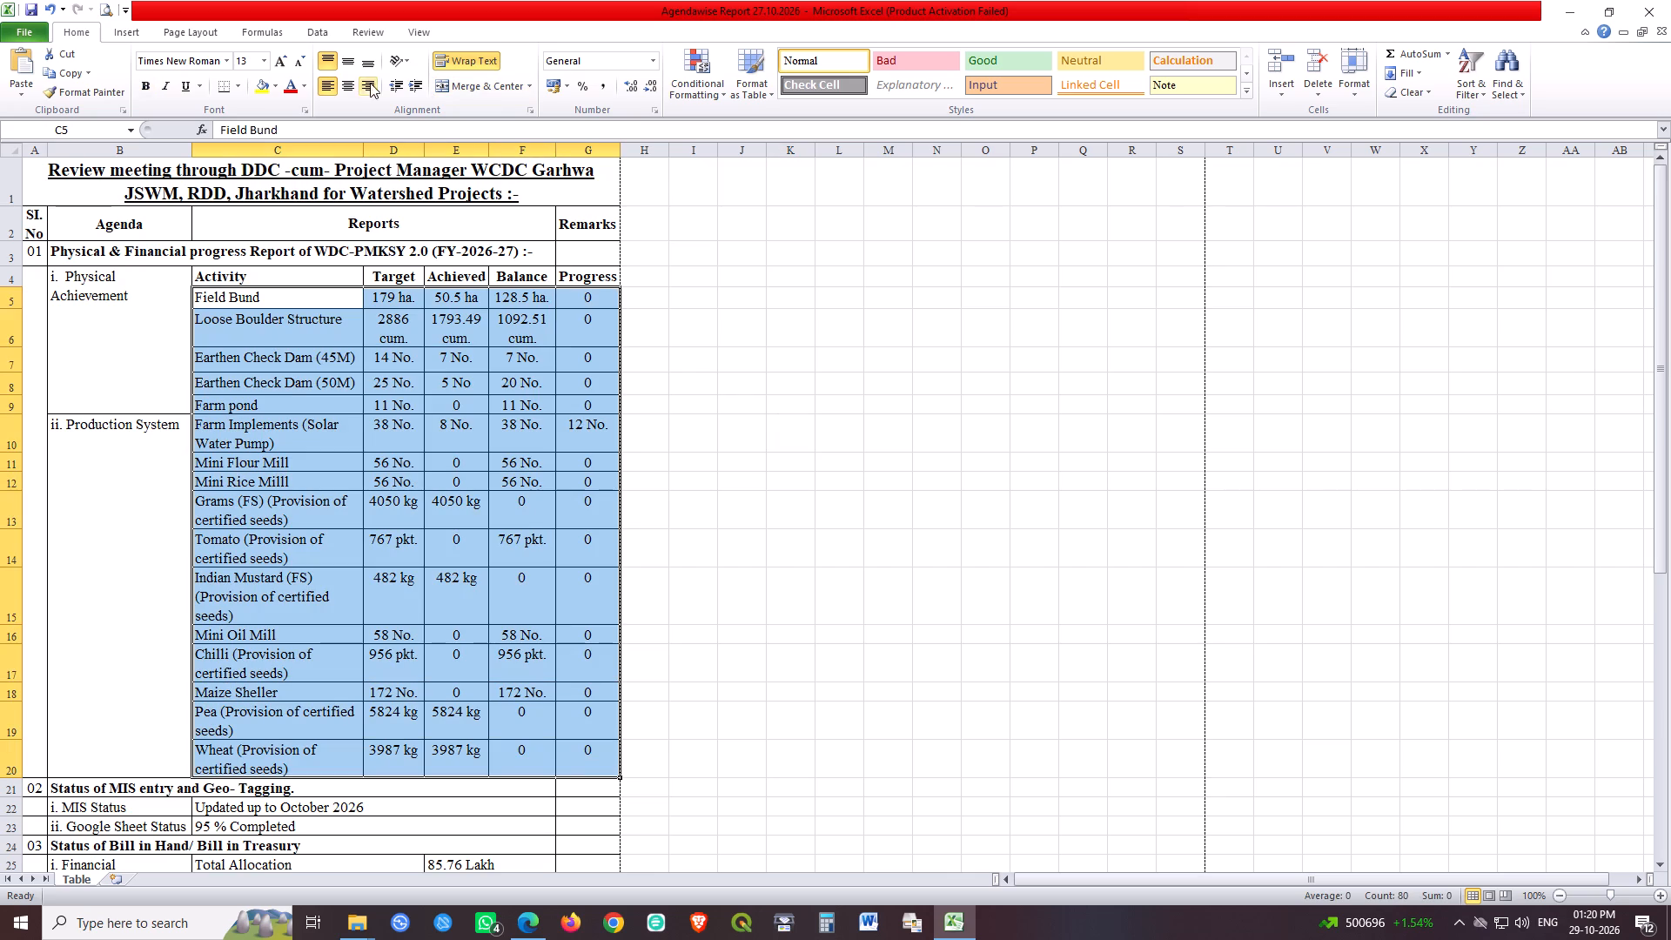
{"action": "left_click", "coordinate": [346, 59]}
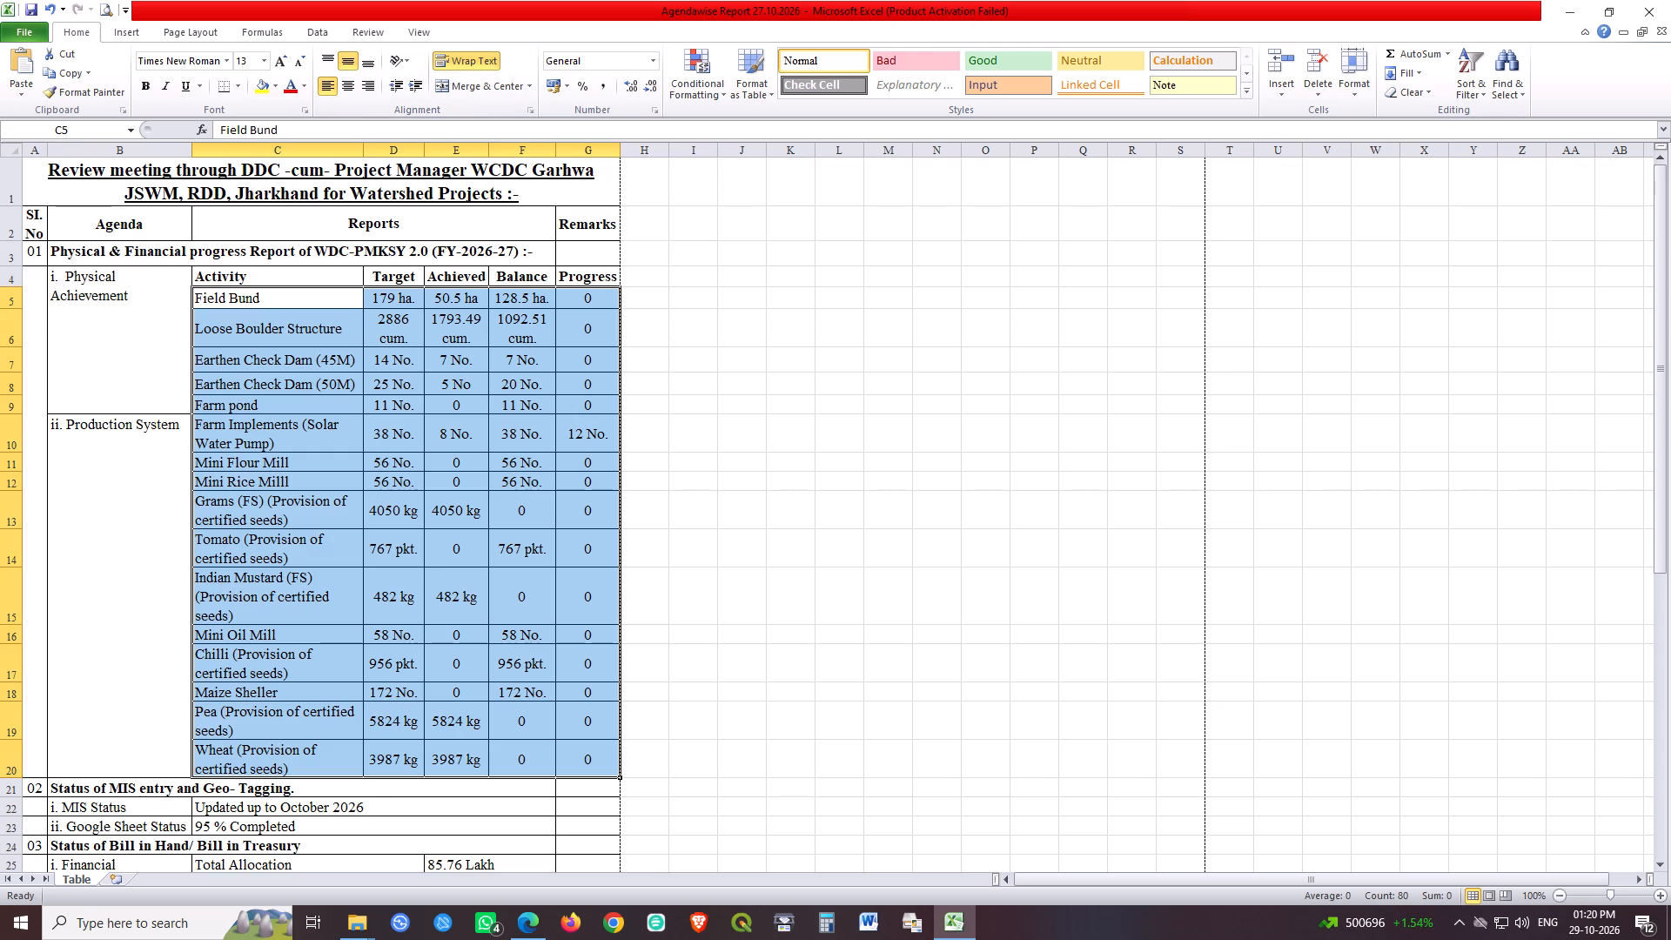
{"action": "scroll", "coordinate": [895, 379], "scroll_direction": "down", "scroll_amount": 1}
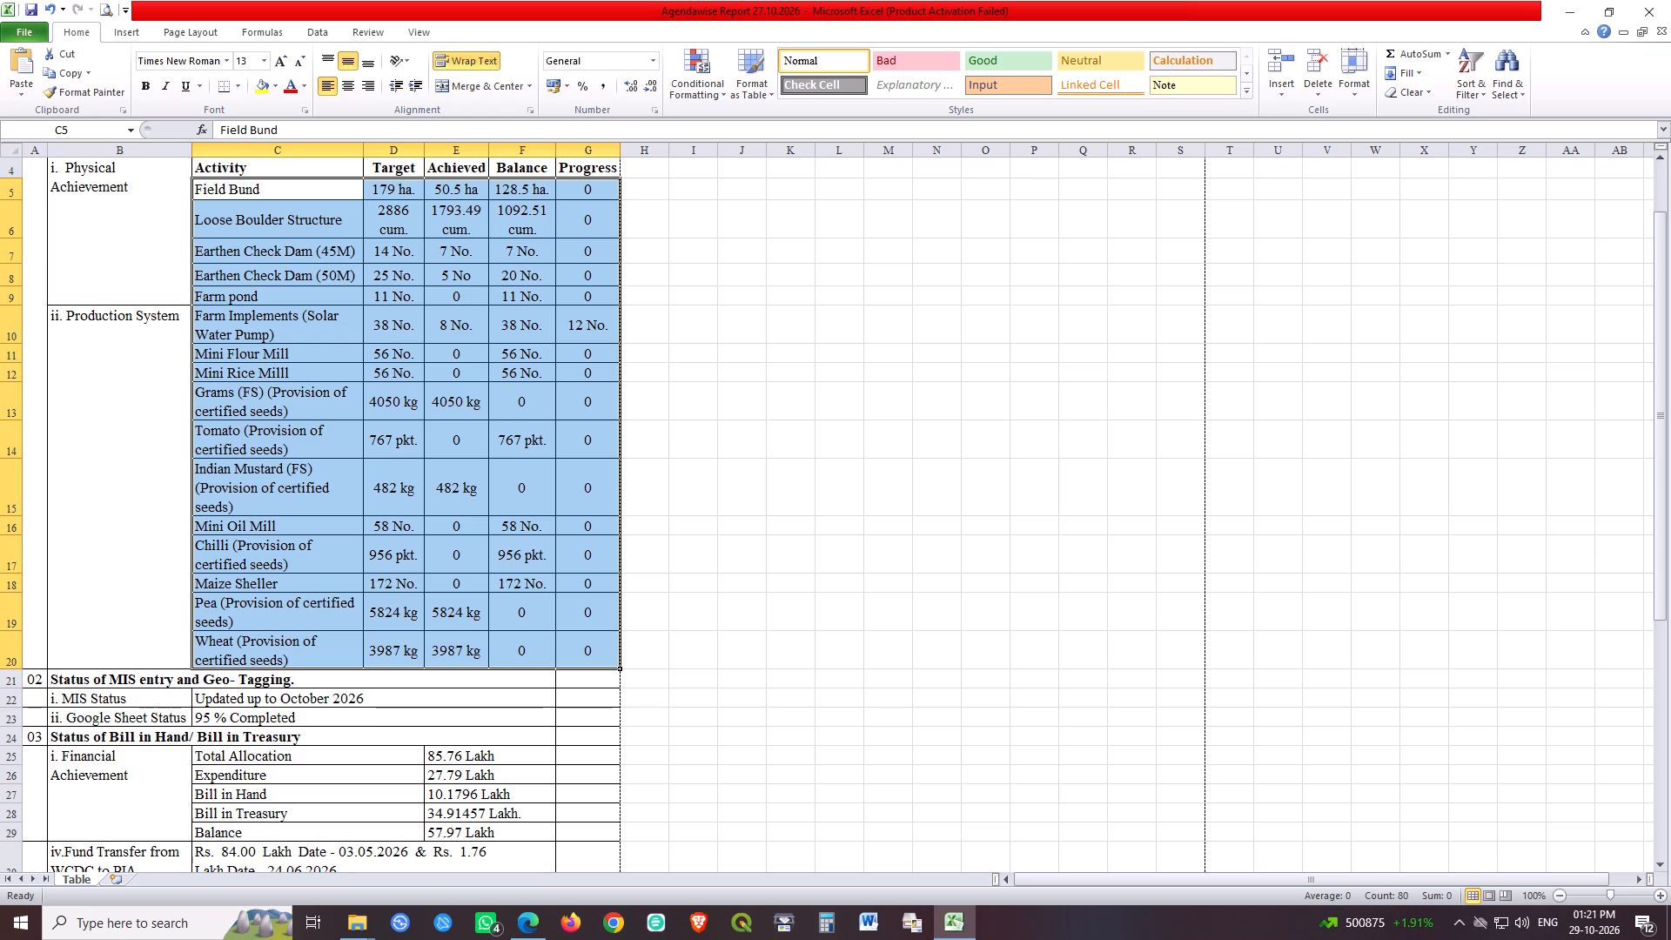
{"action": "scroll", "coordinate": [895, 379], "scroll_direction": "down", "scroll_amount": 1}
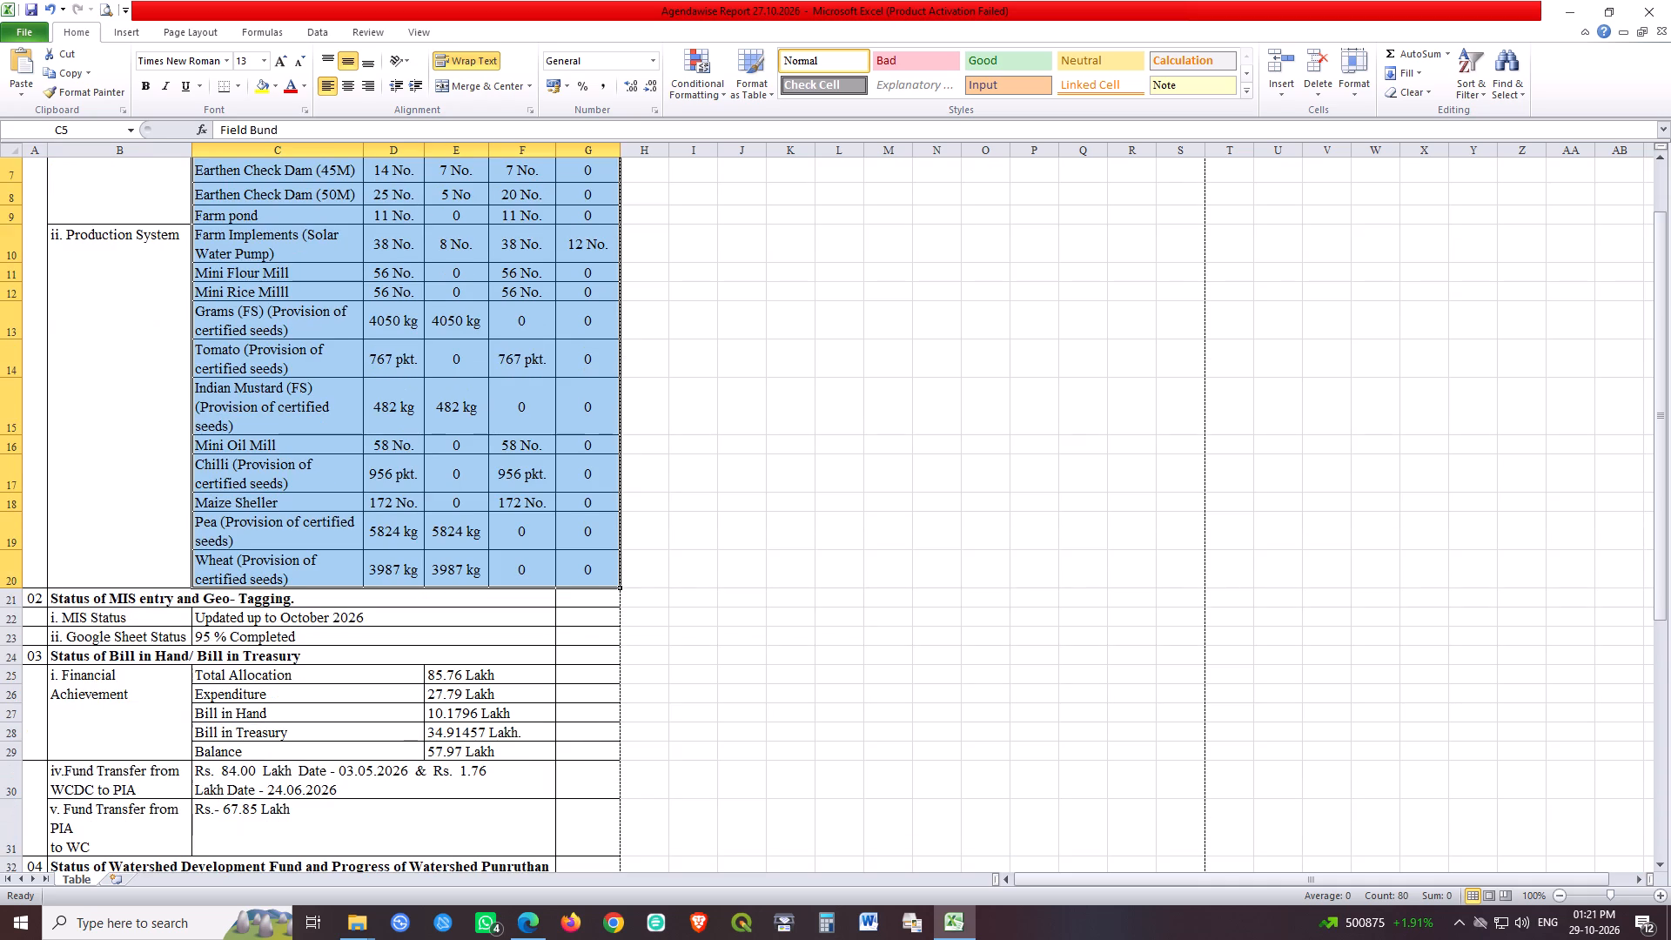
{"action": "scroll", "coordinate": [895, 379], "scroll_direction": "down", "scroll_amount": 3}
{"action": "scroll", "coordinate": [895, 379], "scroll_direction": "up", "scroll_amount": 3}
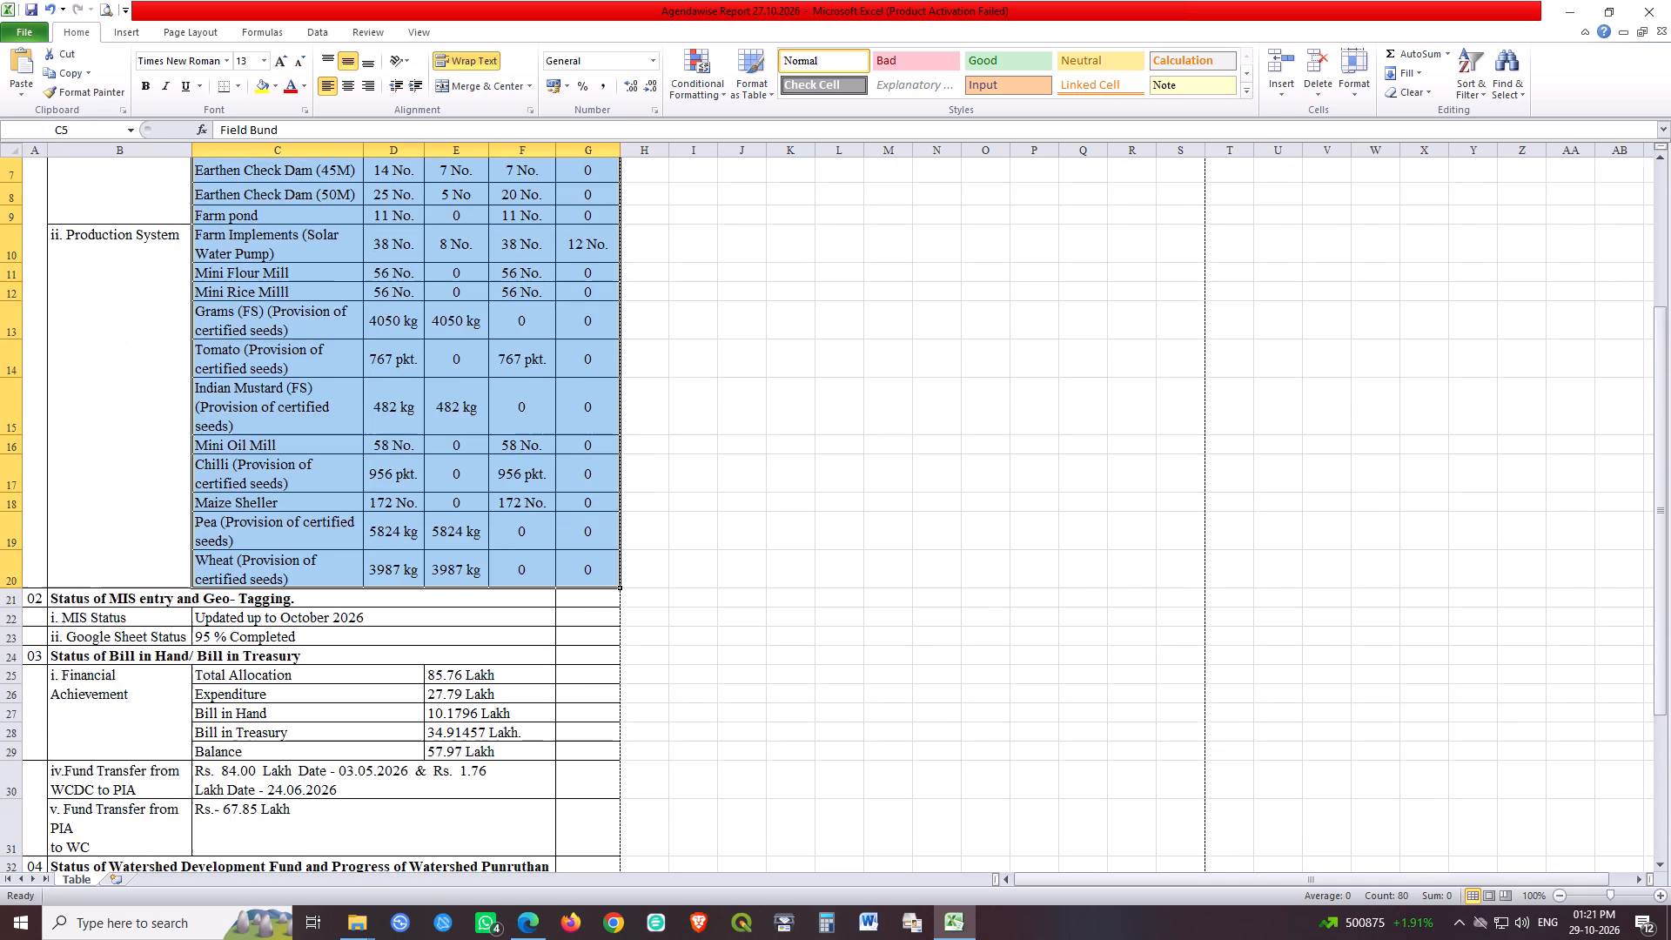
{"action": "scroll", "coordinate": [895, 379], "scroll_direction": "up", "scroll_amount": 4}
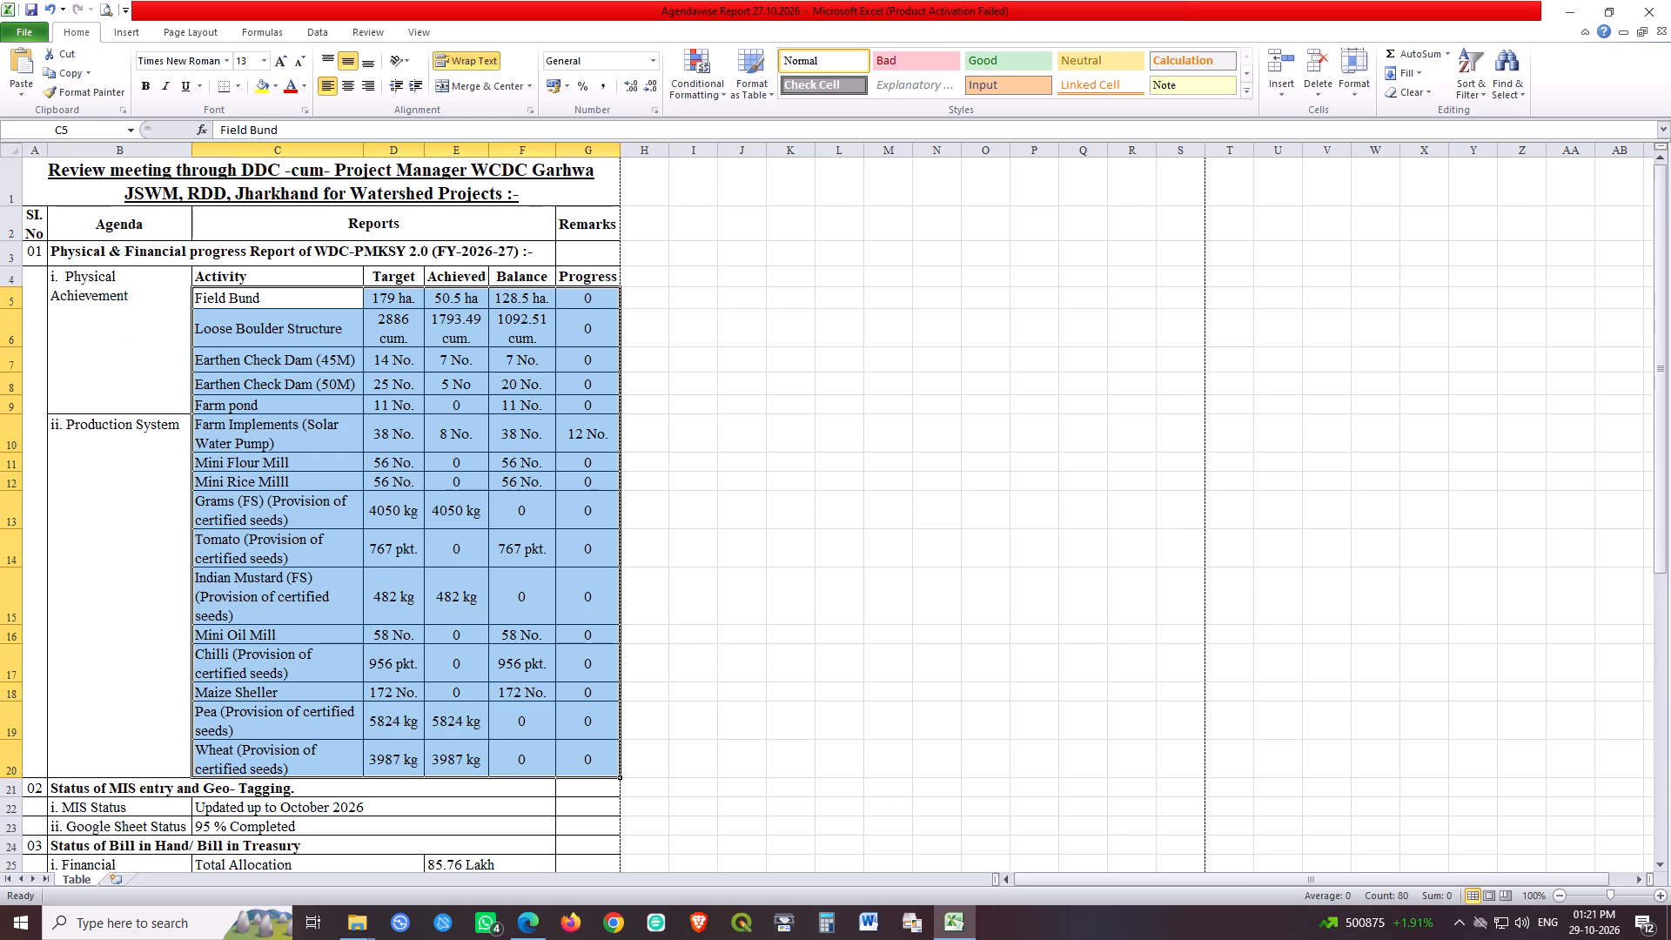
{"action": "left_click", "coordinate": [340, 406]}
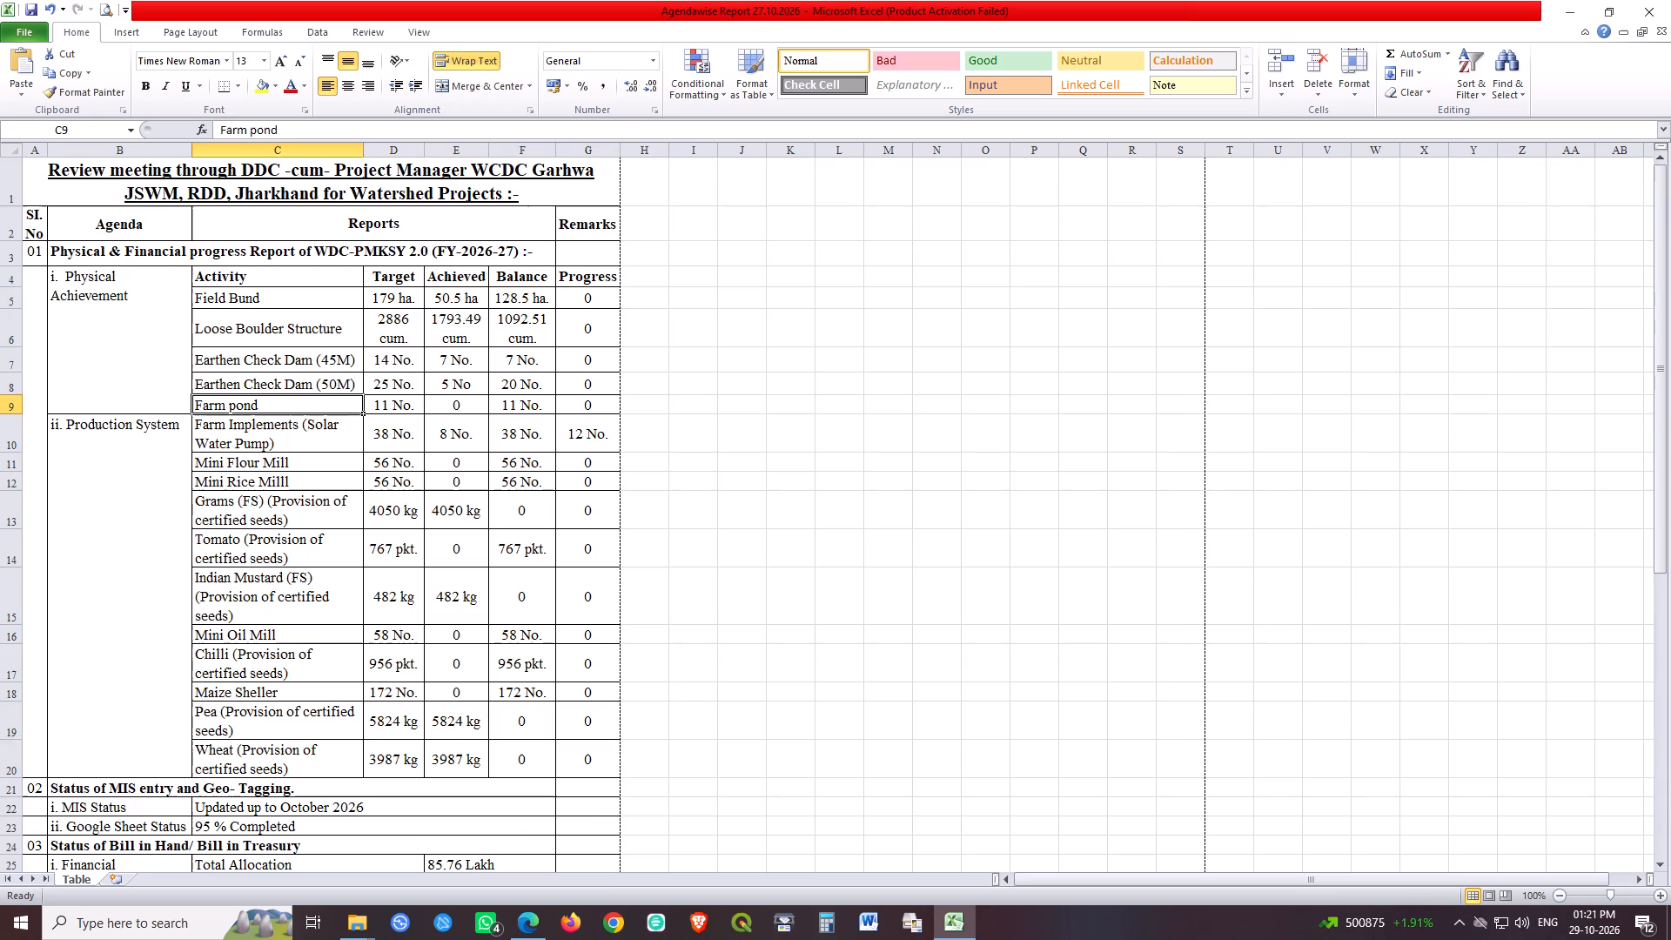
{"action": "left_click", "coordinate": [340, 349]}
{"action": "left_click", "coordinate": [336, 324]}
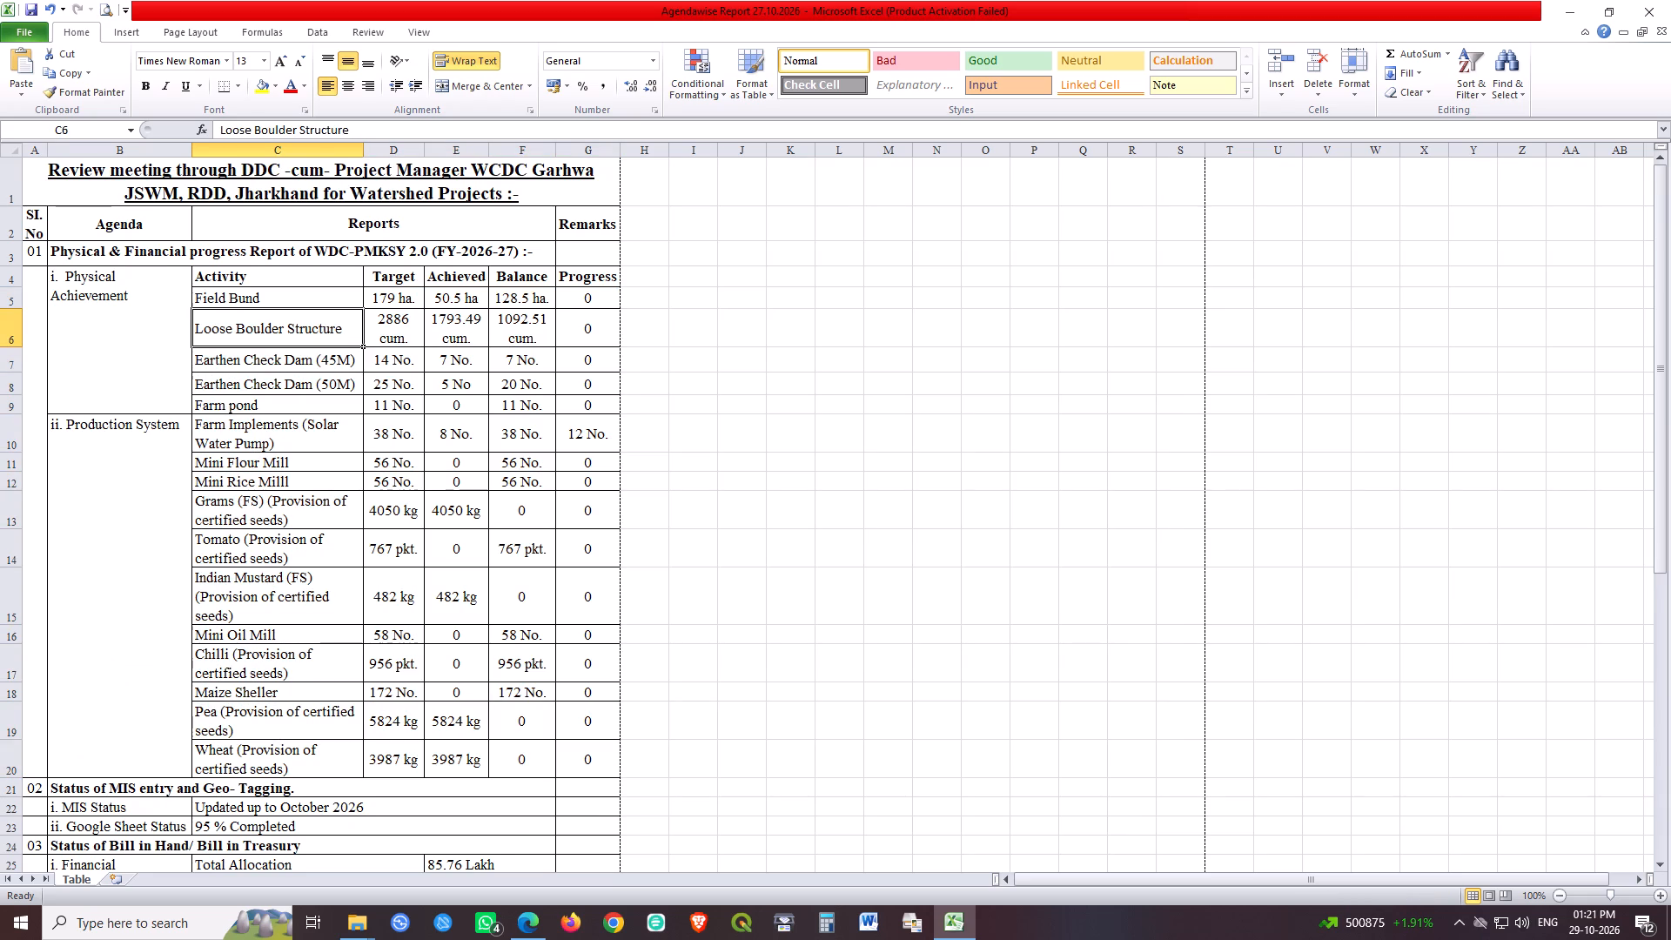
In Page Break Preview, move the horizontal page break up so that page 2 starts with section 04, Status of Watershed Development Fund.
{"action": "scroll", "coordinate": [692, 383], "scroll_direction": "down", "scroll_amount": 6}
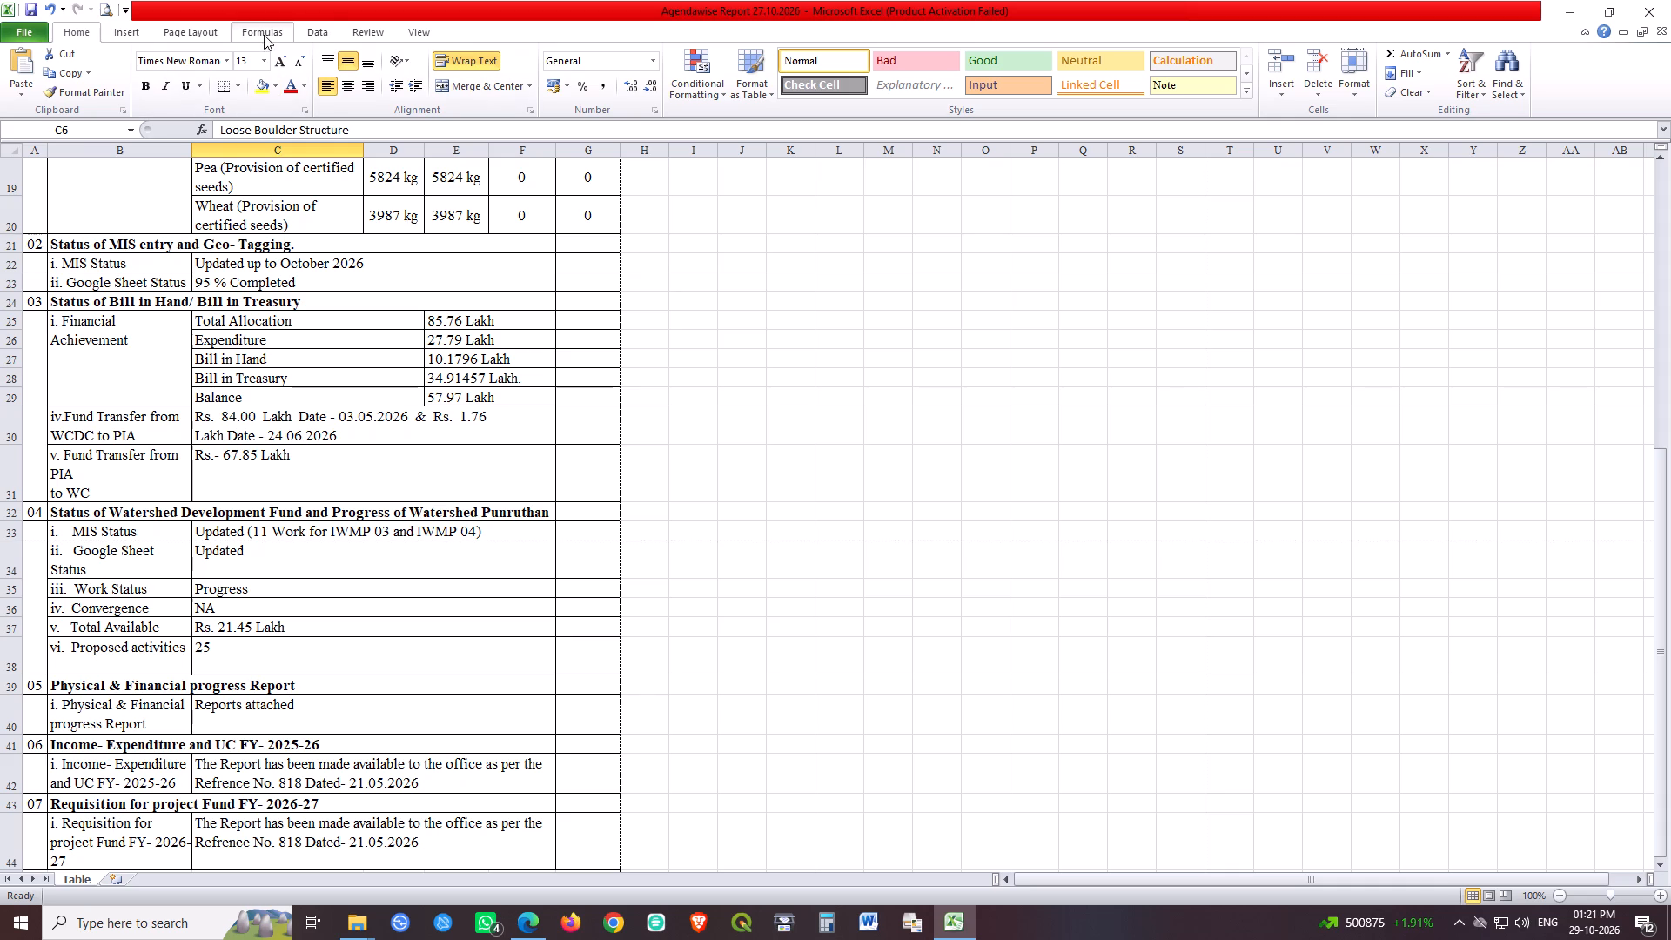
{"action": "left_click", "coordinate": [416, 34]}
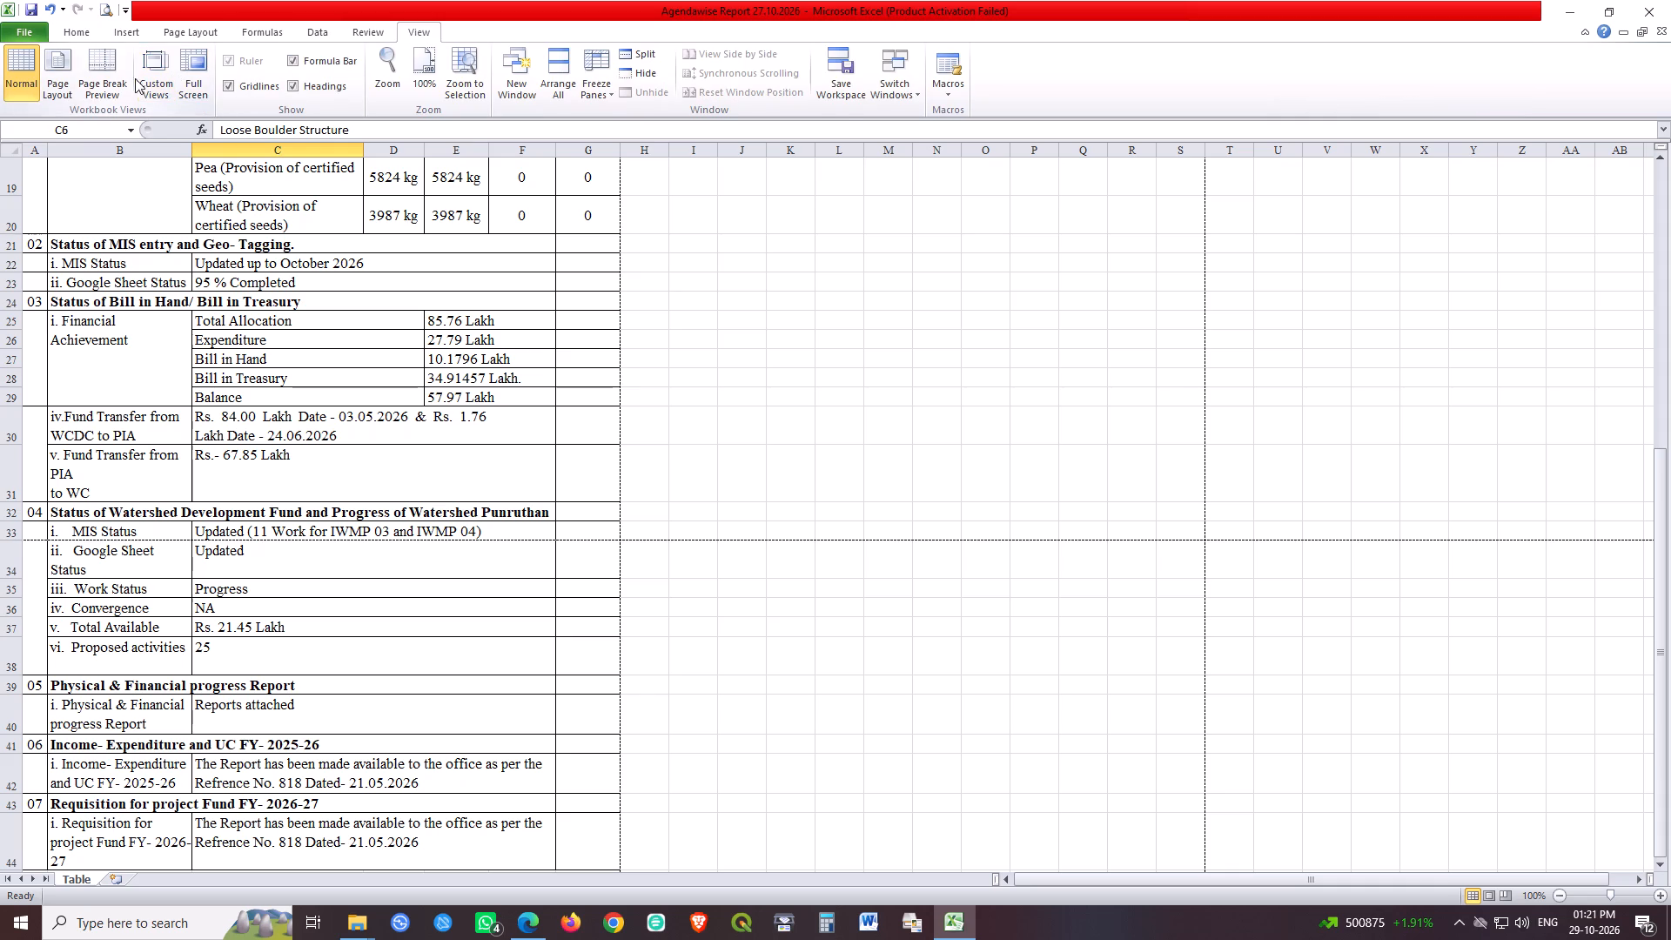
{"action": "left_click", "coordinate": [104, 78]}
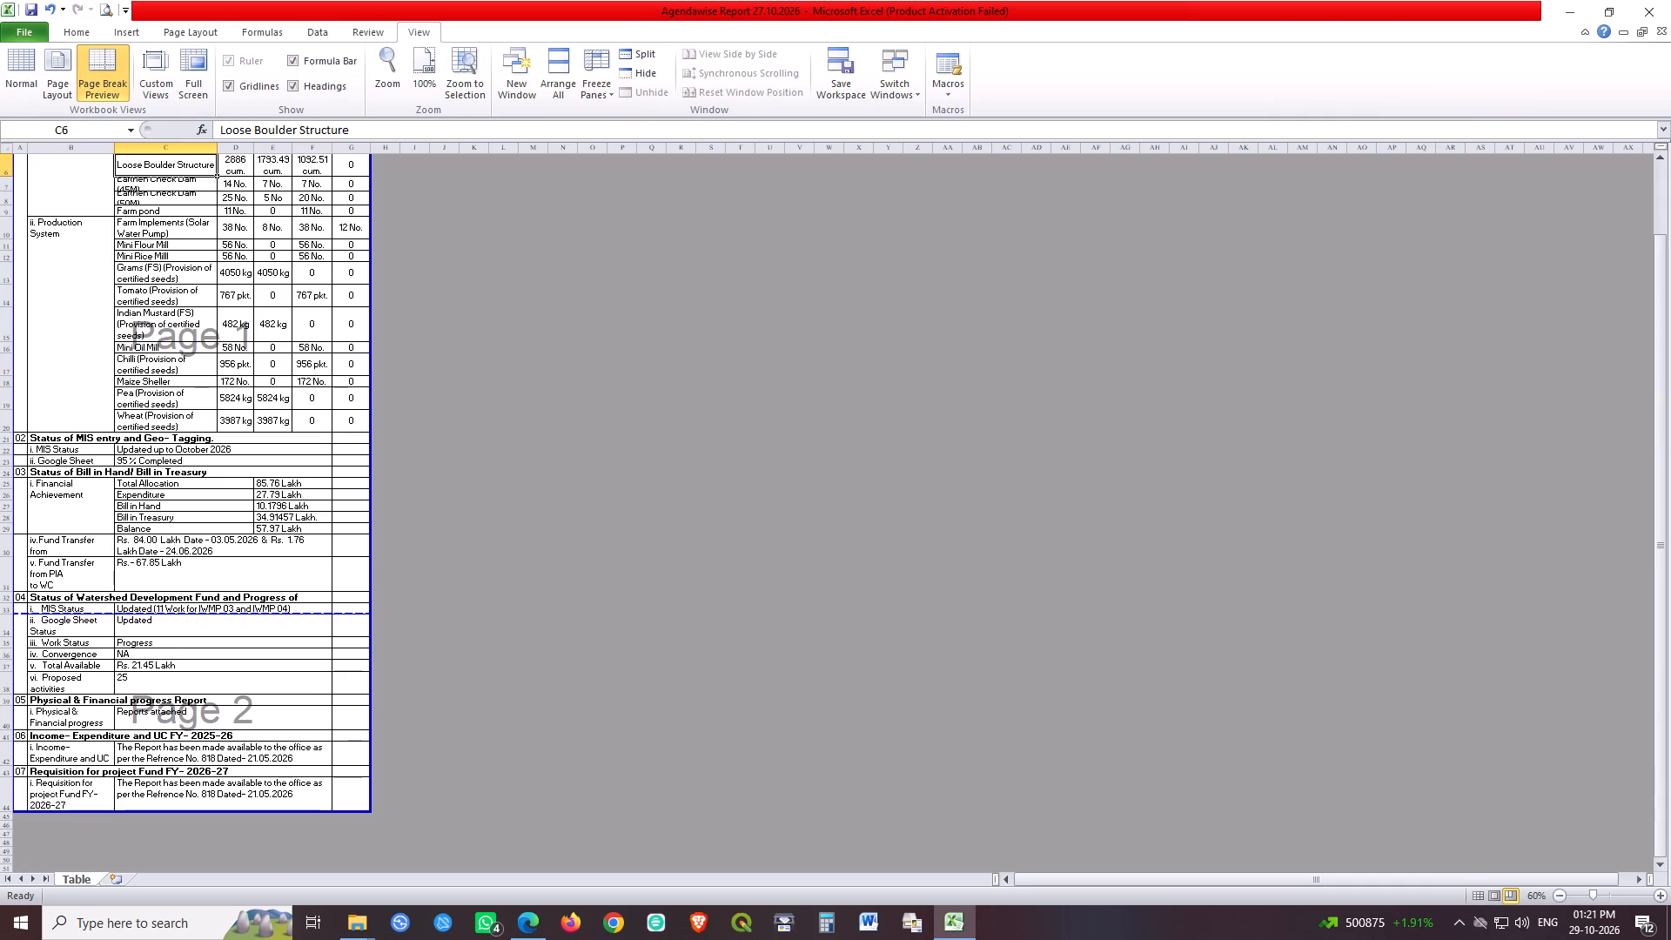
{"action": "left_click_drag", "start_coordinate": [200, 615], "coordinate": [200, 594]}
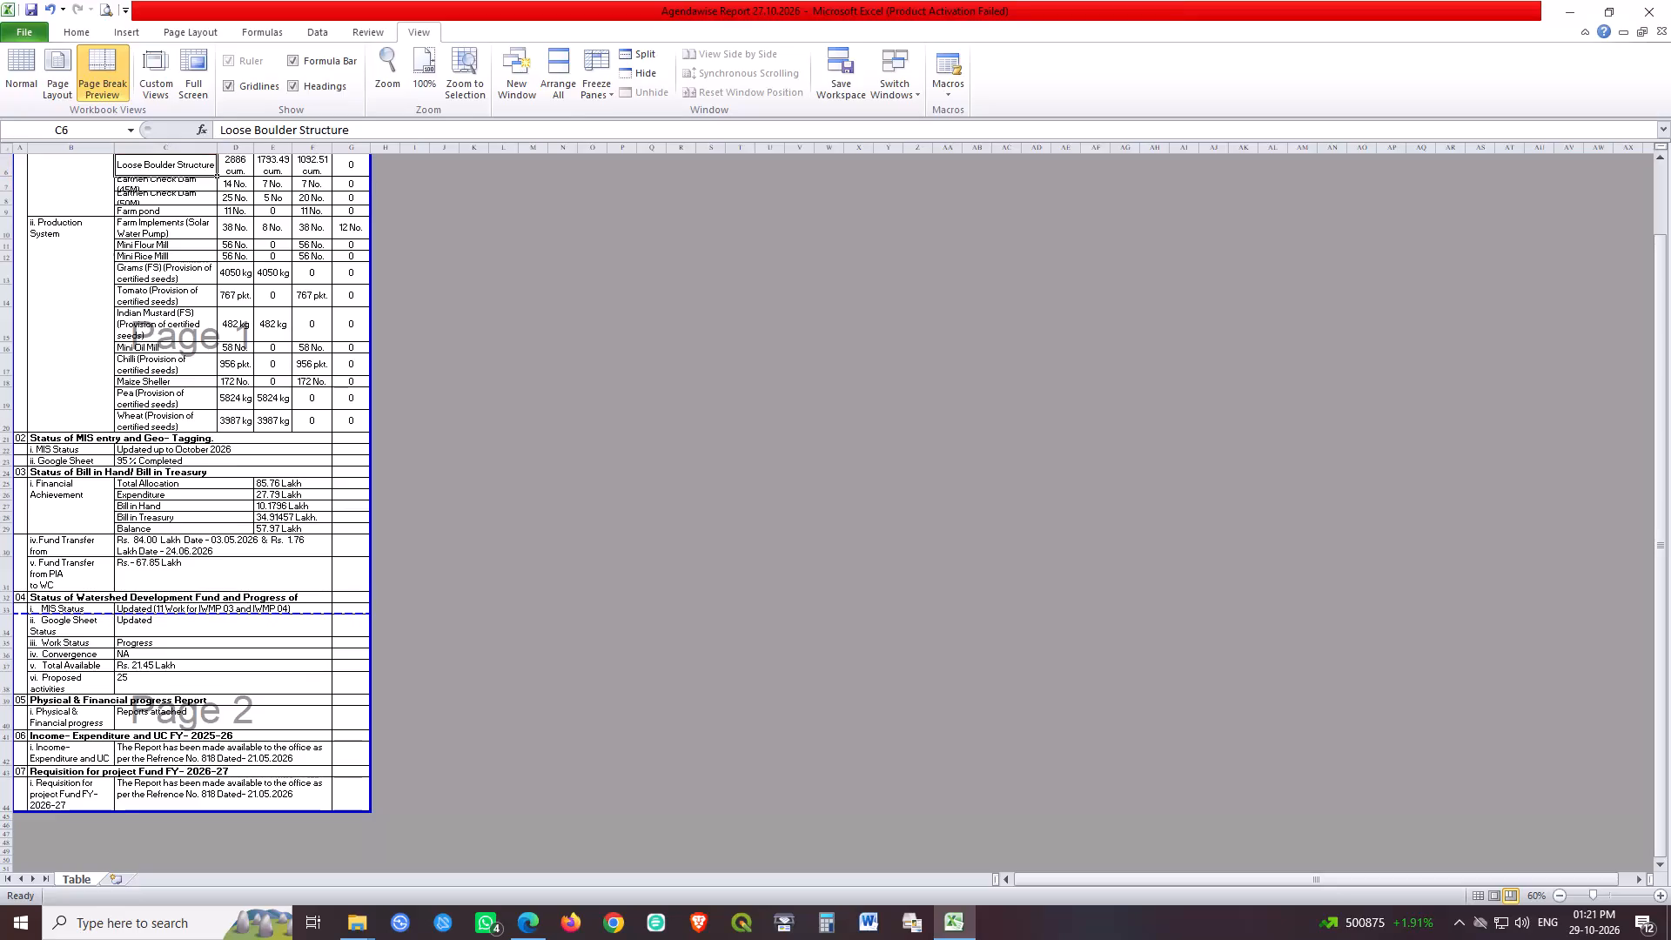
{"action": "left_click", "coordinate": [480, 576]}
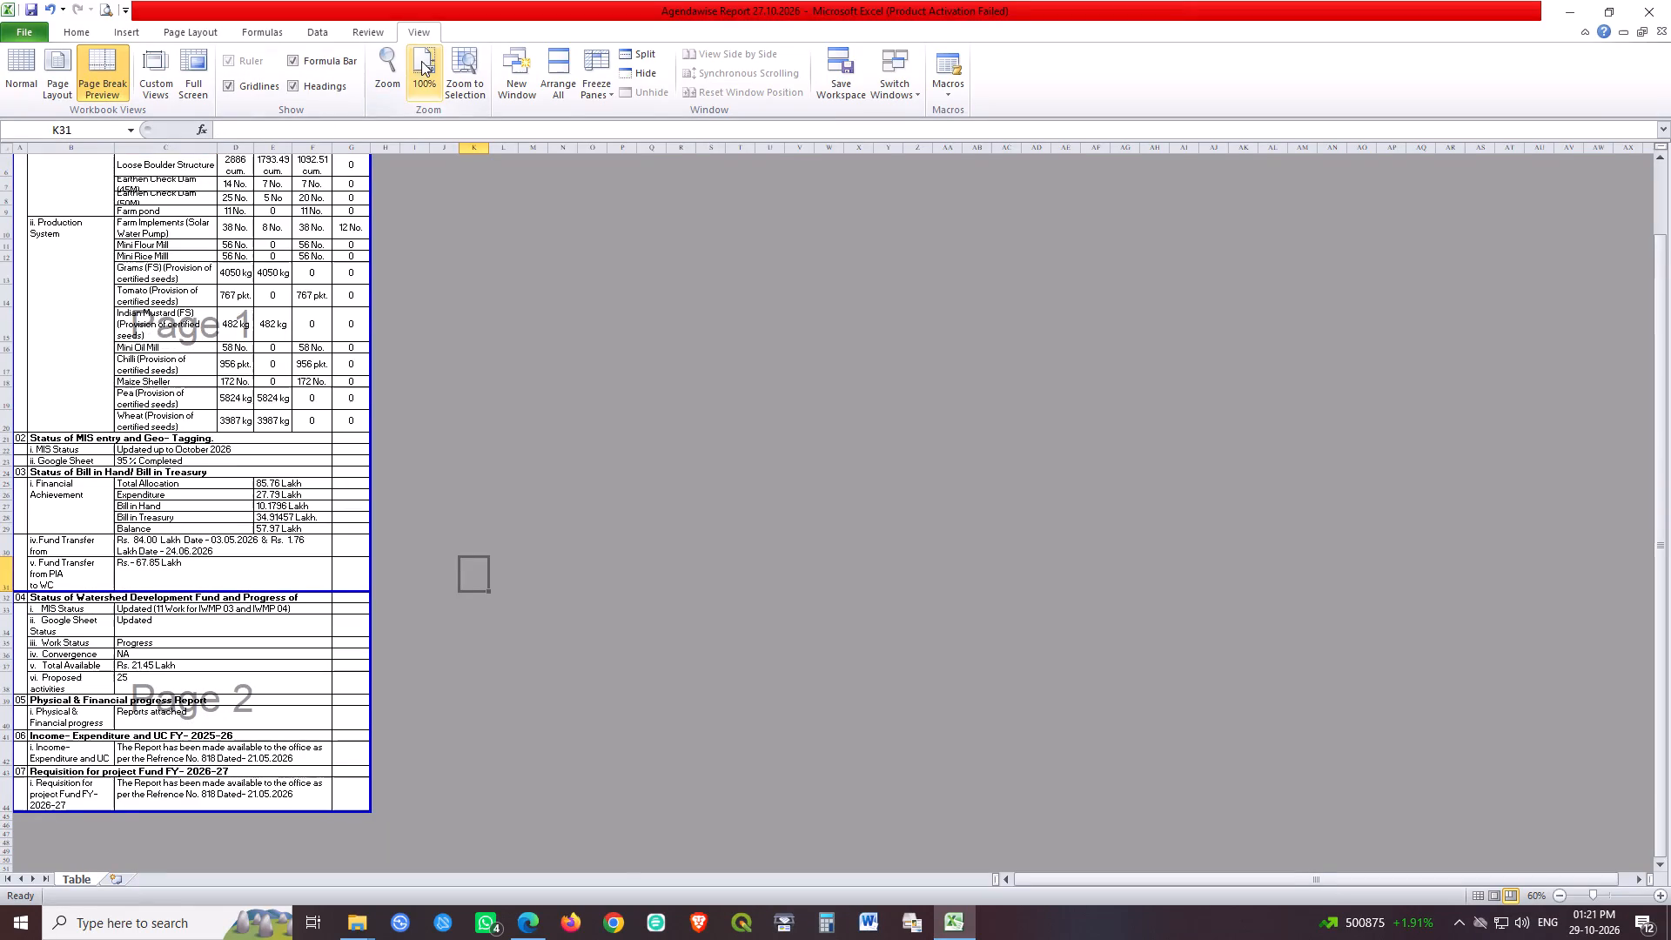
Review both pages of the report at 100% zoom, from the title and activity table down to the later sections.
{"action": "left_click", "coordinate": [424, 61]}
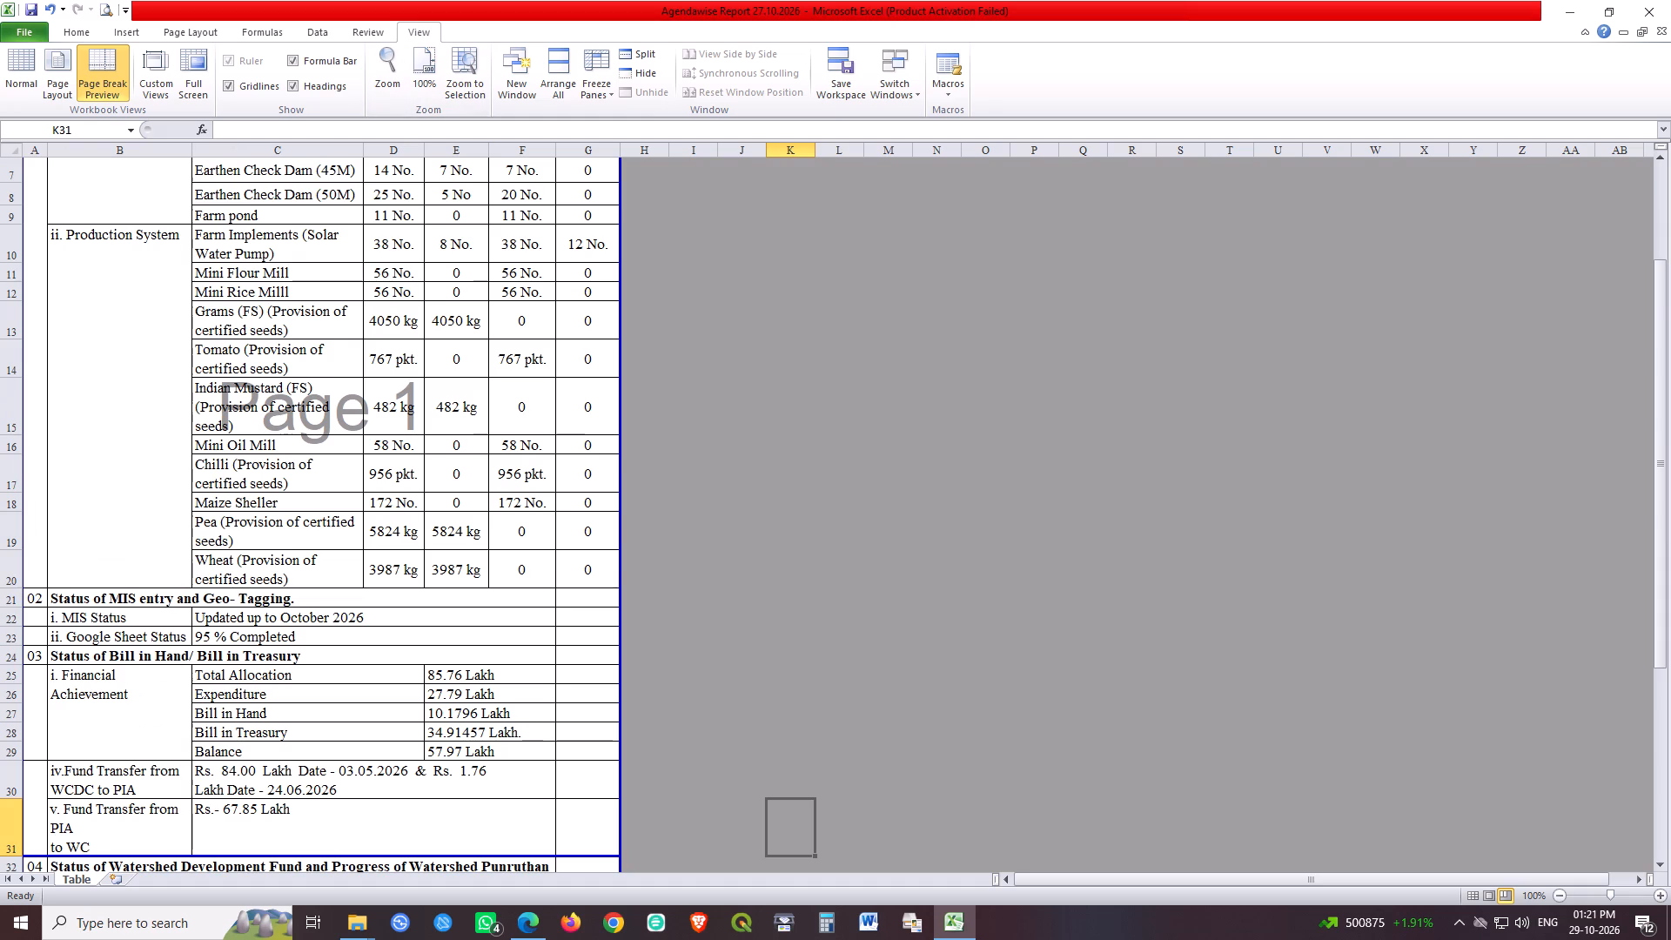
{"action": "scroll", "coordinate": [1022, 372], "scroll_direction": "down", "scroll_amount": 6}
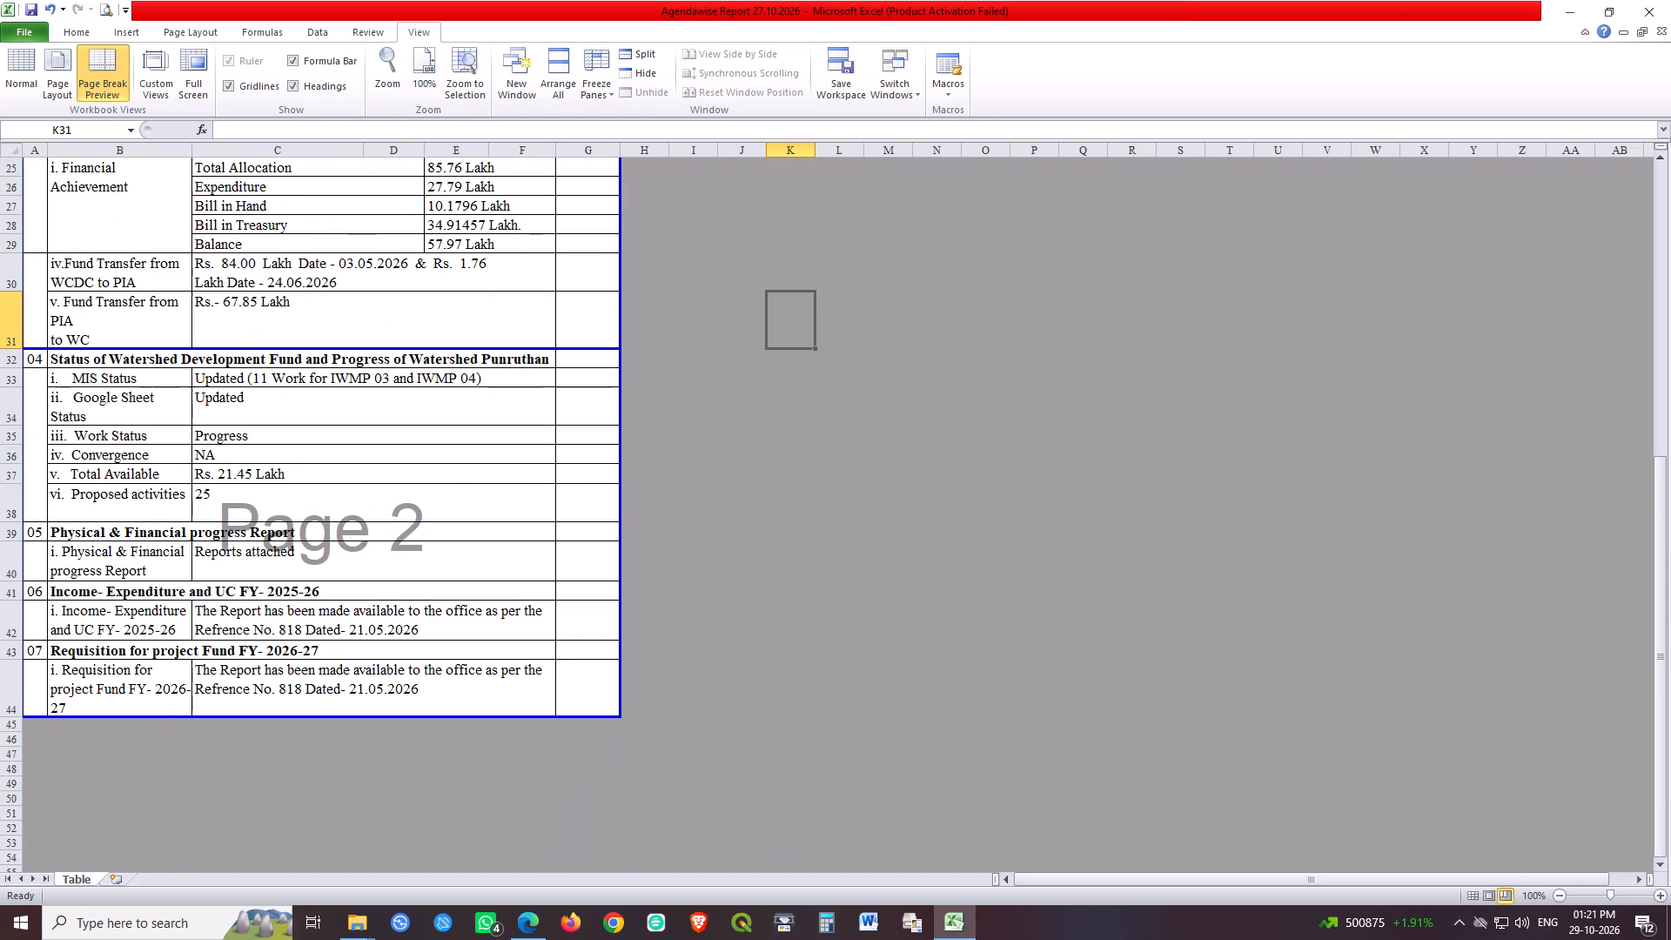
{"action": "scroll", "coordinate": [1022, 372], "scroll_direction": "up", "scroll_amount": 8}
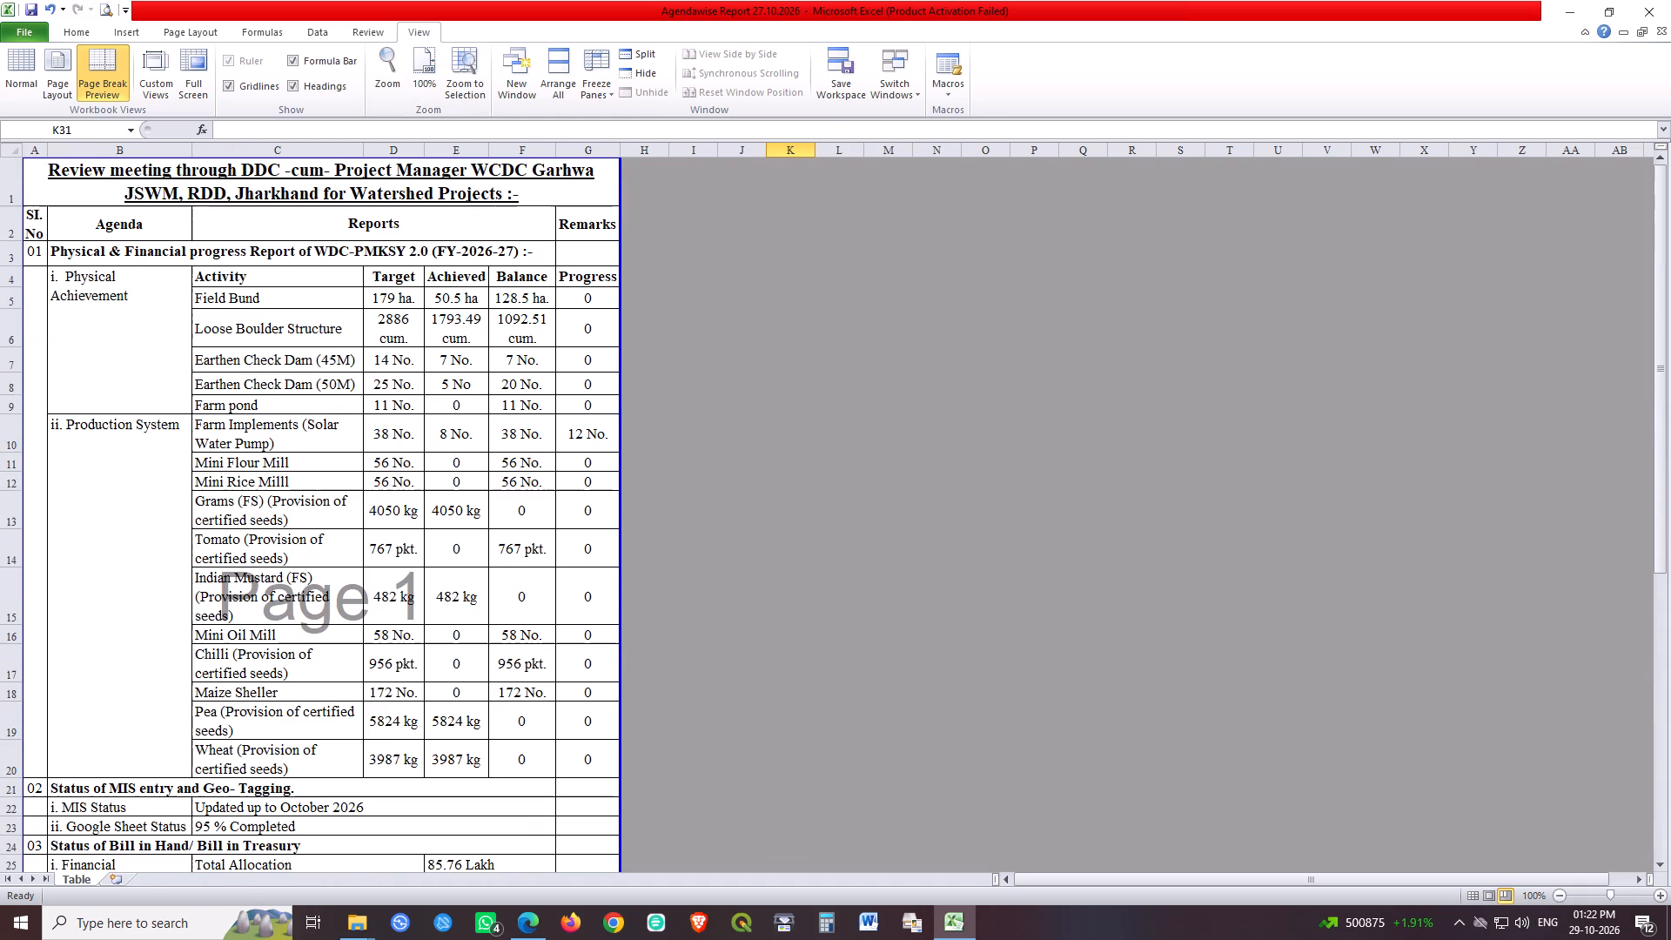
{"action": "scroll", "coordinate": [1022, 372], "scroll_direction": "up", "scroll_amount": 1}
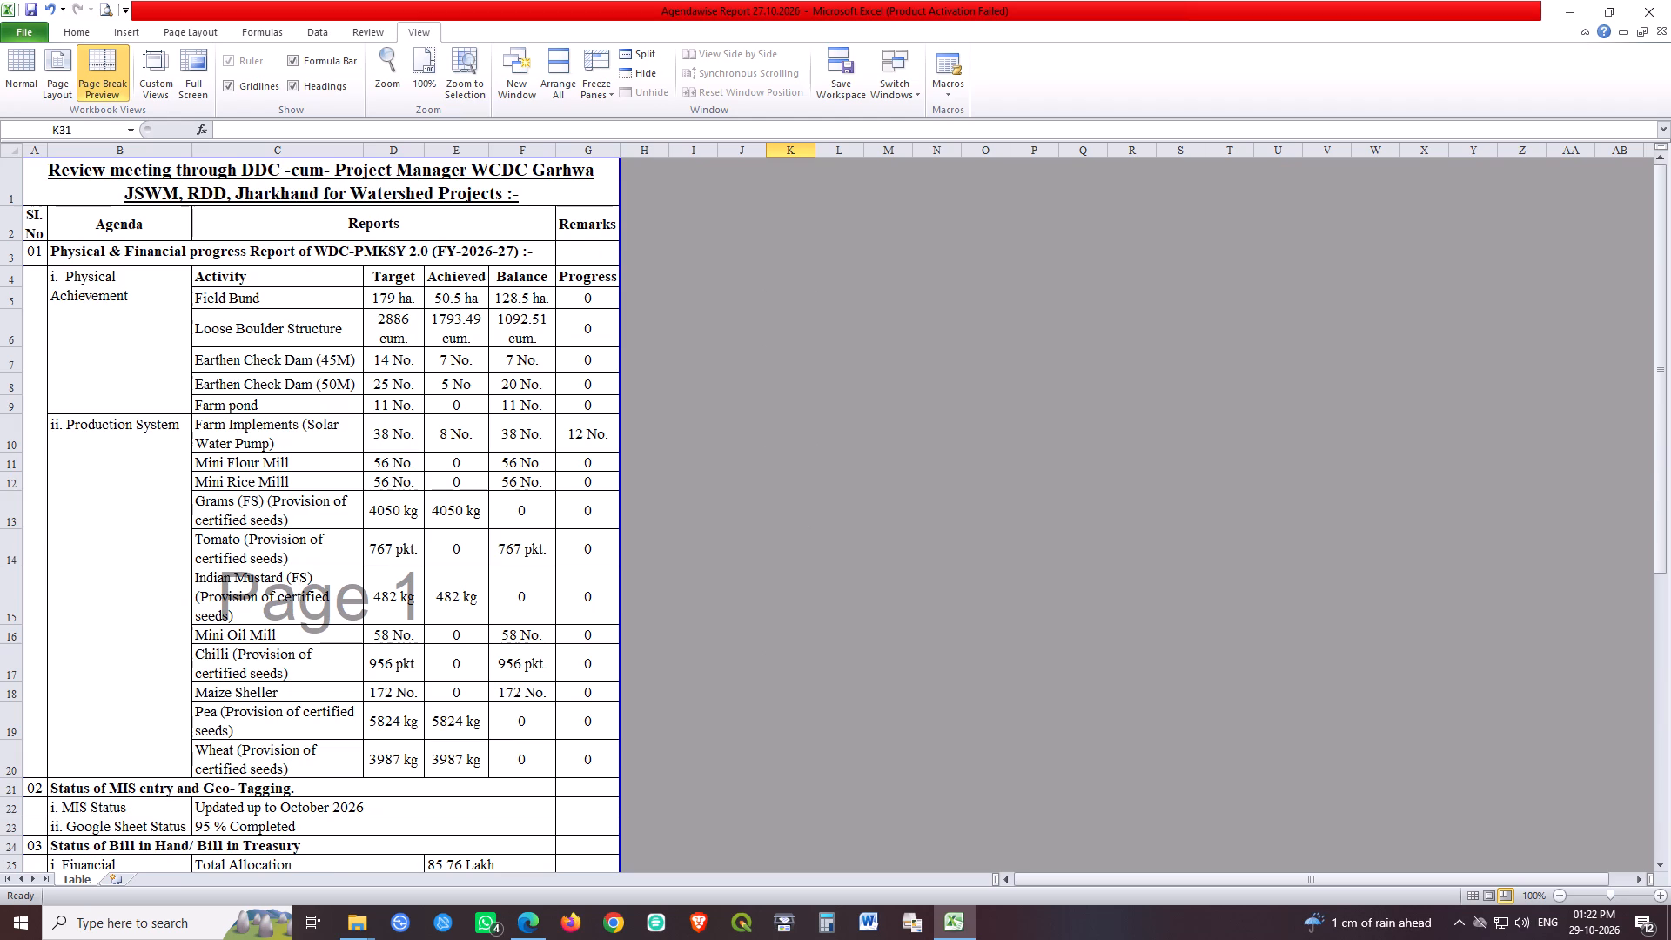
{"action": "left_click", "coordinate": [519, 318]}
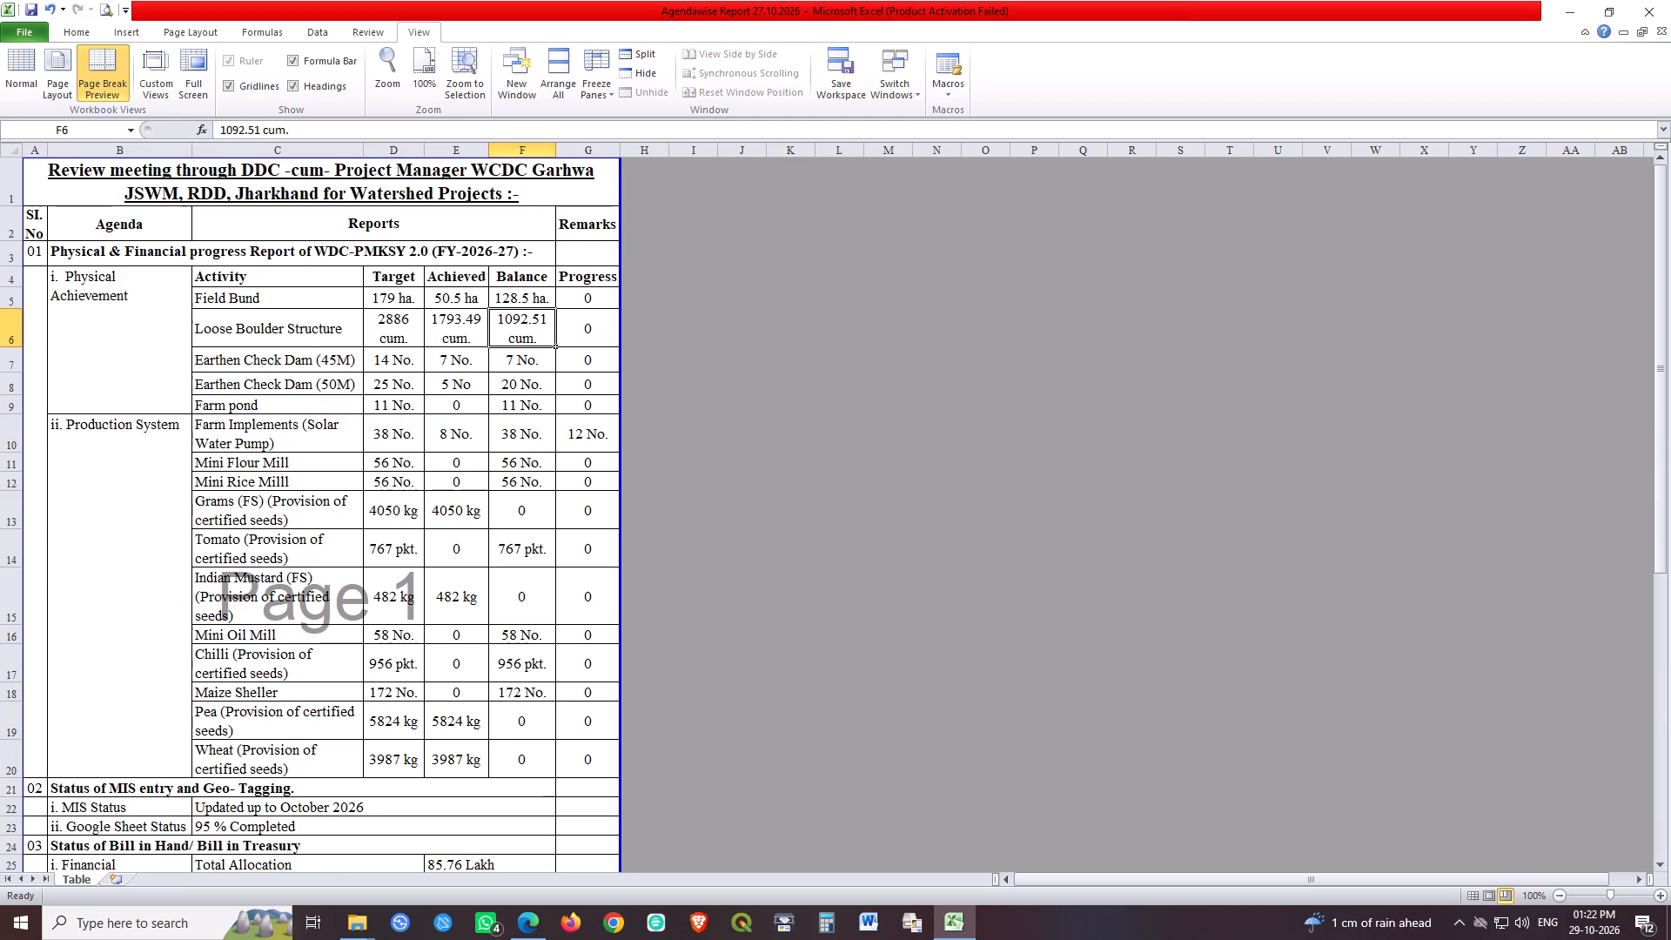
{"action": "scroll", "coordinate": [655, 373], "scroll_direction": "down", "scroll_amount": 4}
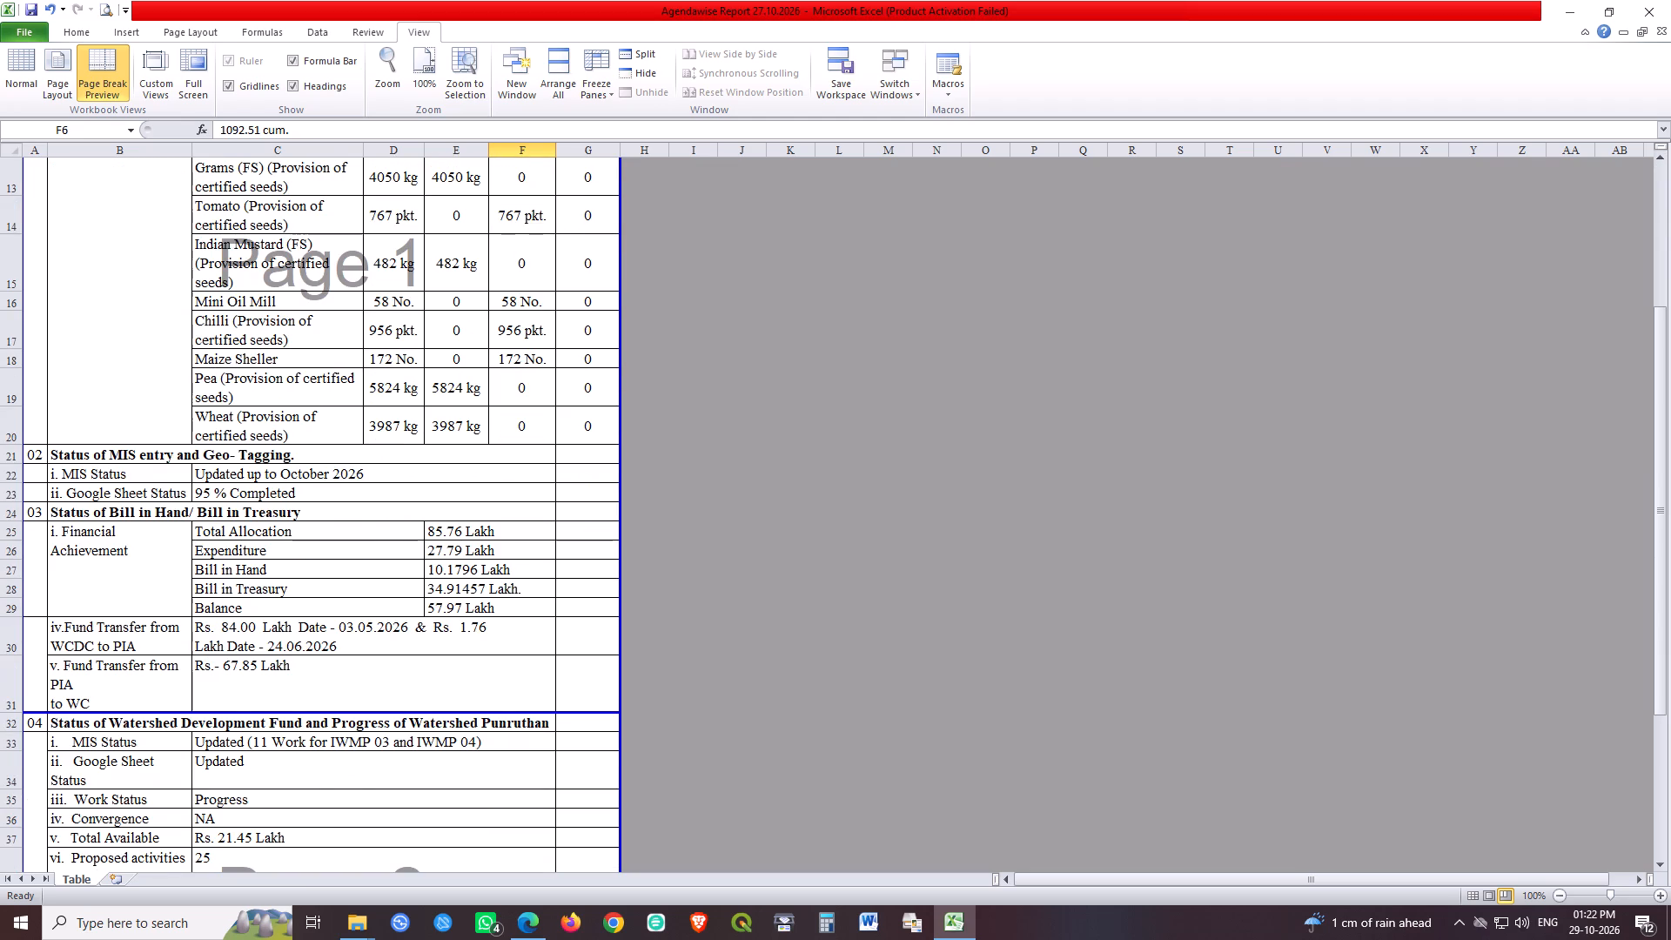
{"action": "scroll", "coordinate": [655, 373], "scroll_direction": "down", "scroll_amount": 1}
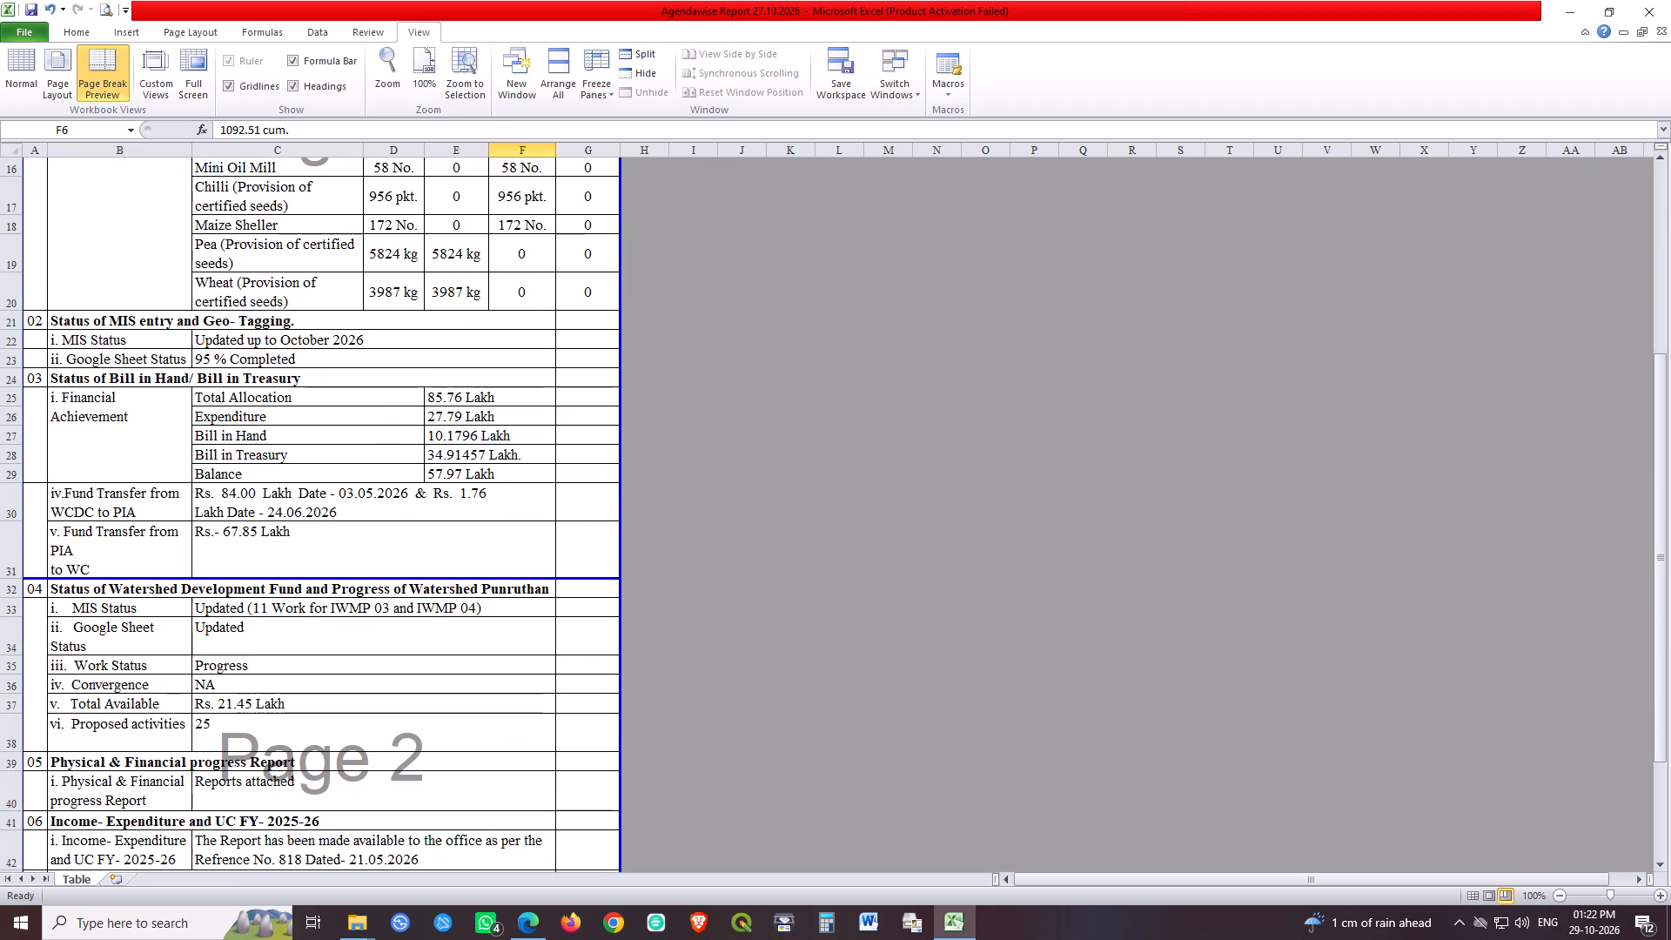
Middle-align vertically the label and report cells of section 04, from MIS Status to Proposed activities.
{"action": "left_click_drag", "start_coordinate": [275, 608], "coordinate": [277, 727]}
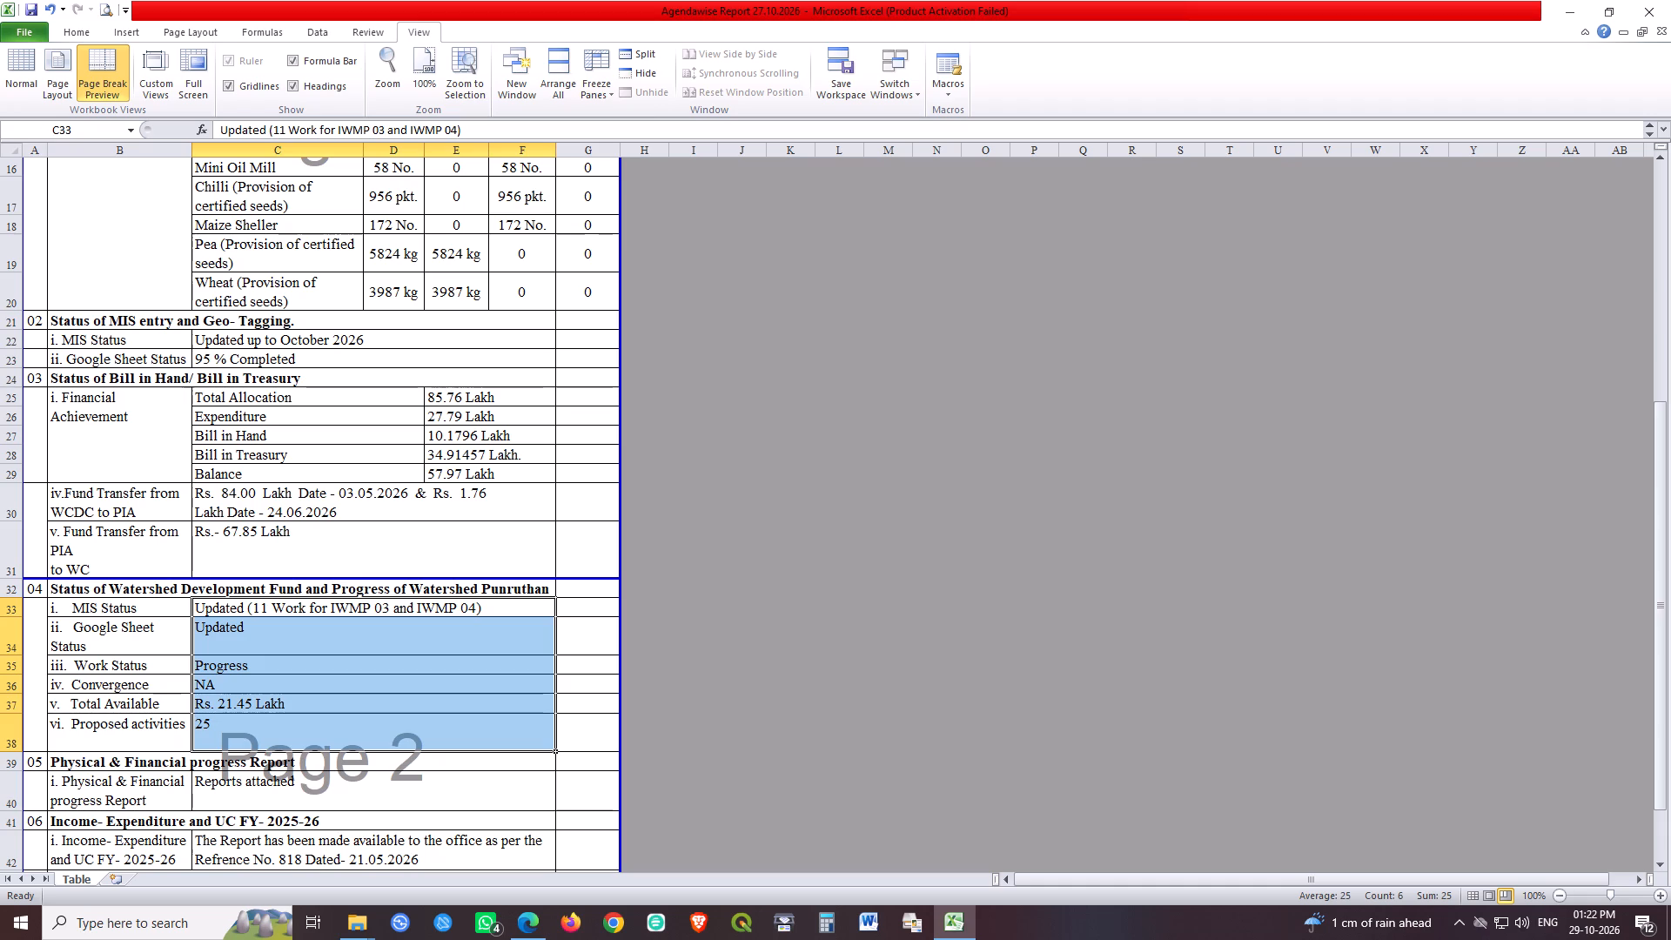
{"action": "left_click_drag", "start_coordinate": [81, 603], "coordinate": [368, 742]}
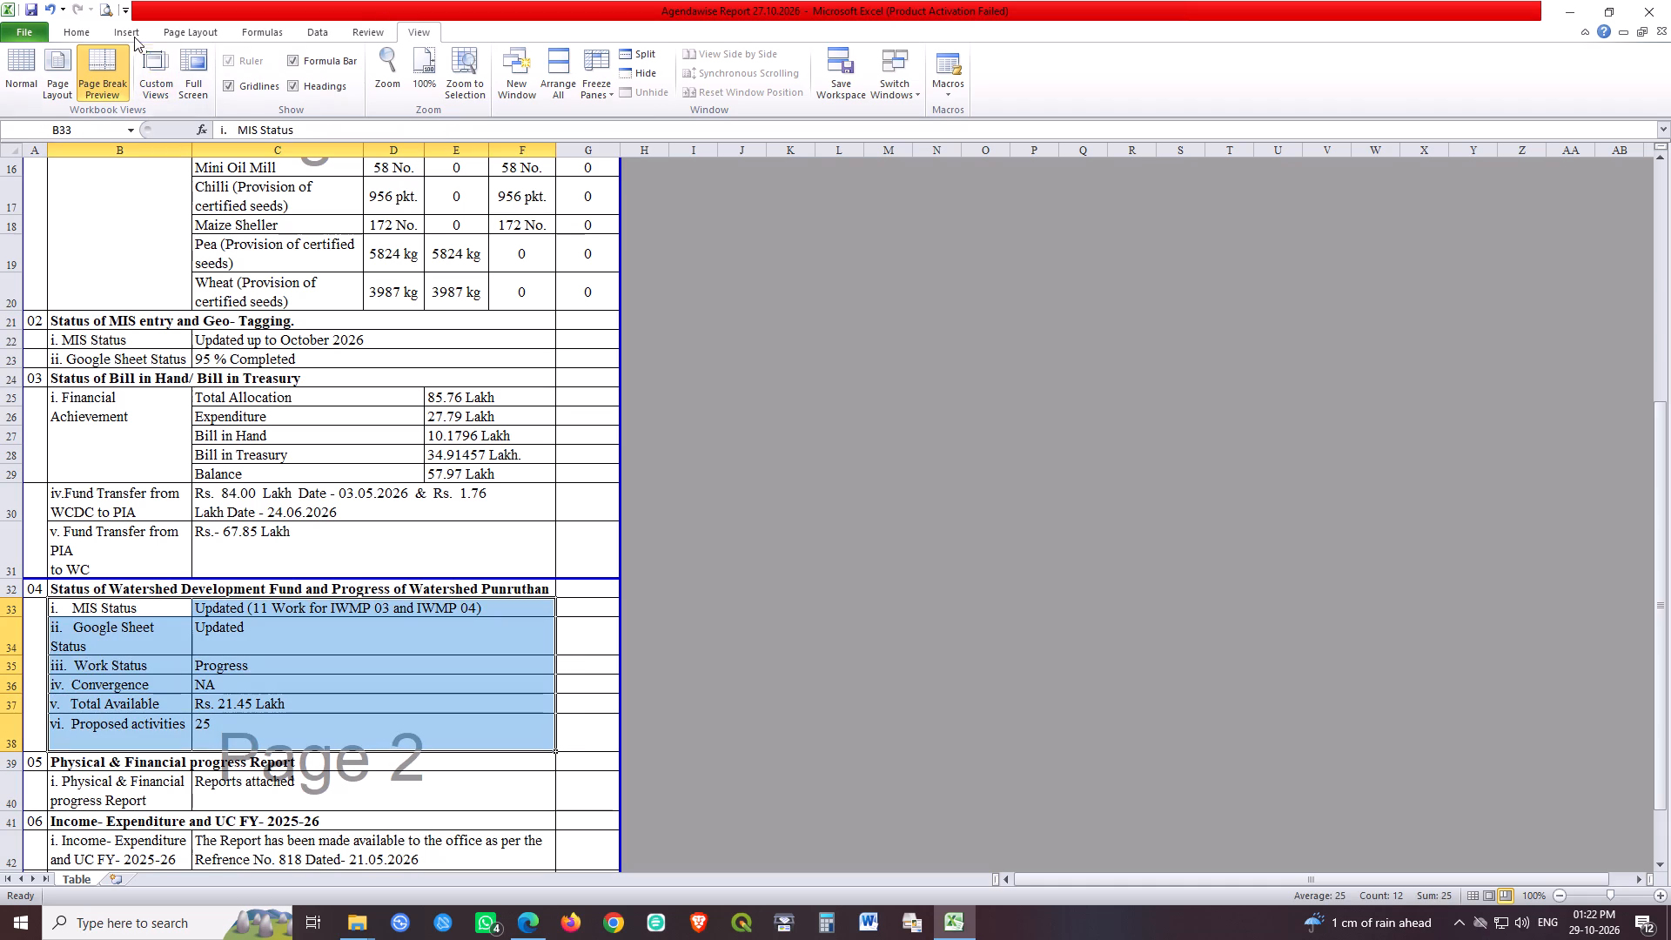
{"action": "left_click", "coordinate": [76, 32]}
{"action": "left_click", "coordinate": [346, 64]}
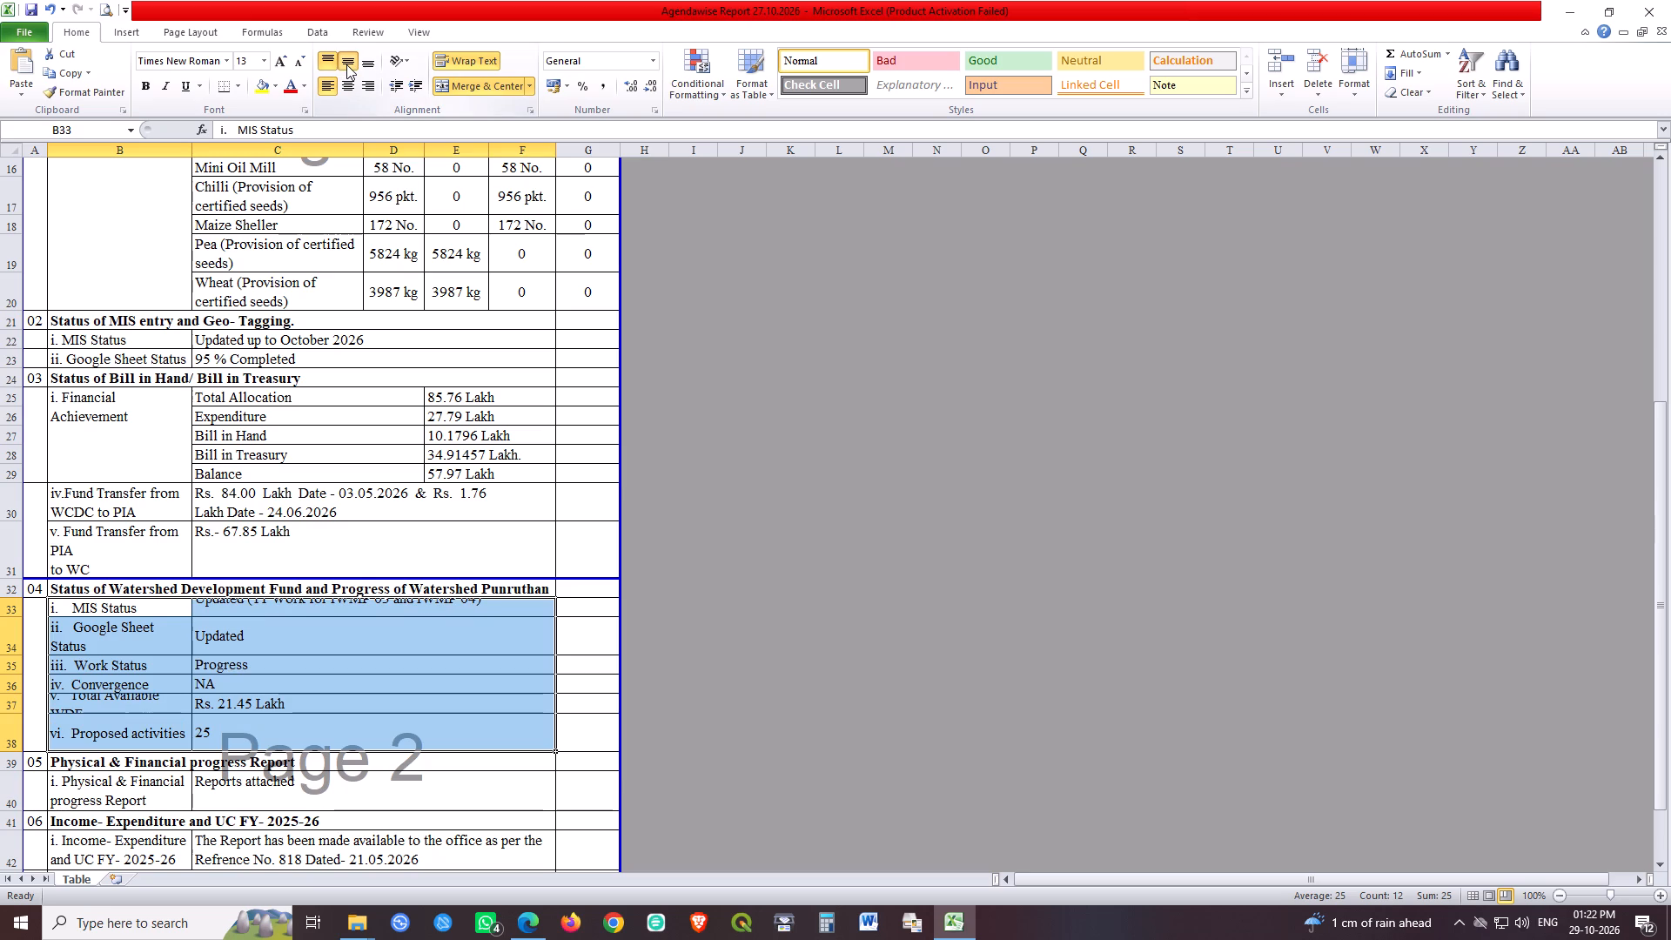
{"action": "left_click", "coordinate": [346, 64]}
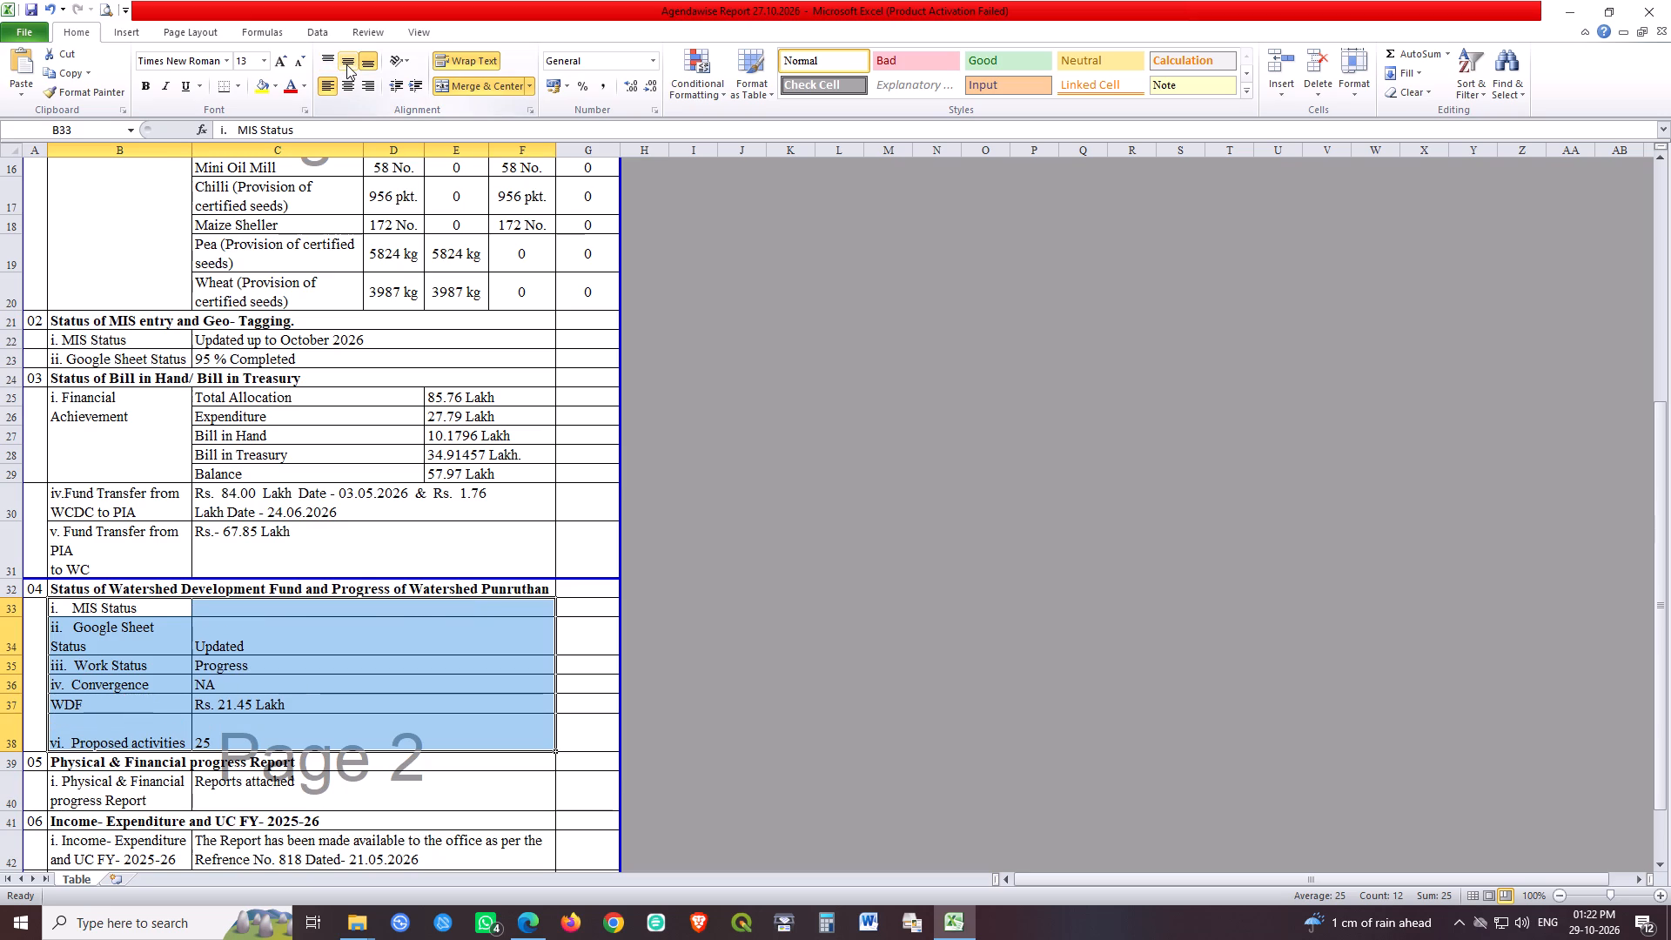
{"action": "left_click", "coordinate": [346, 64]}
{"action": "left_click", "coordinate": [1022, 534]}
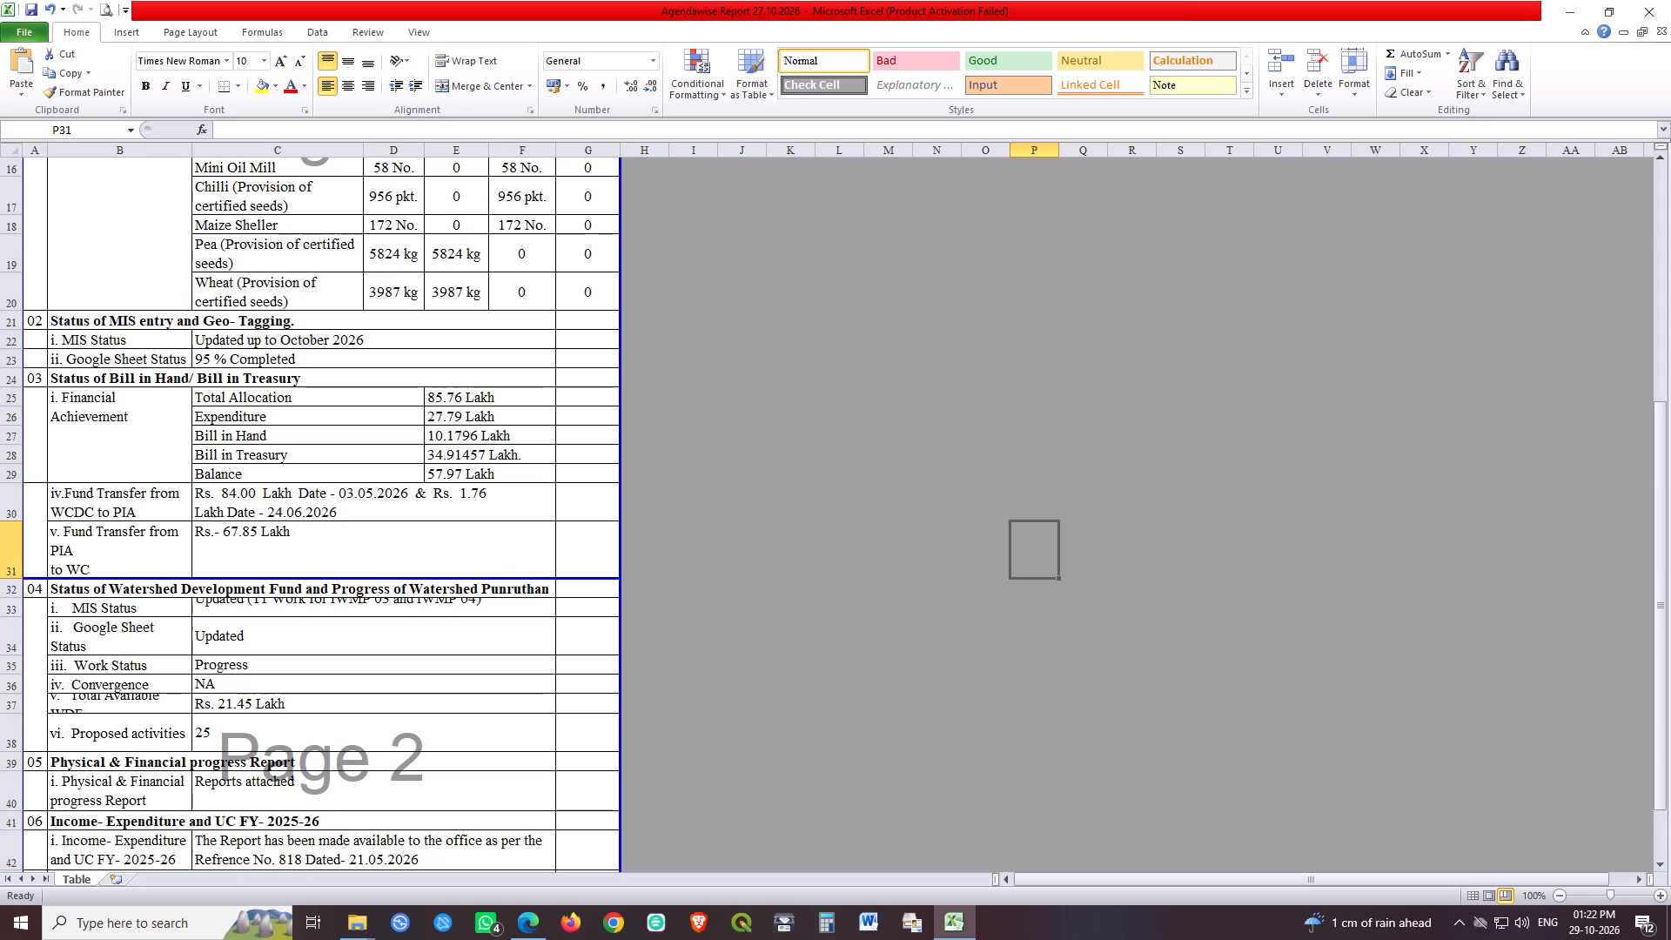
Increase the height of section 04's Total Available WDF row so both lines of its label fit.
{"action": "left_click", "coordinate": [245, 604]}
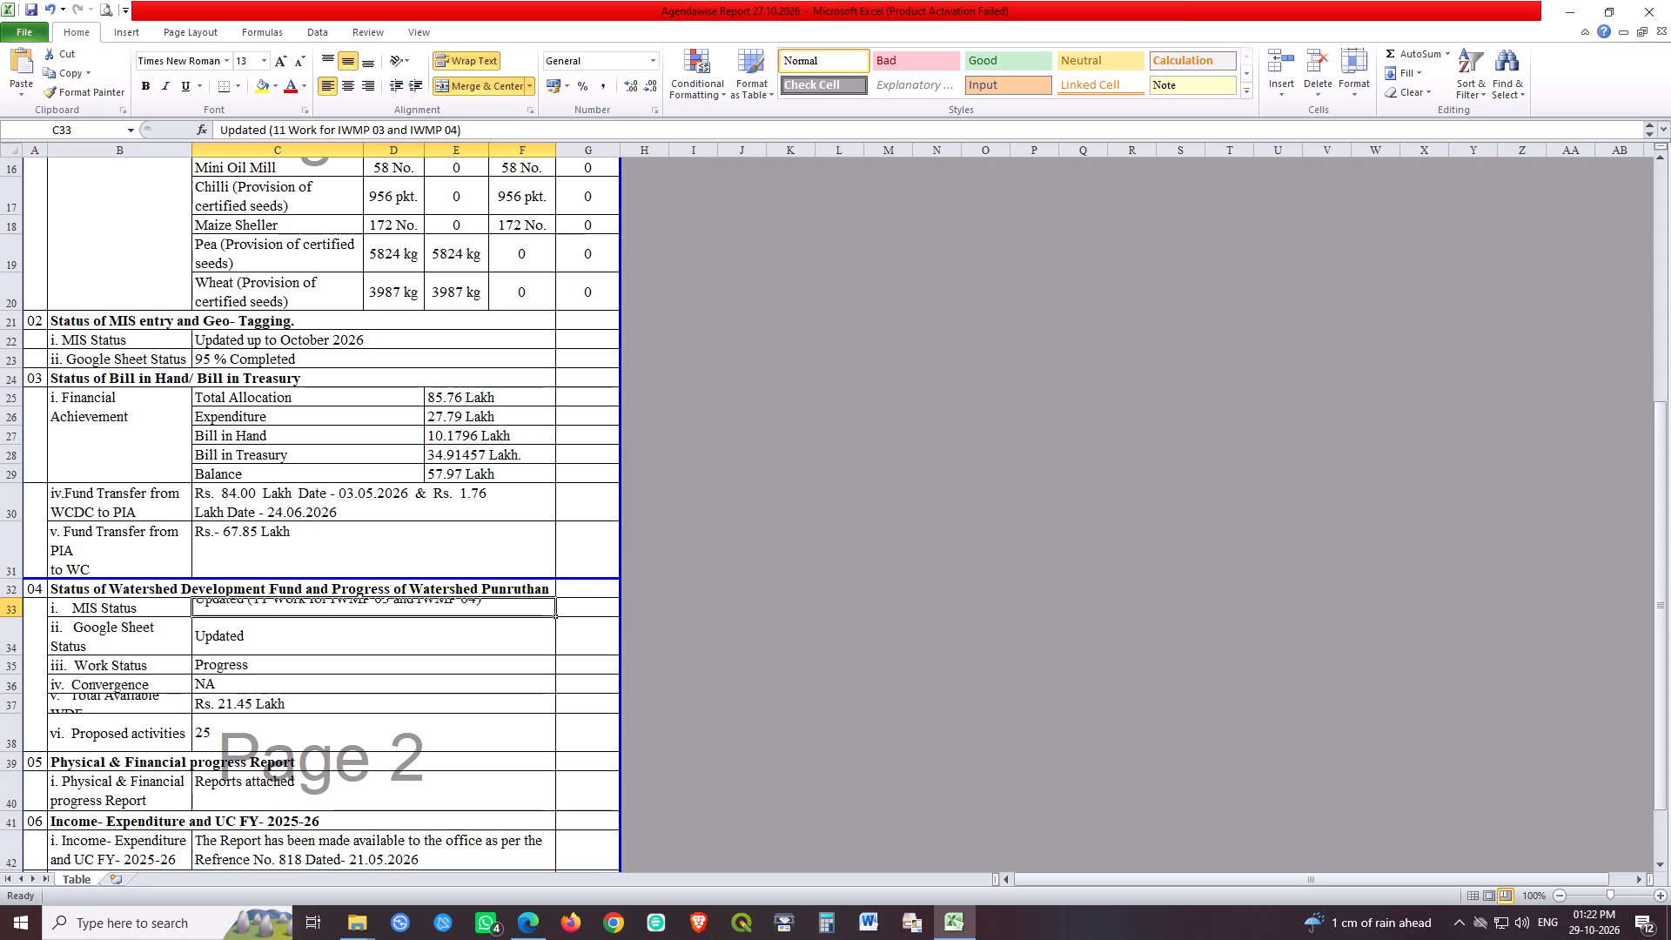
{"action": "left_click_drag", "start_coordinate": [6, 715], "coordinate": [5, 724]}
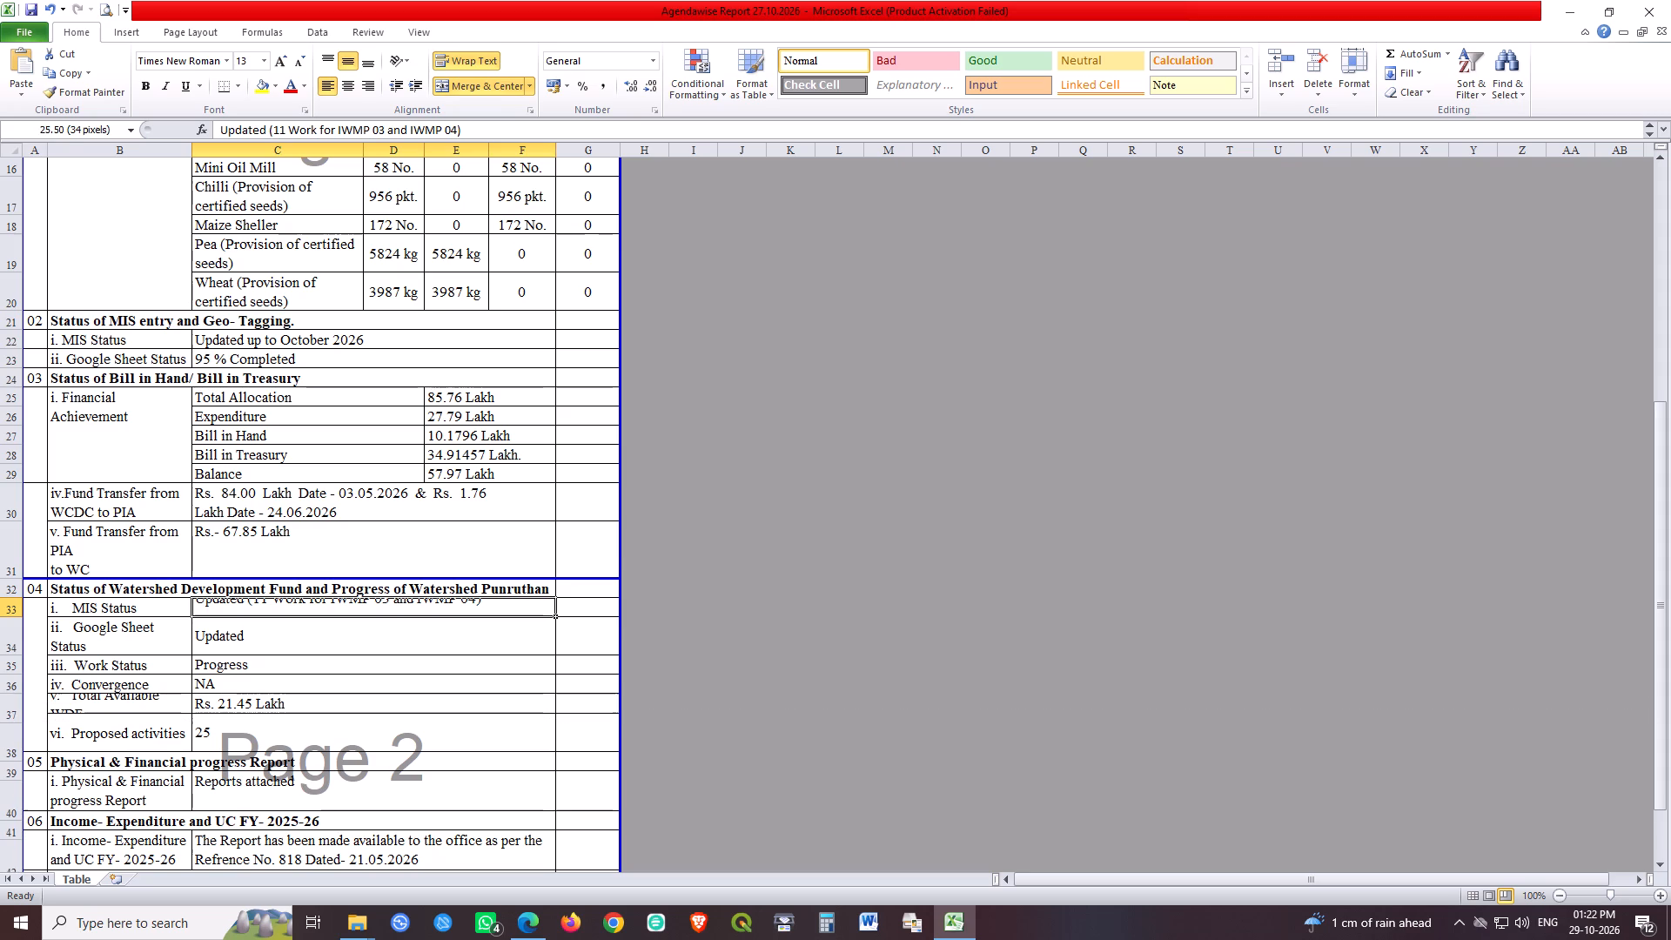
{"action": "left_click_drag", "start_coordinate": [5, 724], "coordinate": [10, 732]}
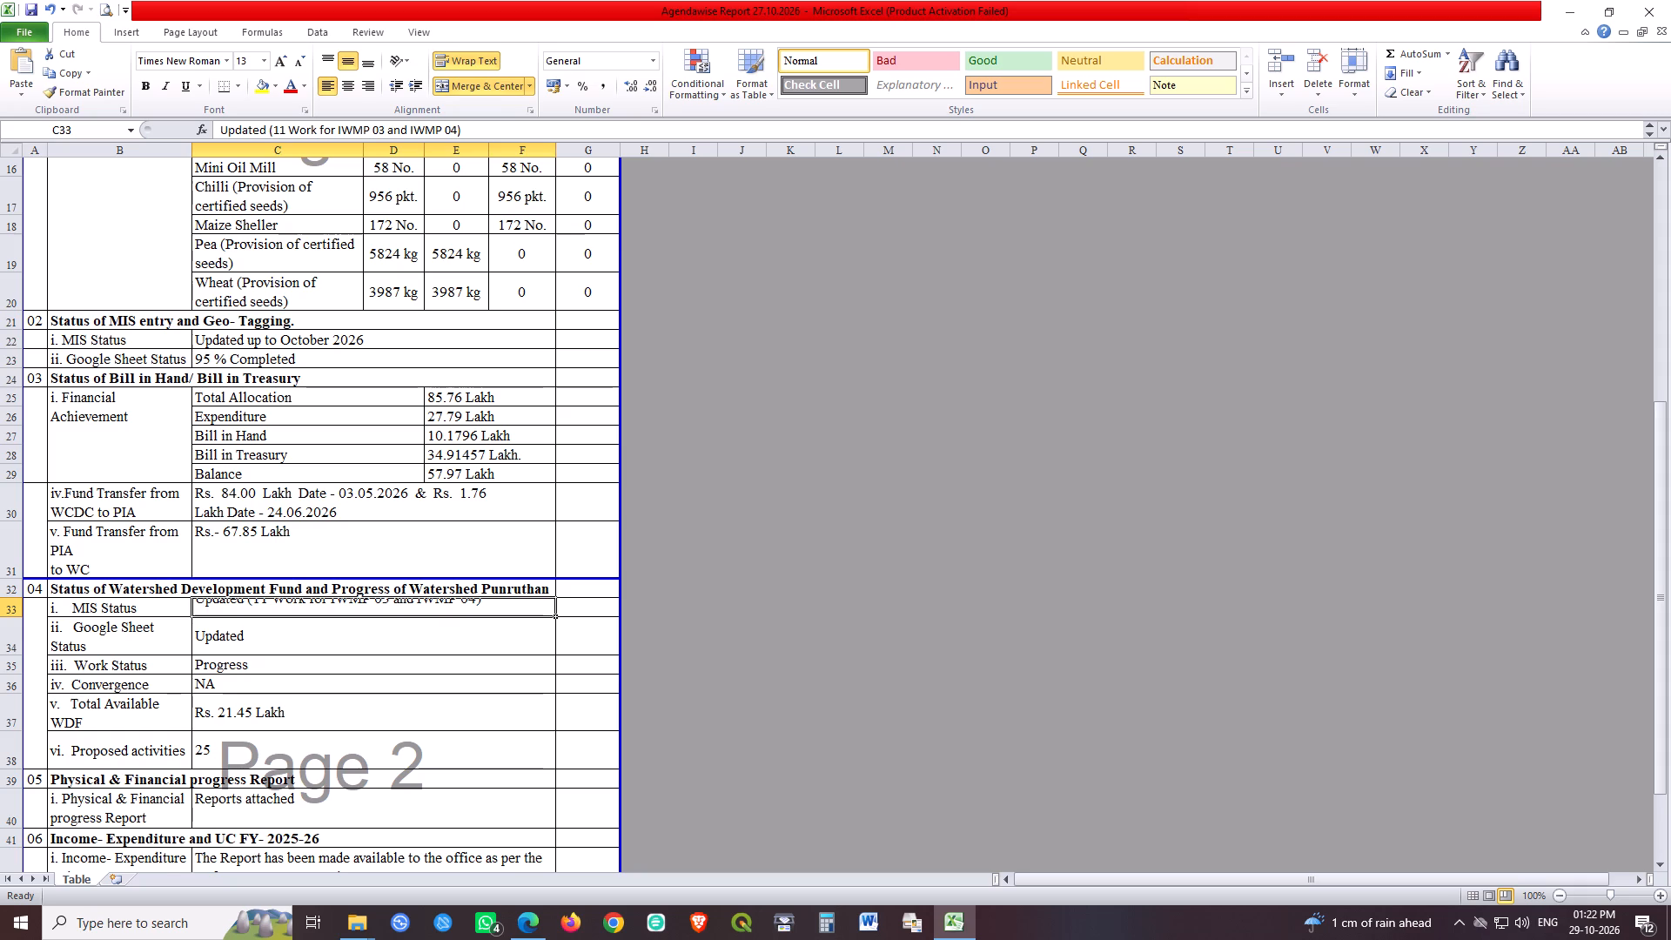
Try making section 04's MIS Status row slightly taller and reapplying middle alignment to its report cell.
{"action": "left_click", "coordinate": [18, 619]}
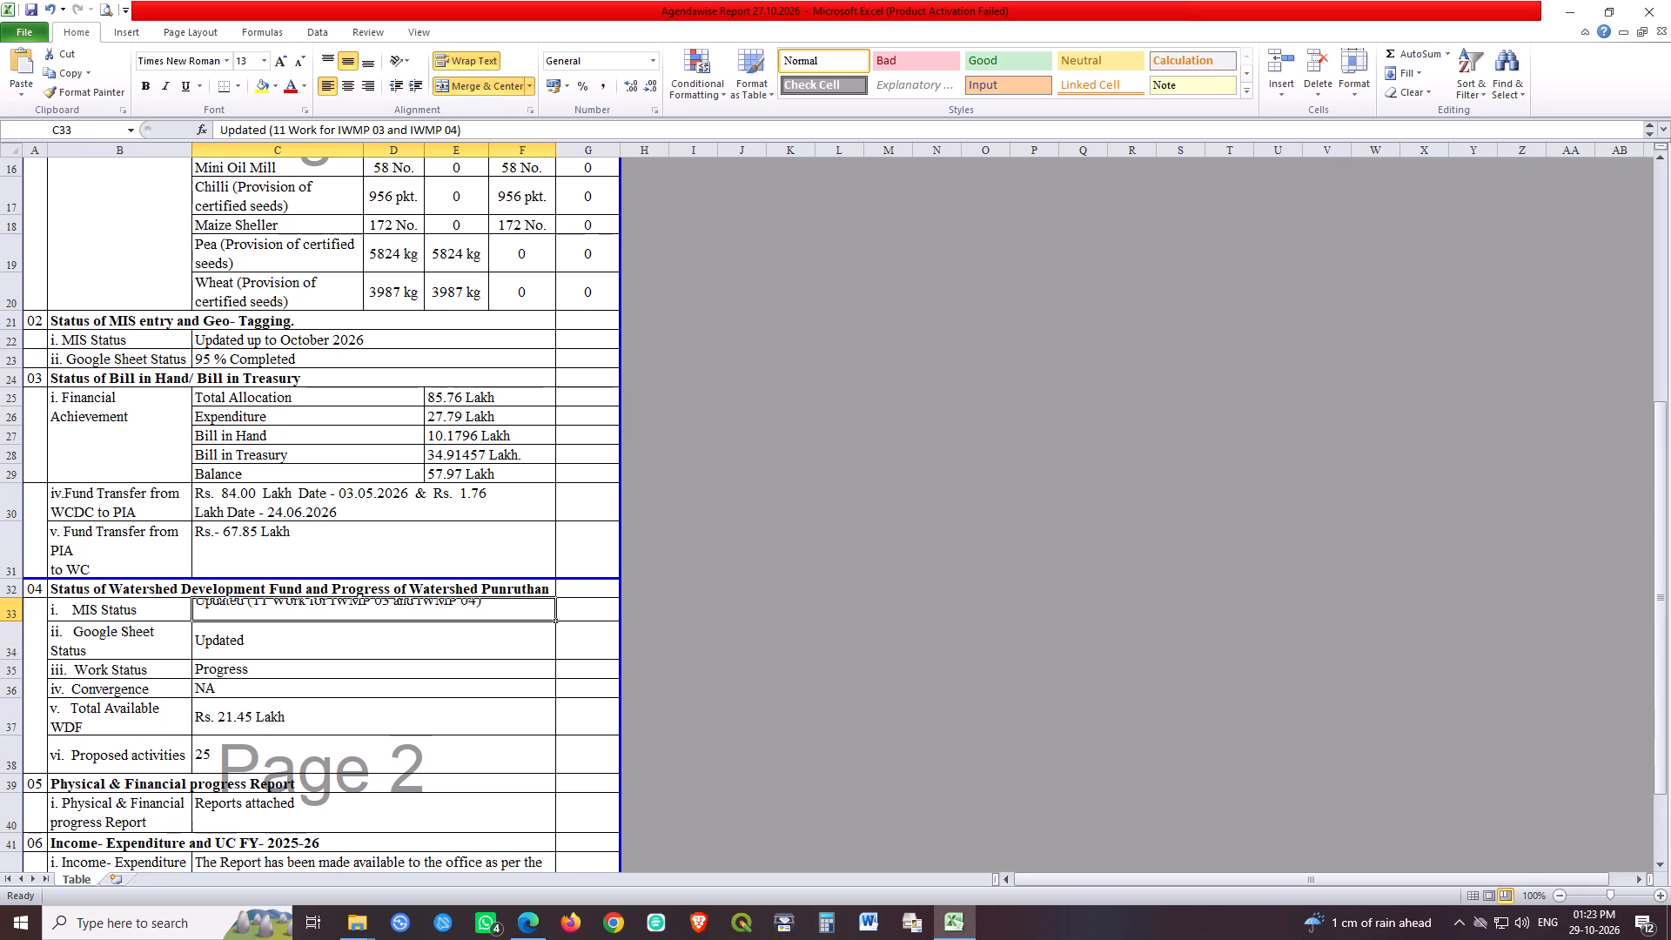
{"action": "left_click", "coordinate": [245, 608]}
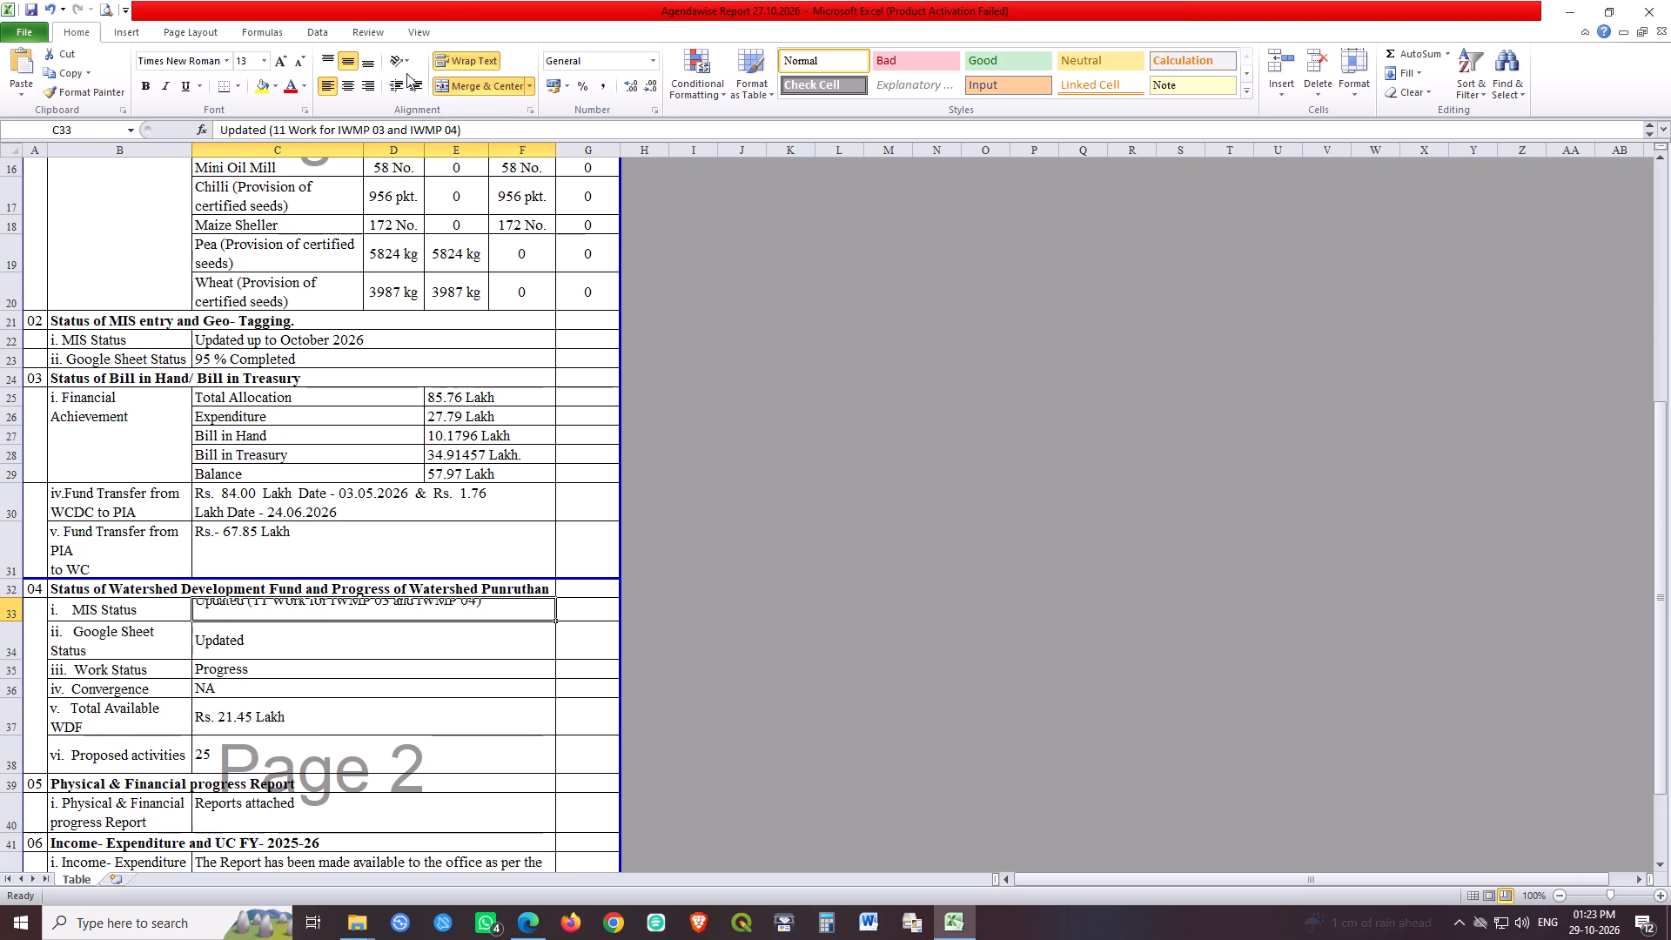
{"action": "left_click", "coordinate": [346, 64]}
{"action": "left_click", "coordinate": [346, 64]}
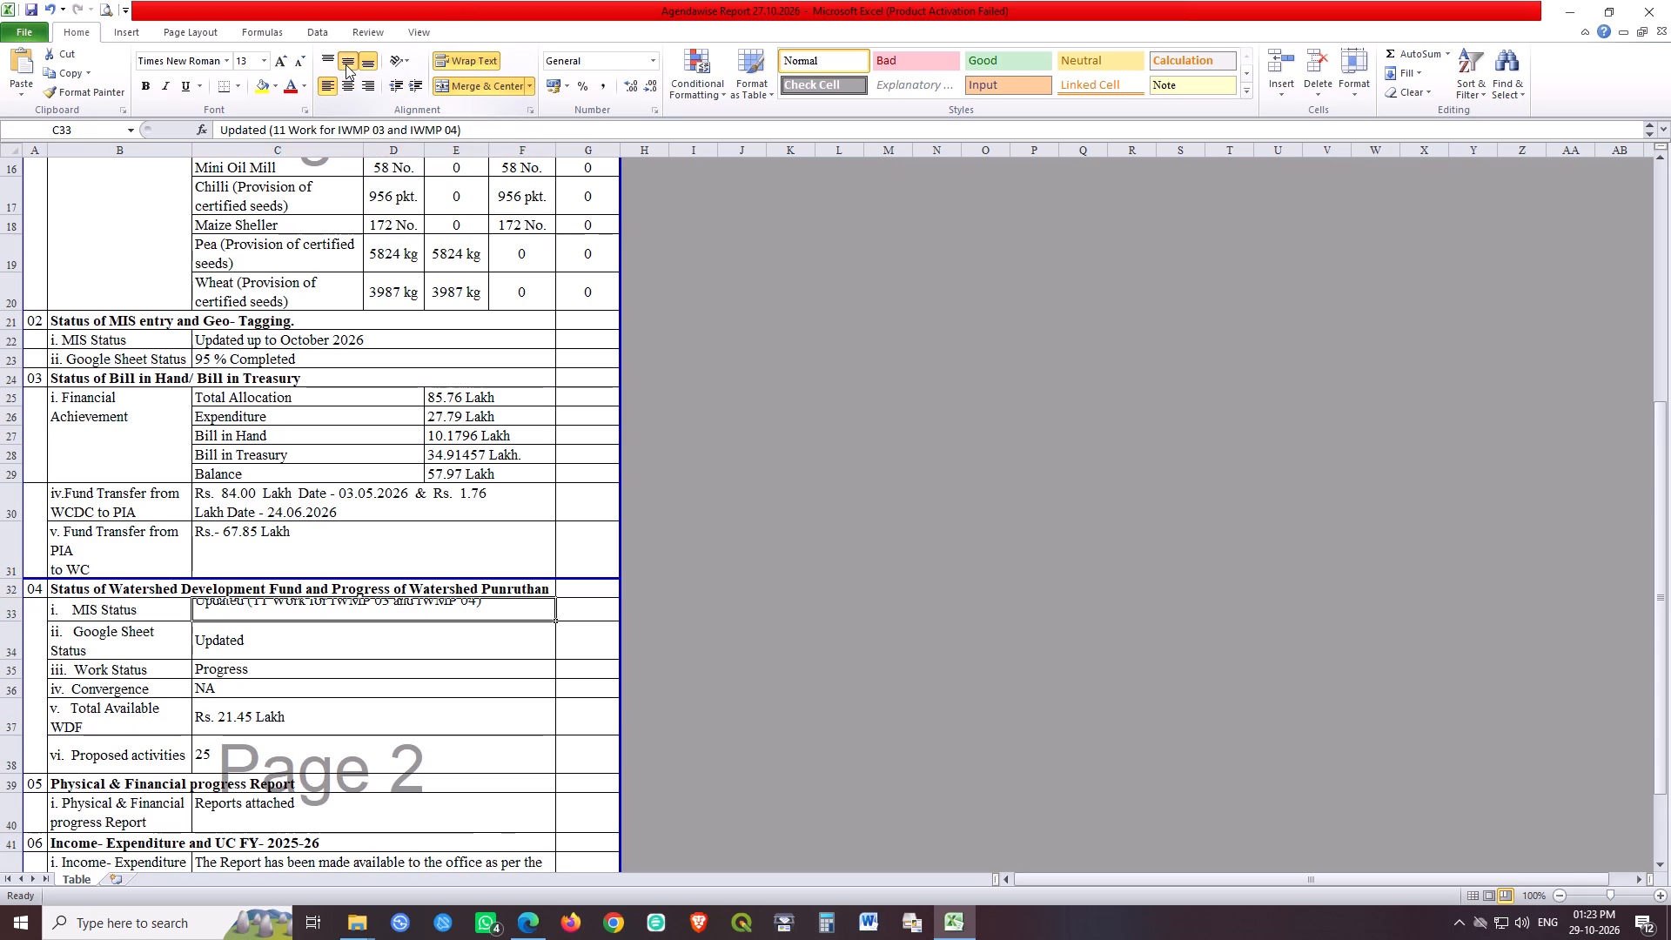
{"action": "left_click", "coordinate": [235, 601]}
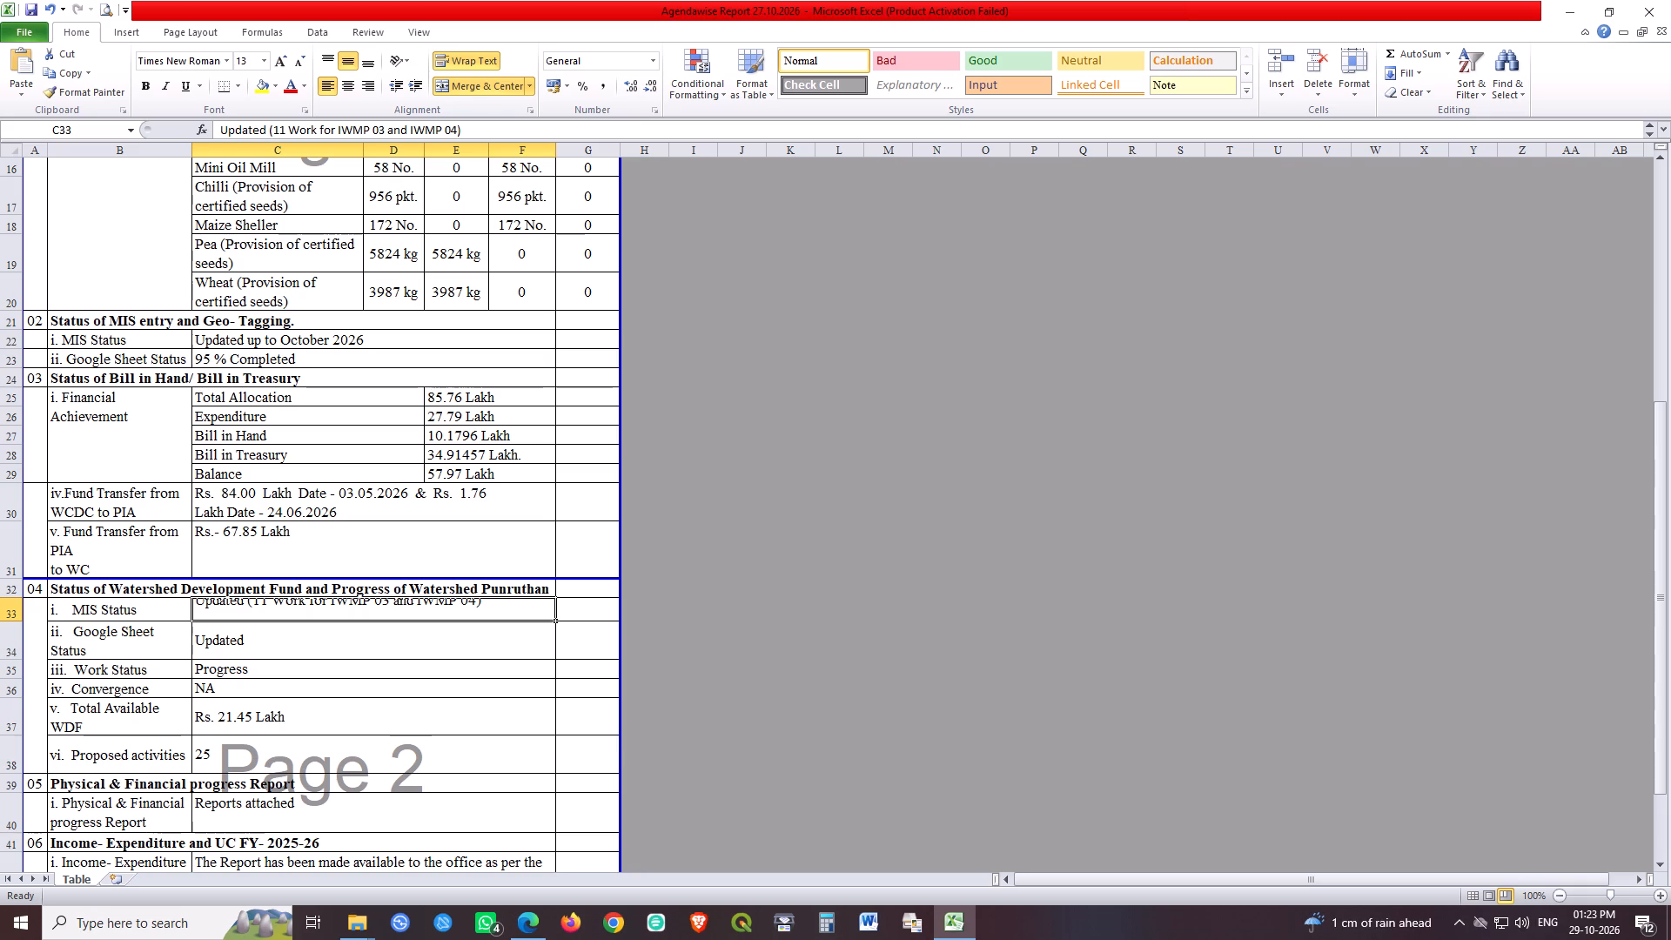
Resize section 04's MIS Status row to a height slightly taller than one line of text.
{"action": "left_click", "coordinate": [12, 620]}
{"action": "left_click_drag", "start_coordinate": [14, 623], "coordinate": [17, 637]}
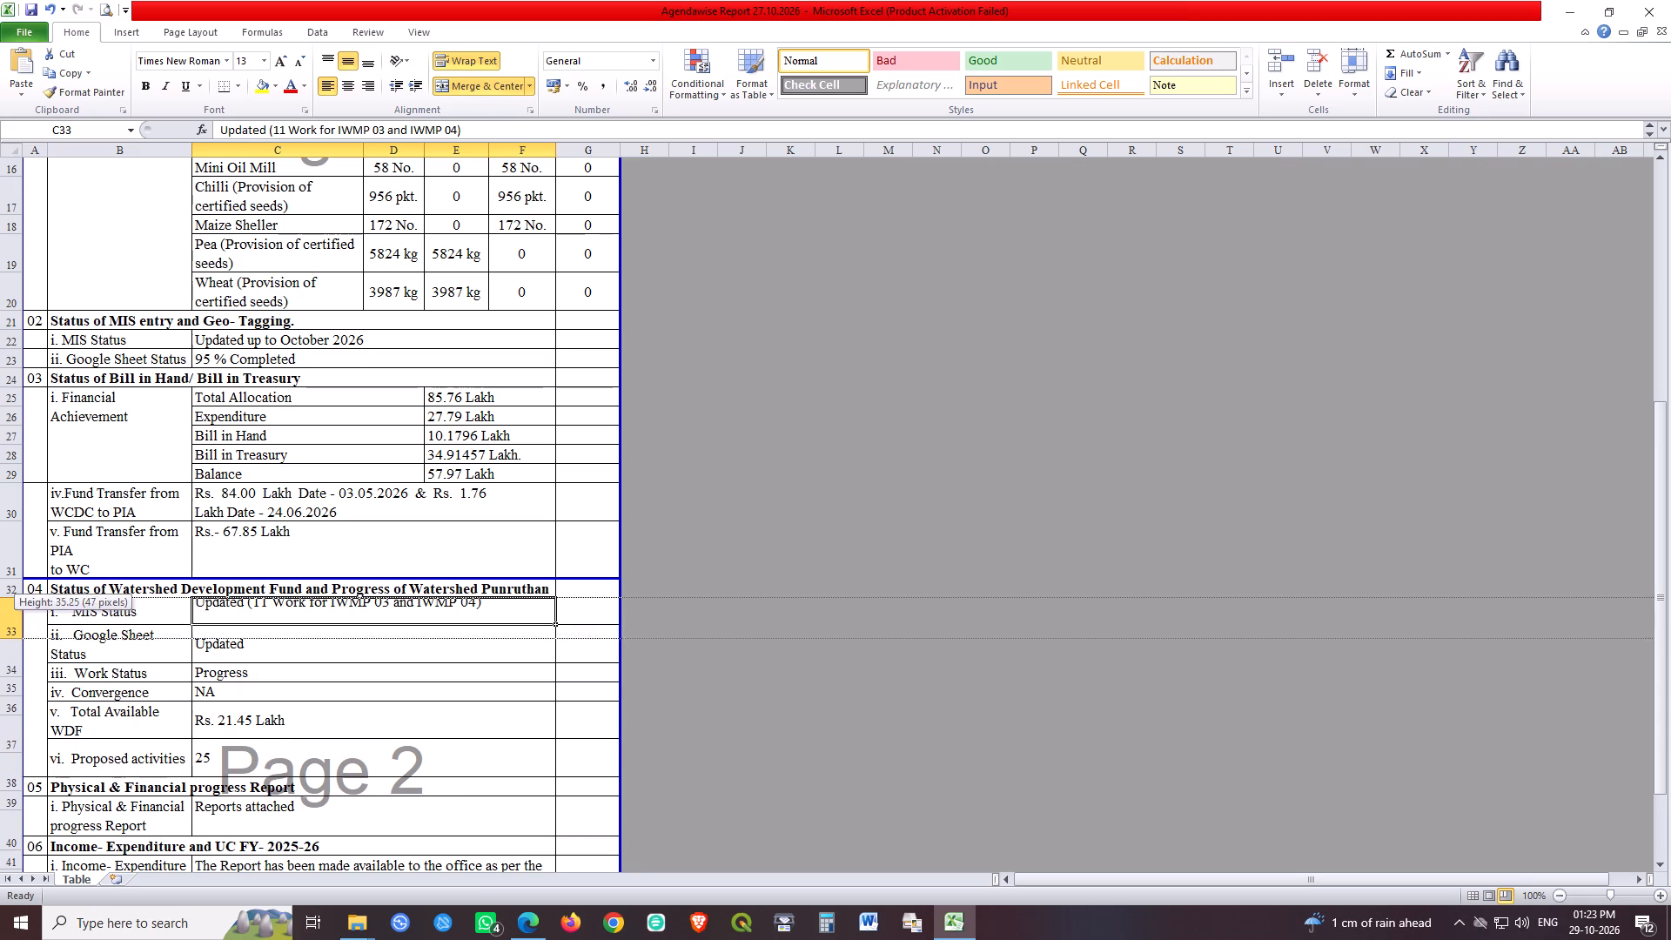
{"action": "left_click_drag", "start_coordinate": [17, 637], "coordinate": [19, 639]}
{"action": "left_click", "coordinate": [300, 616]}
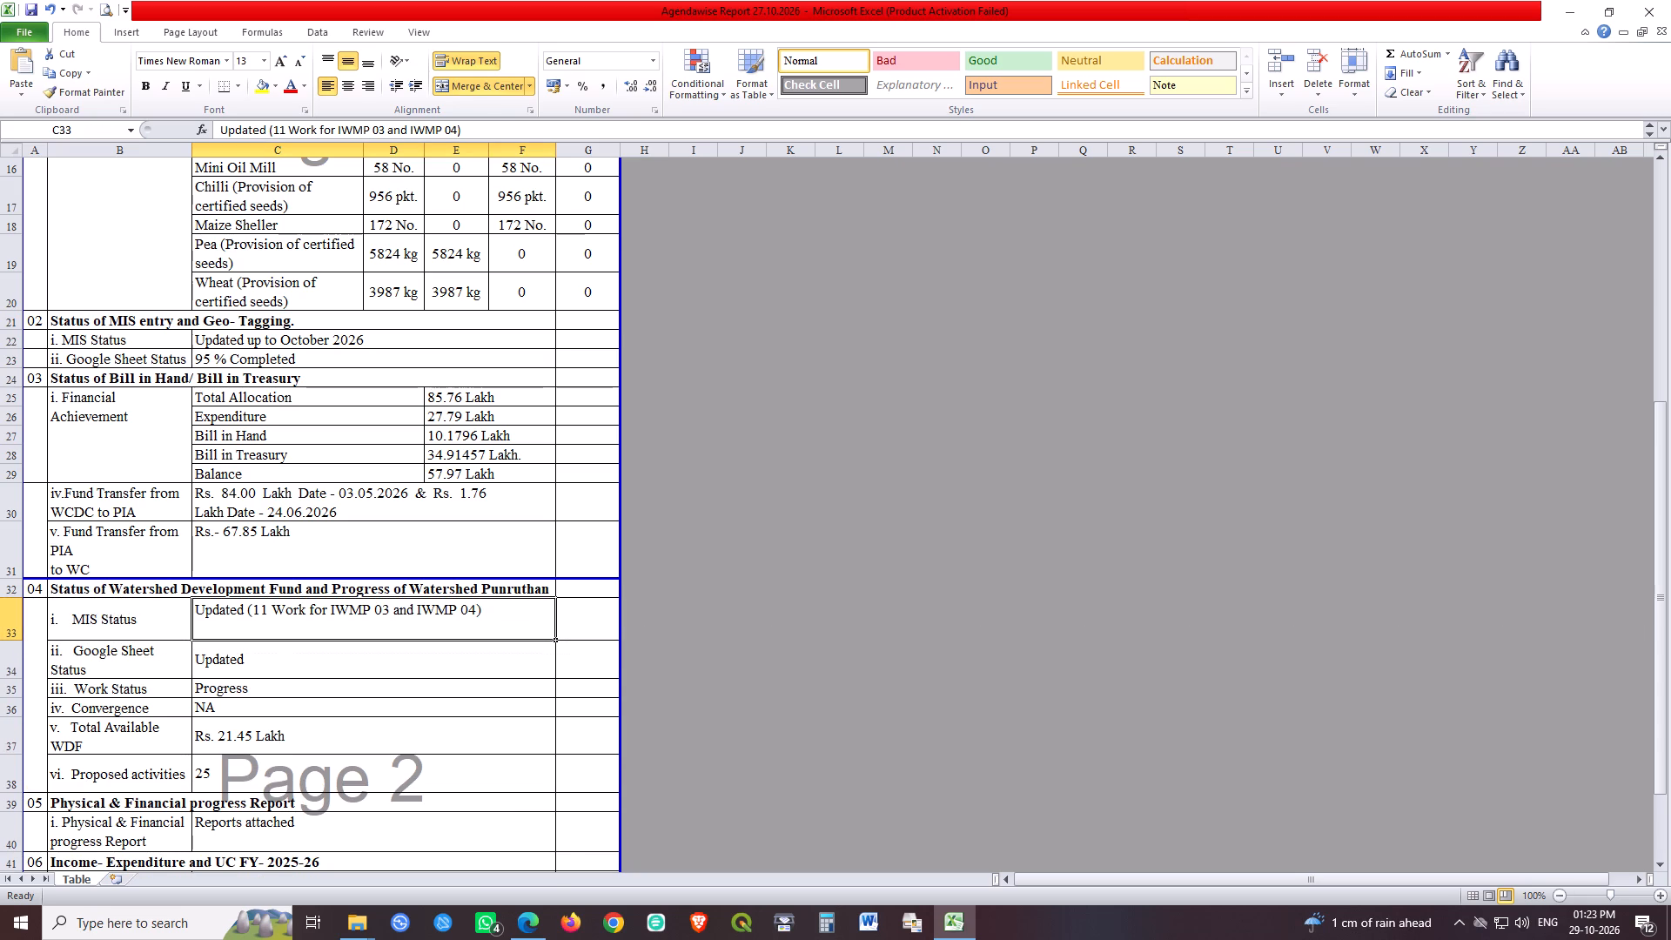
{"action": "double_click", "coordinate": [8, 641]}
{"action": "left_click_drag", "start_coordinate": [8, 641], "coordinate": [10, 627]}
{"action": "left_click", "coordinate": [307, 610]}
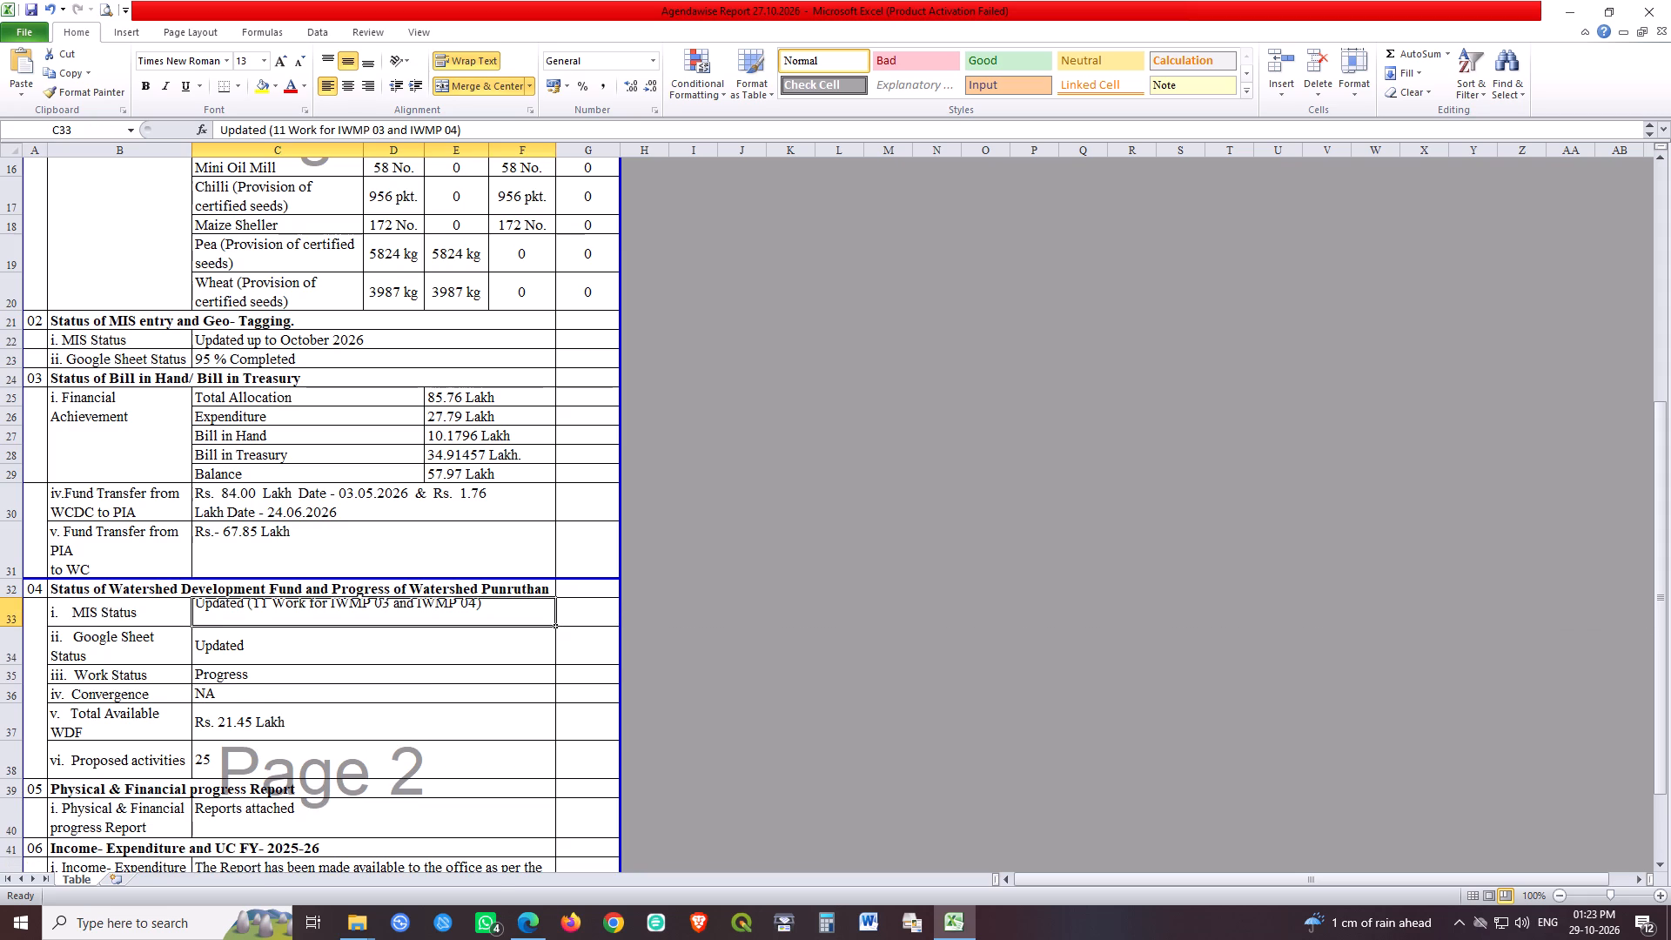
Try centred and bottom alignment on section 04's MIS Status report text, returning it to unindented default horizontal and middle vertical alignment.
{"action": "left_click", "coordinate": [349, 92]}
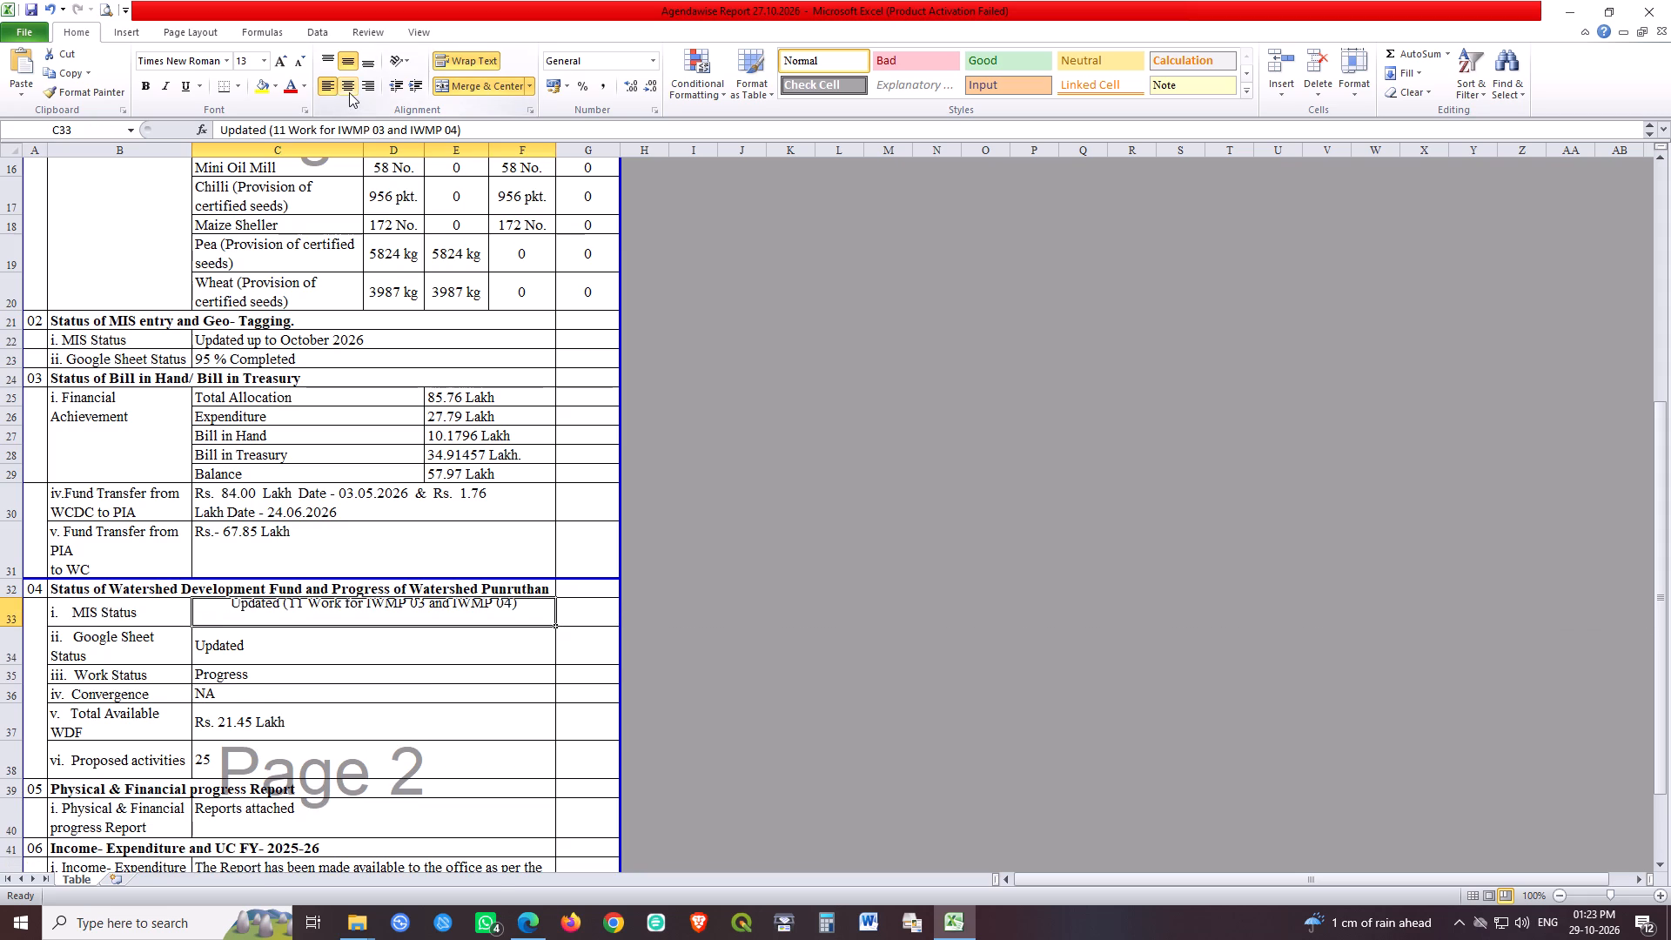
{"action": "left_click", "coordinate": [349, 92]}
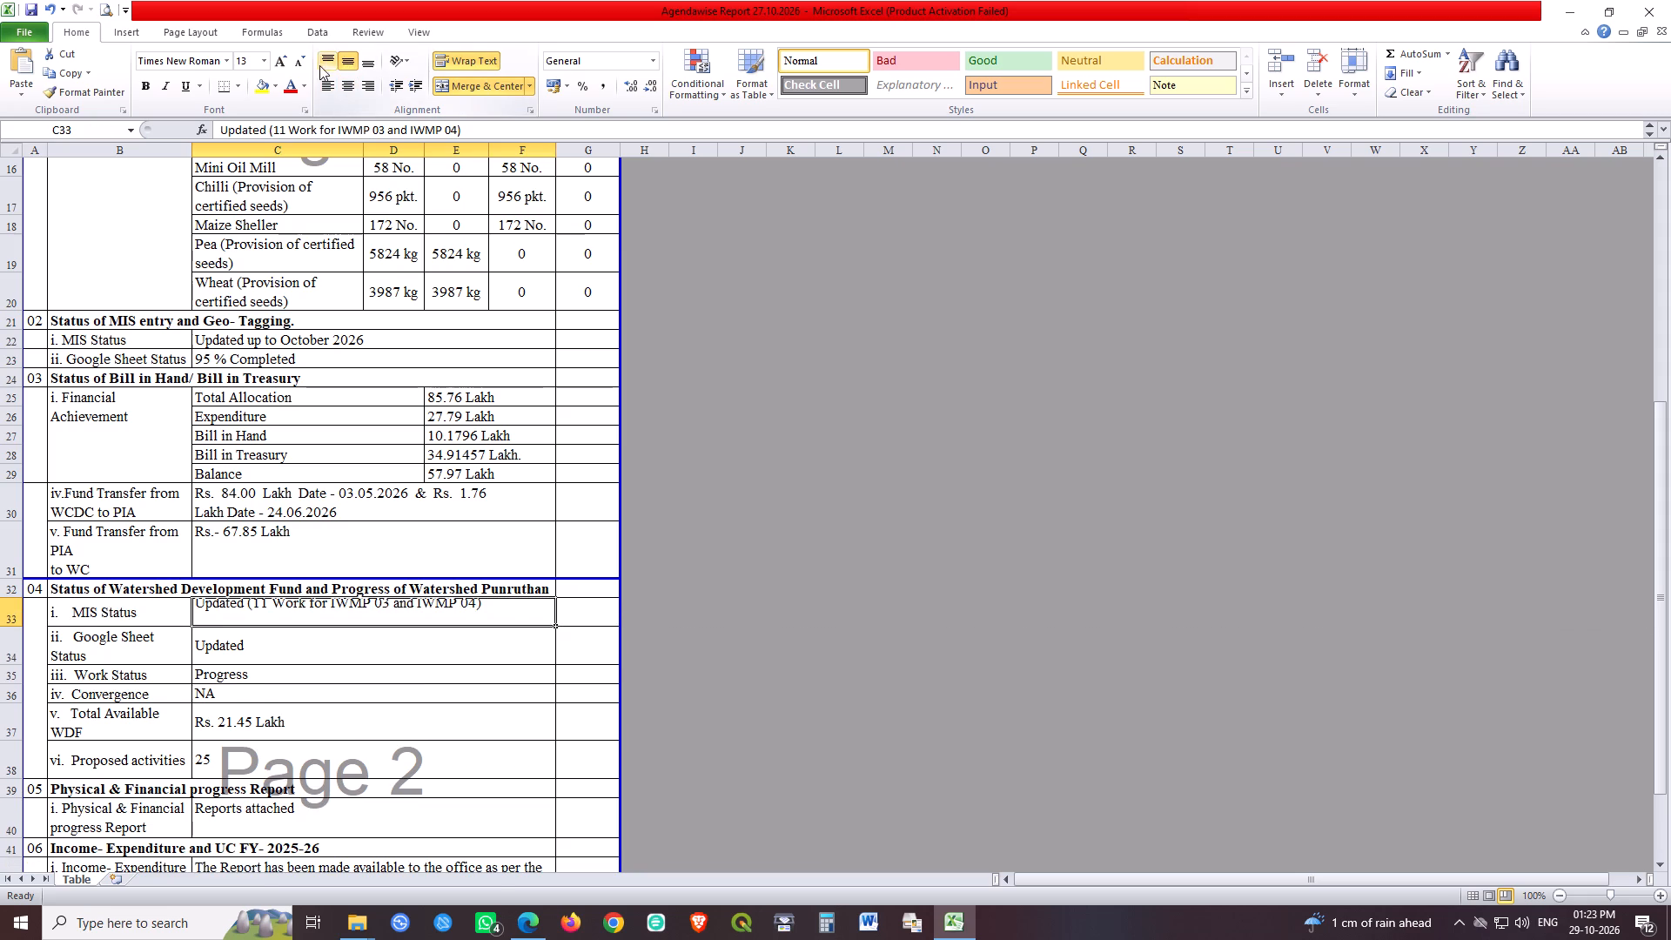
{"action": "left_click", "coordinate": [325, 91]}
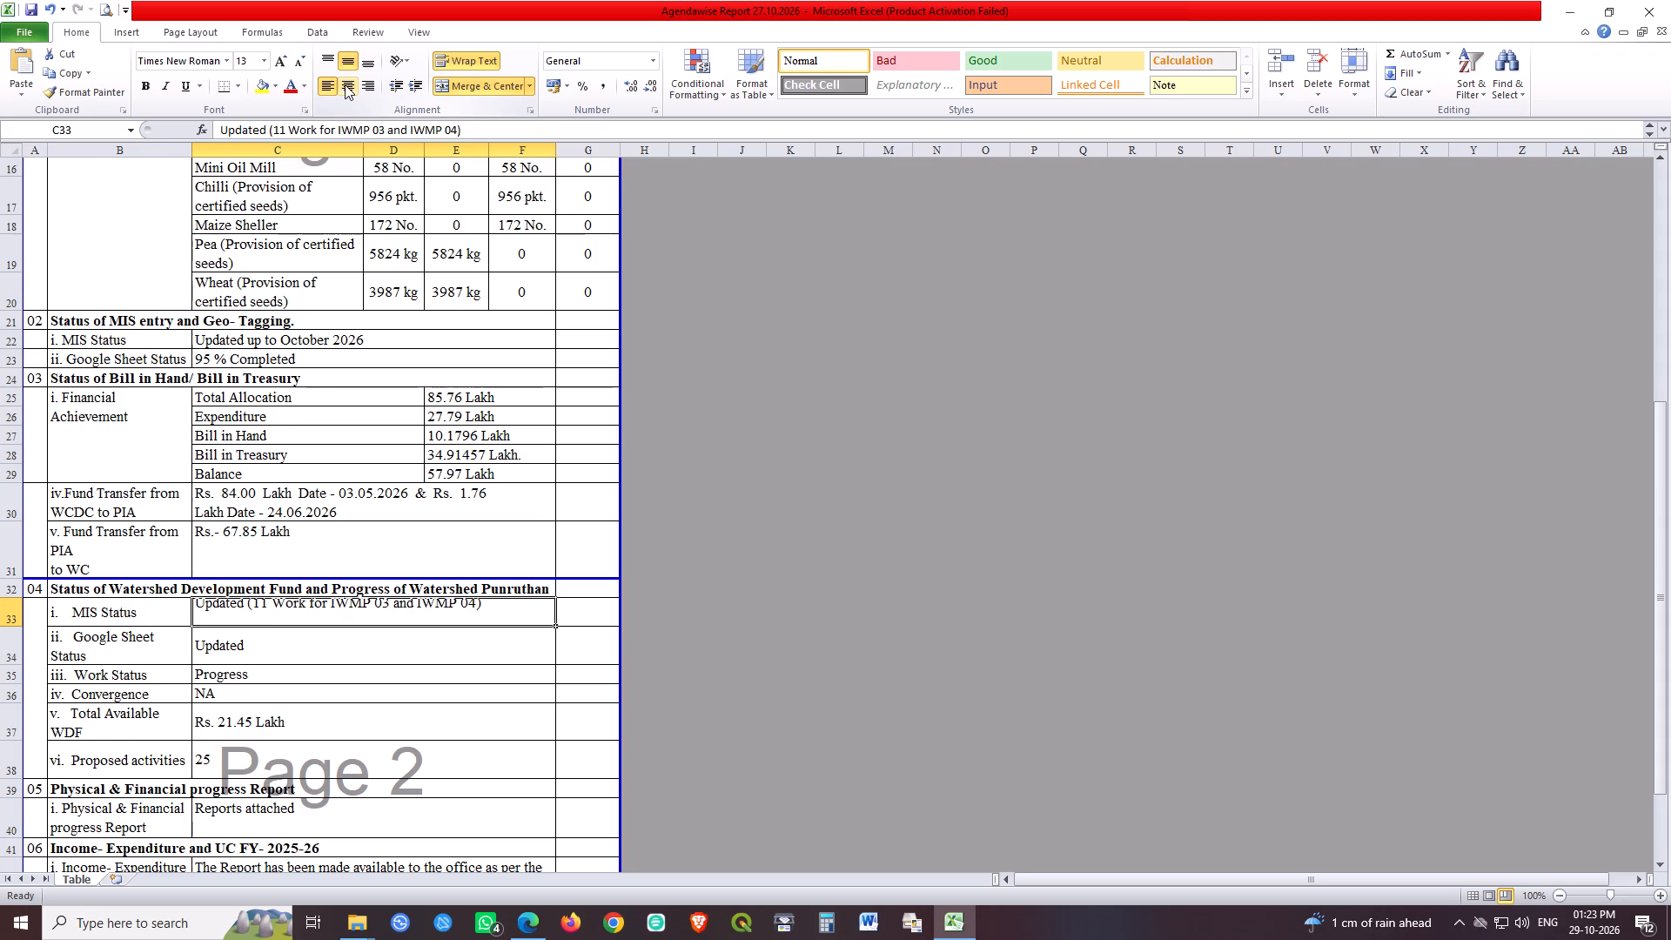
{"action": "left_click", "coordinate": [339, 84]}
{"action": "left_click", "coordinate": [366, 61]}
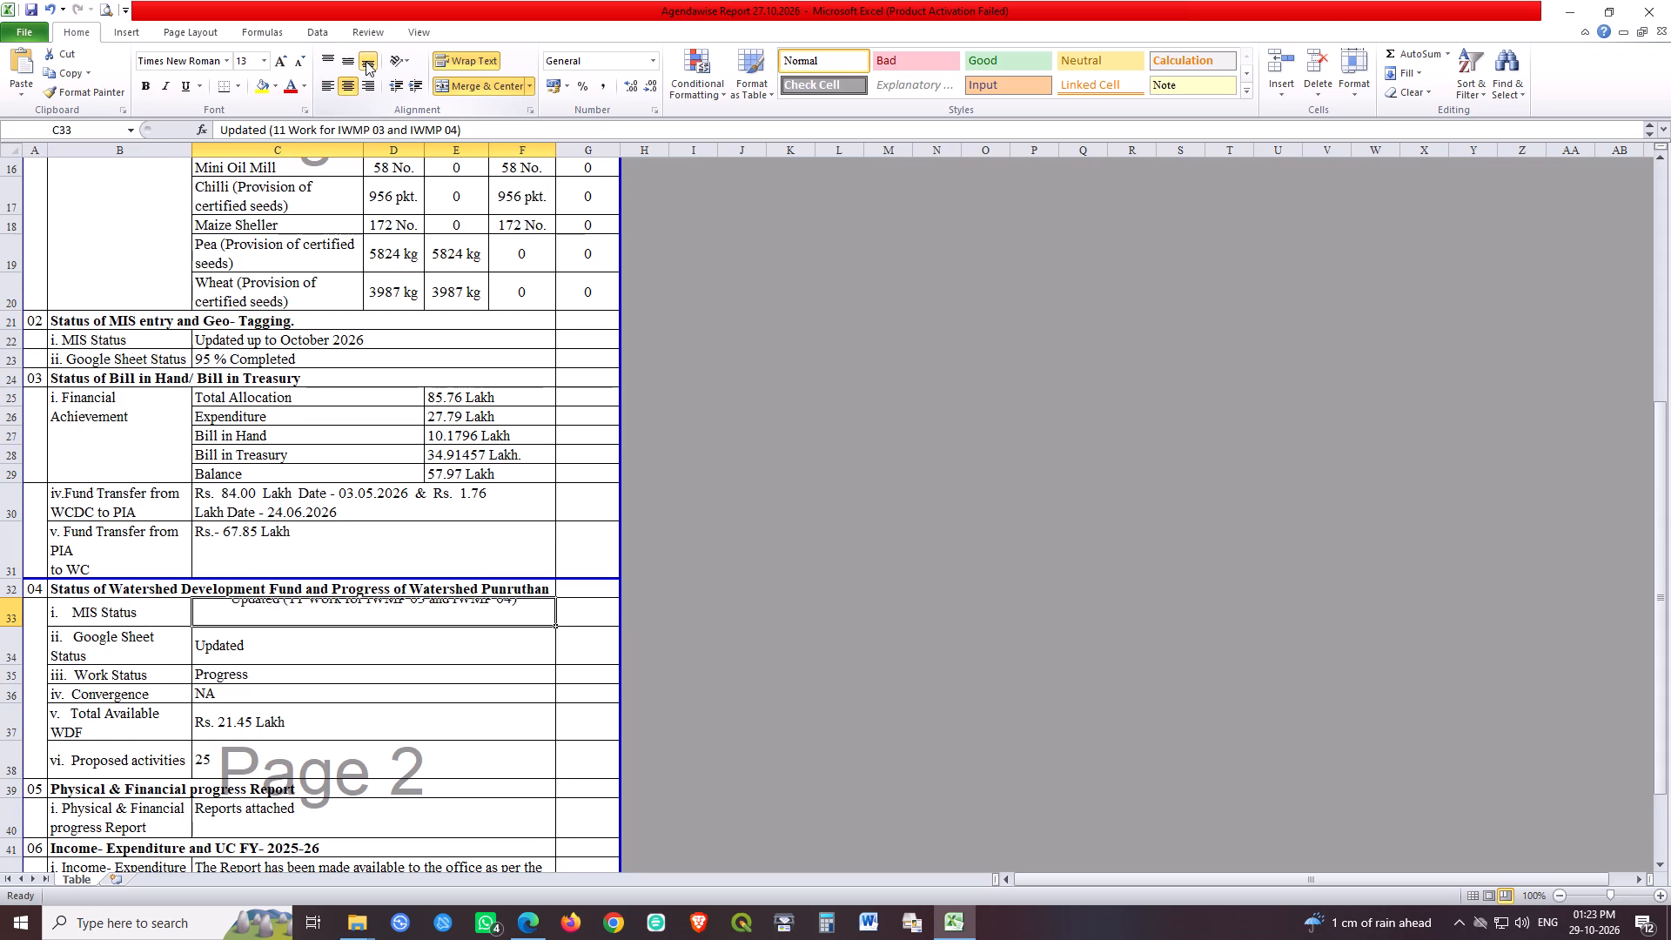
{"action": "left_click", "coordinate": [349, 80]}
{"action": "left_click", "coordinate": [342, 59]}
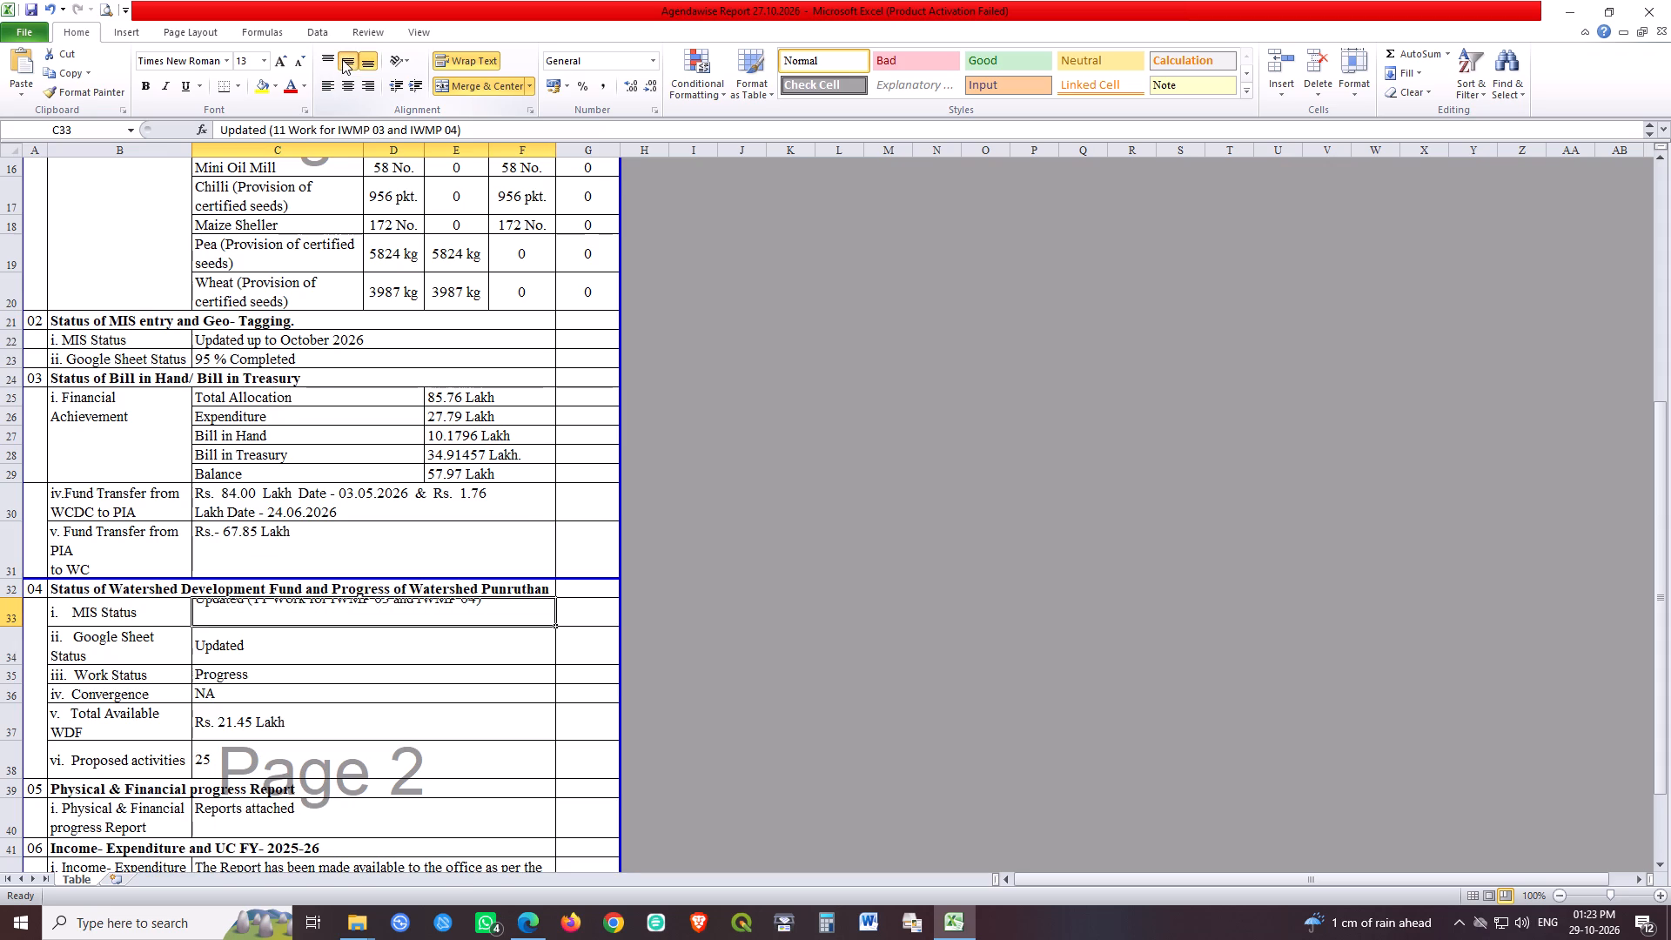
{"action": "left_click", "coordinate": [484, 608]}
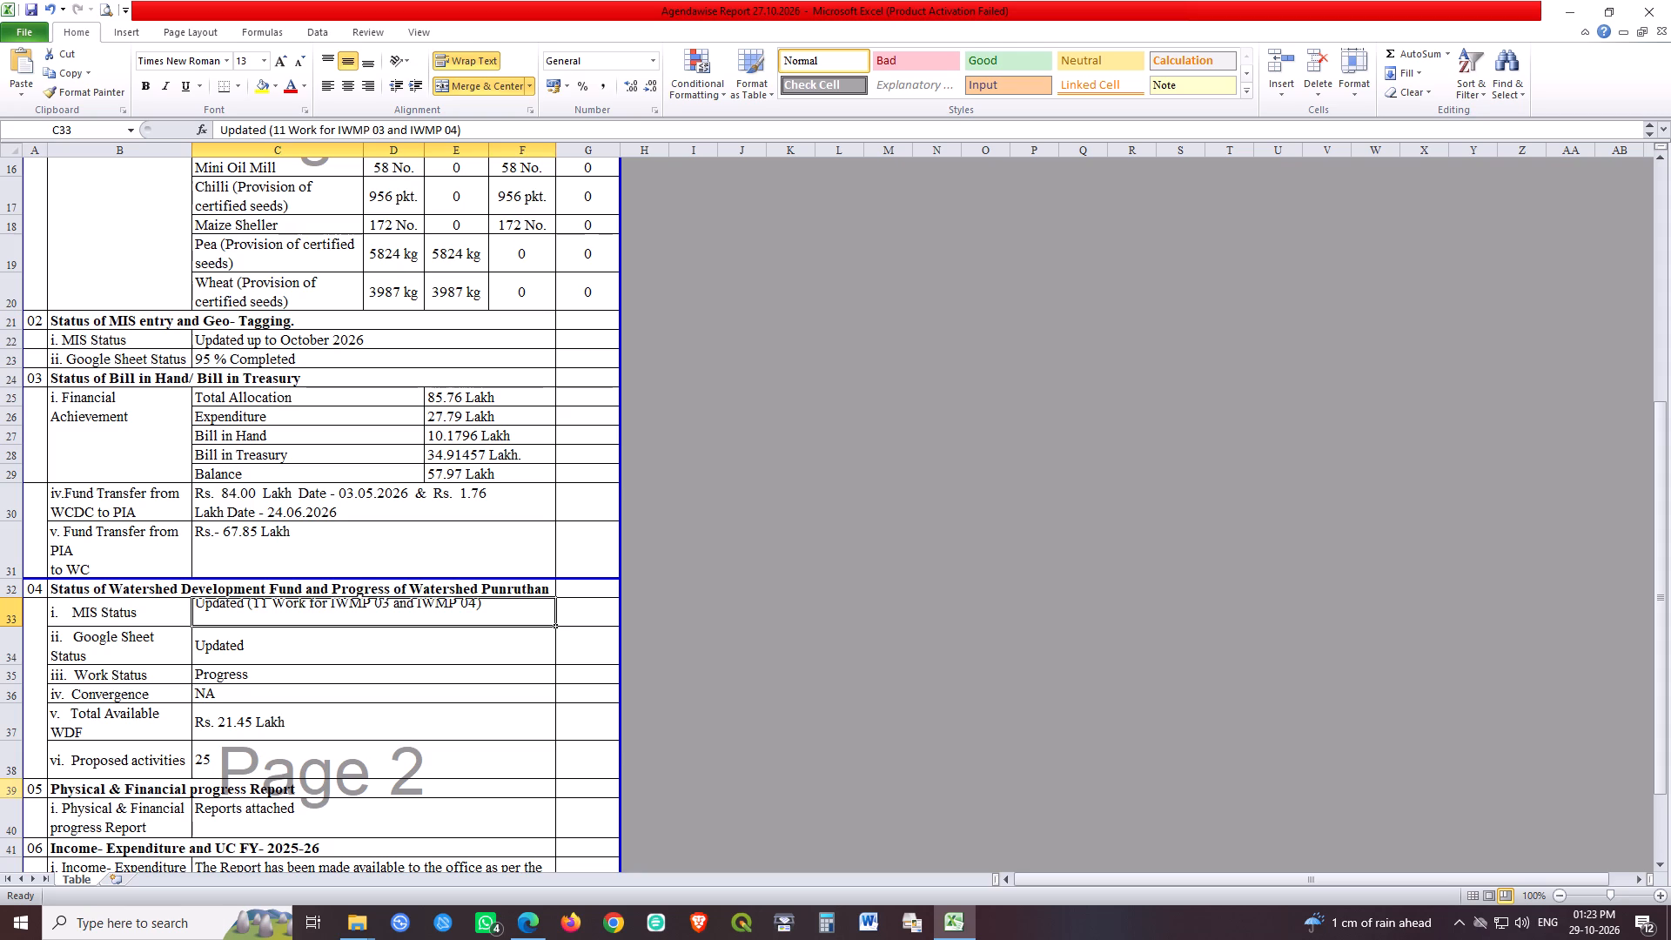
Reduce the height of section 04's Proposed activities row so it sits closer to its single line of text.
{"action": "left_click_drag", "start_coordinate": [12, 776], "coordinate": [15, 762]}
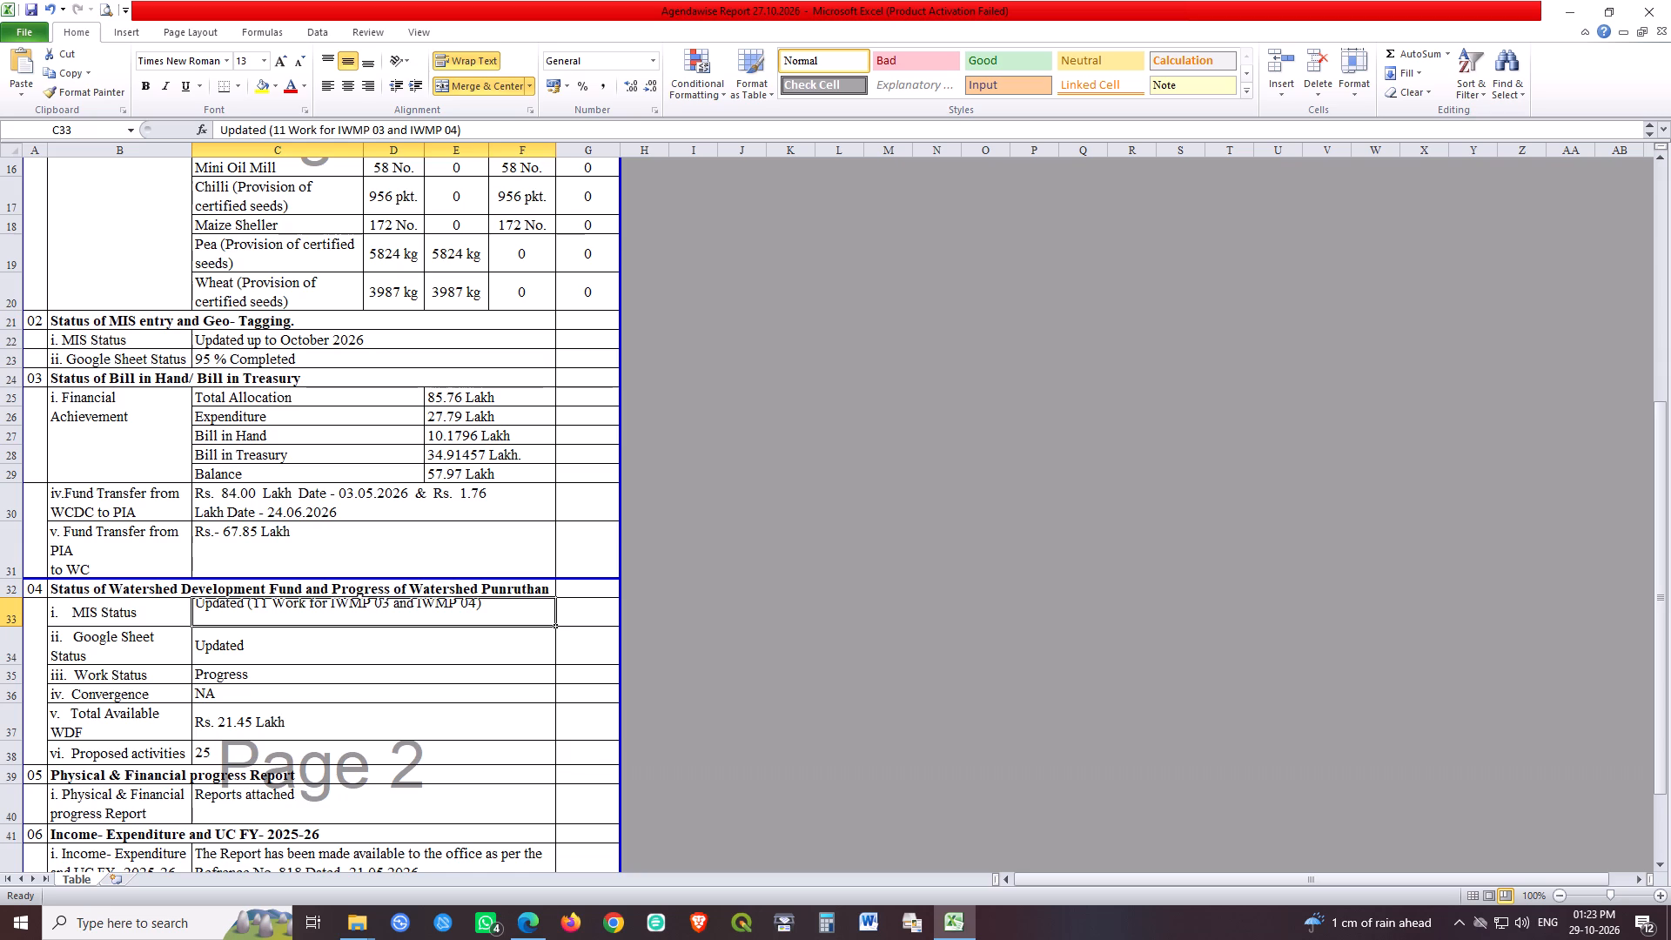
Remove the extra spaces after the numeral in section 04's first label so it reads "i. MIS Status".
{"action": "double_click", "coordinate": [68, 614]}
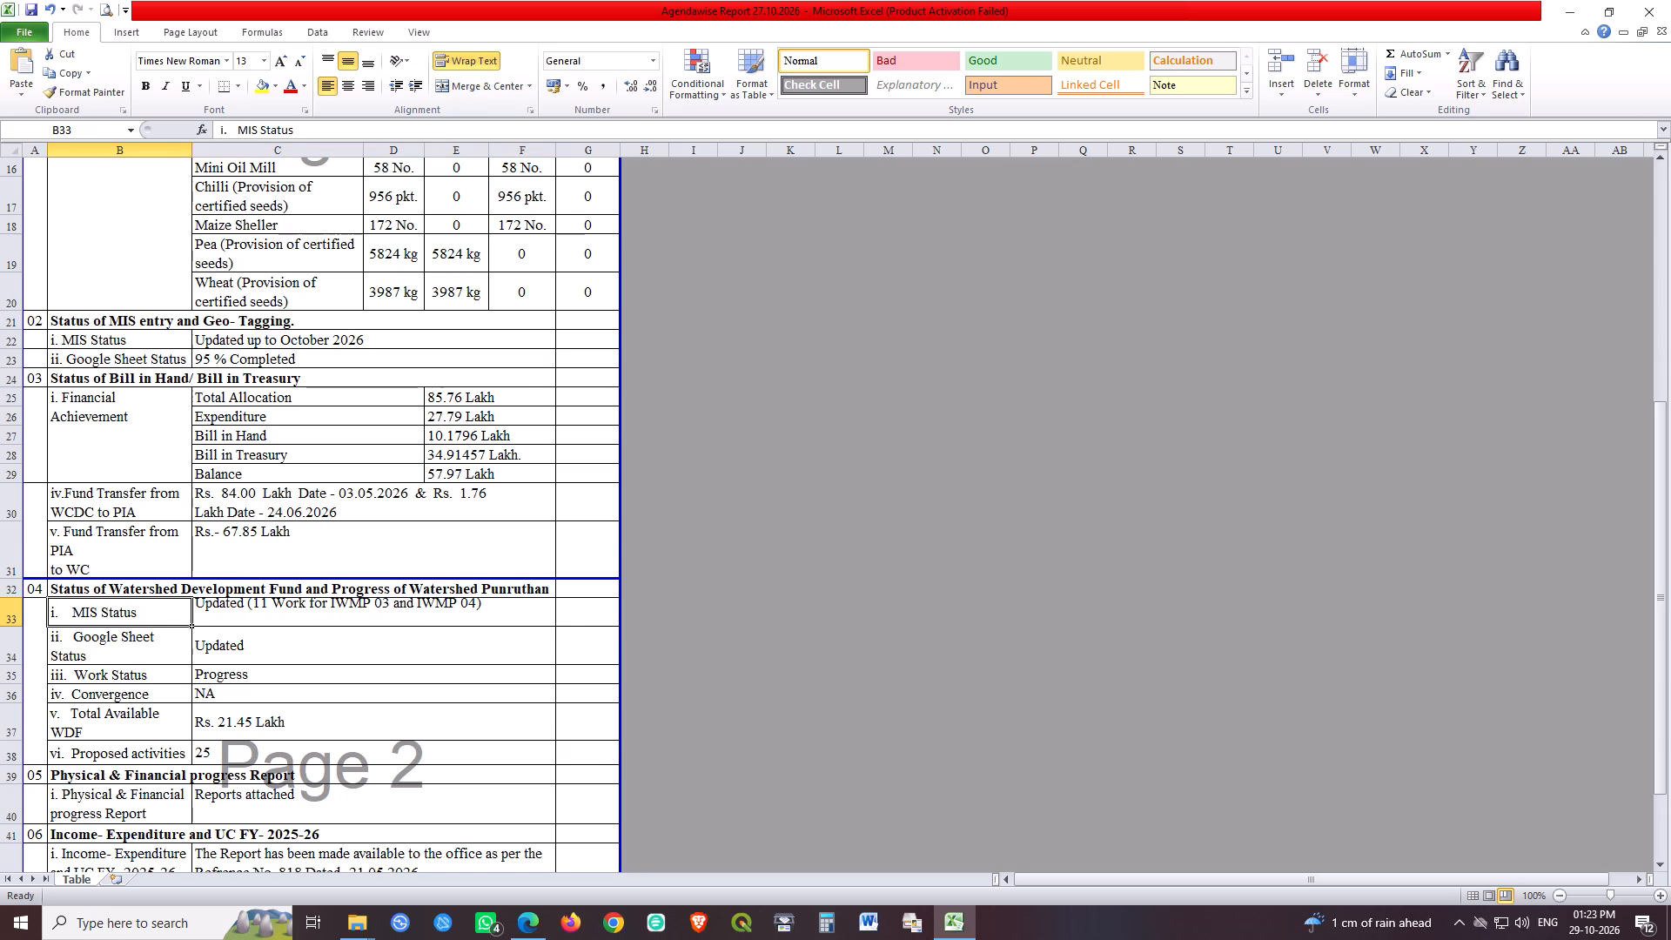
{"action": "left_click", "coordinate": [237, 132]}
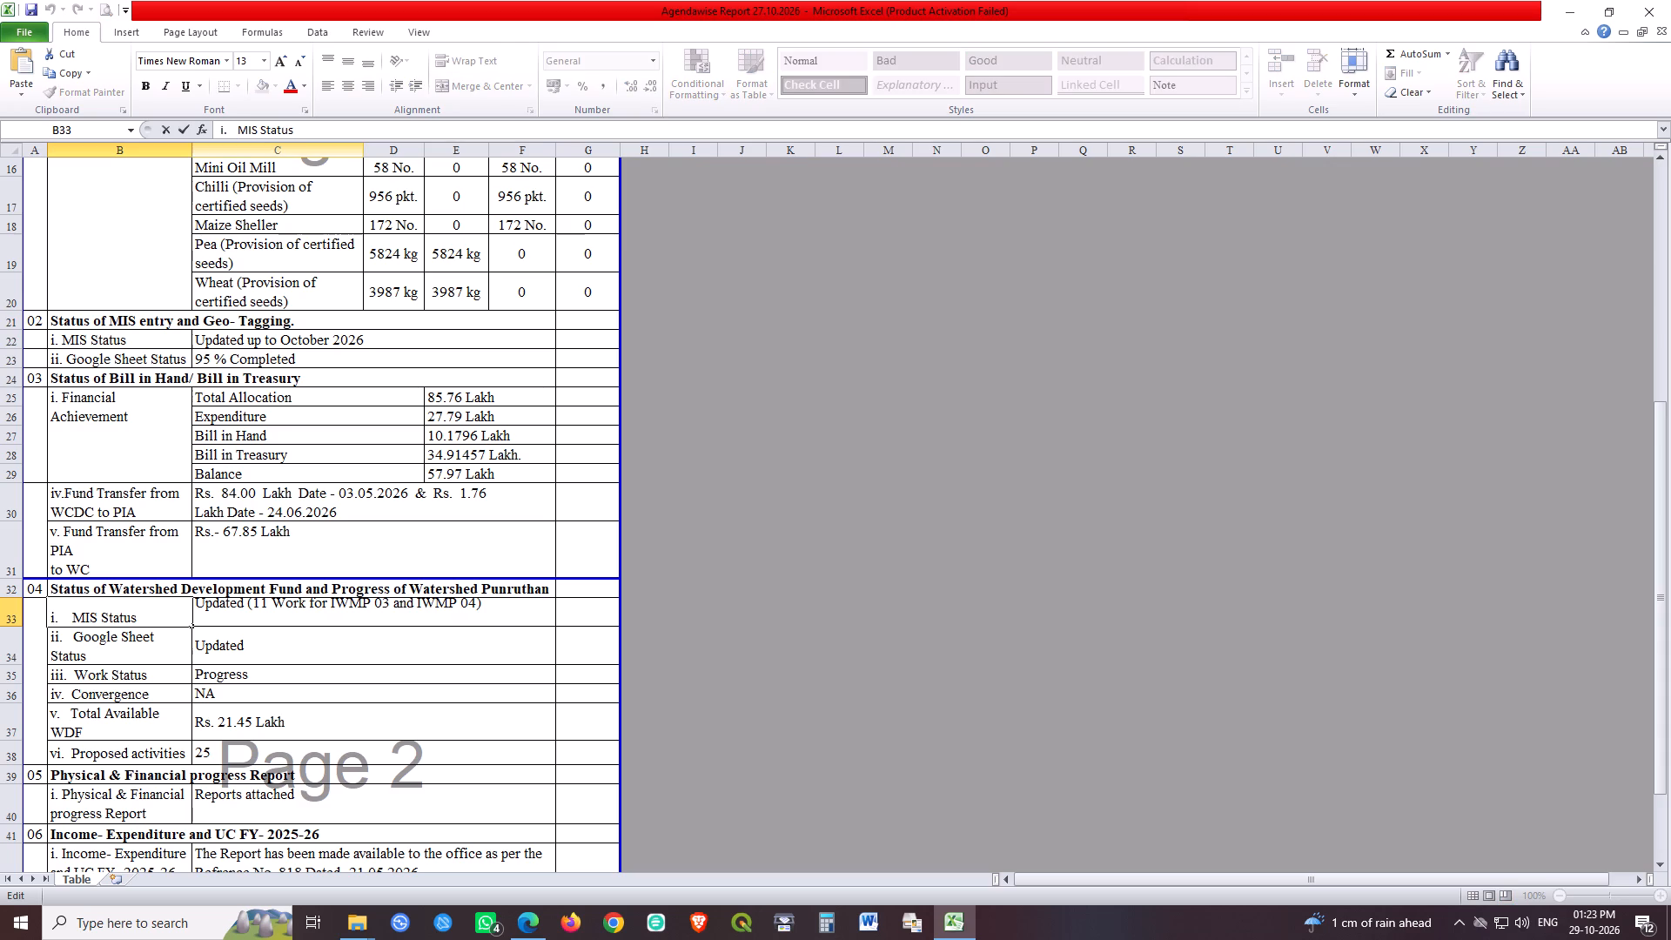
{"action": "key", "text": "BackSpace"}
{"action": "key", "text": "BackSpace"}
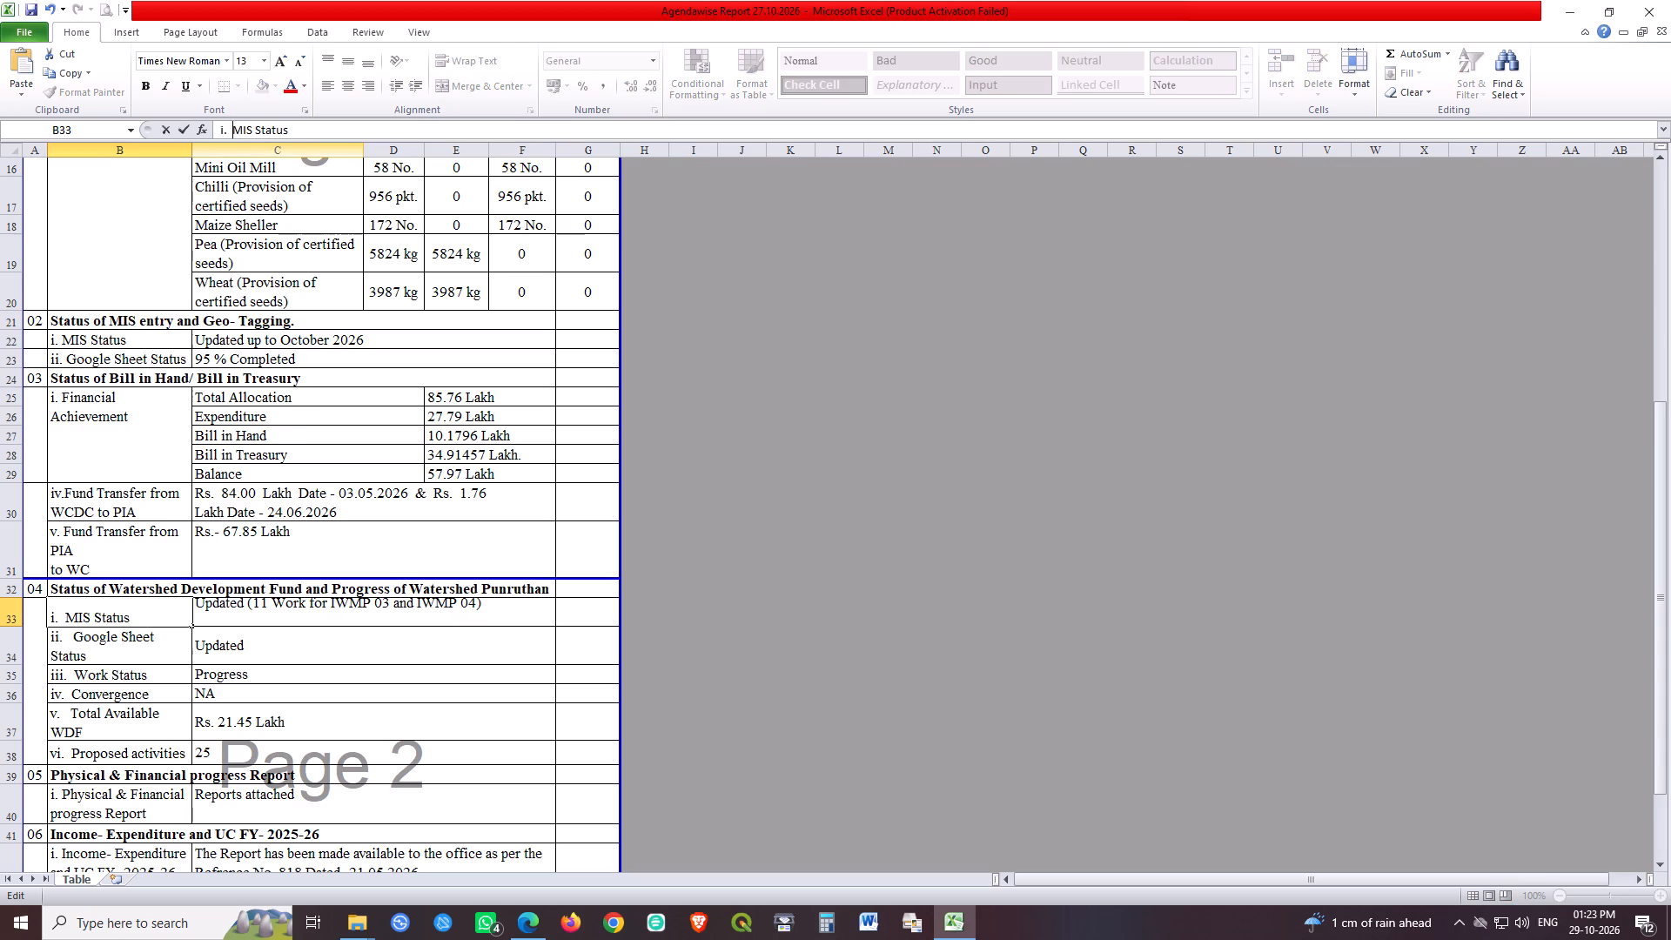
{"action": "key", "text": "BackSpace"}
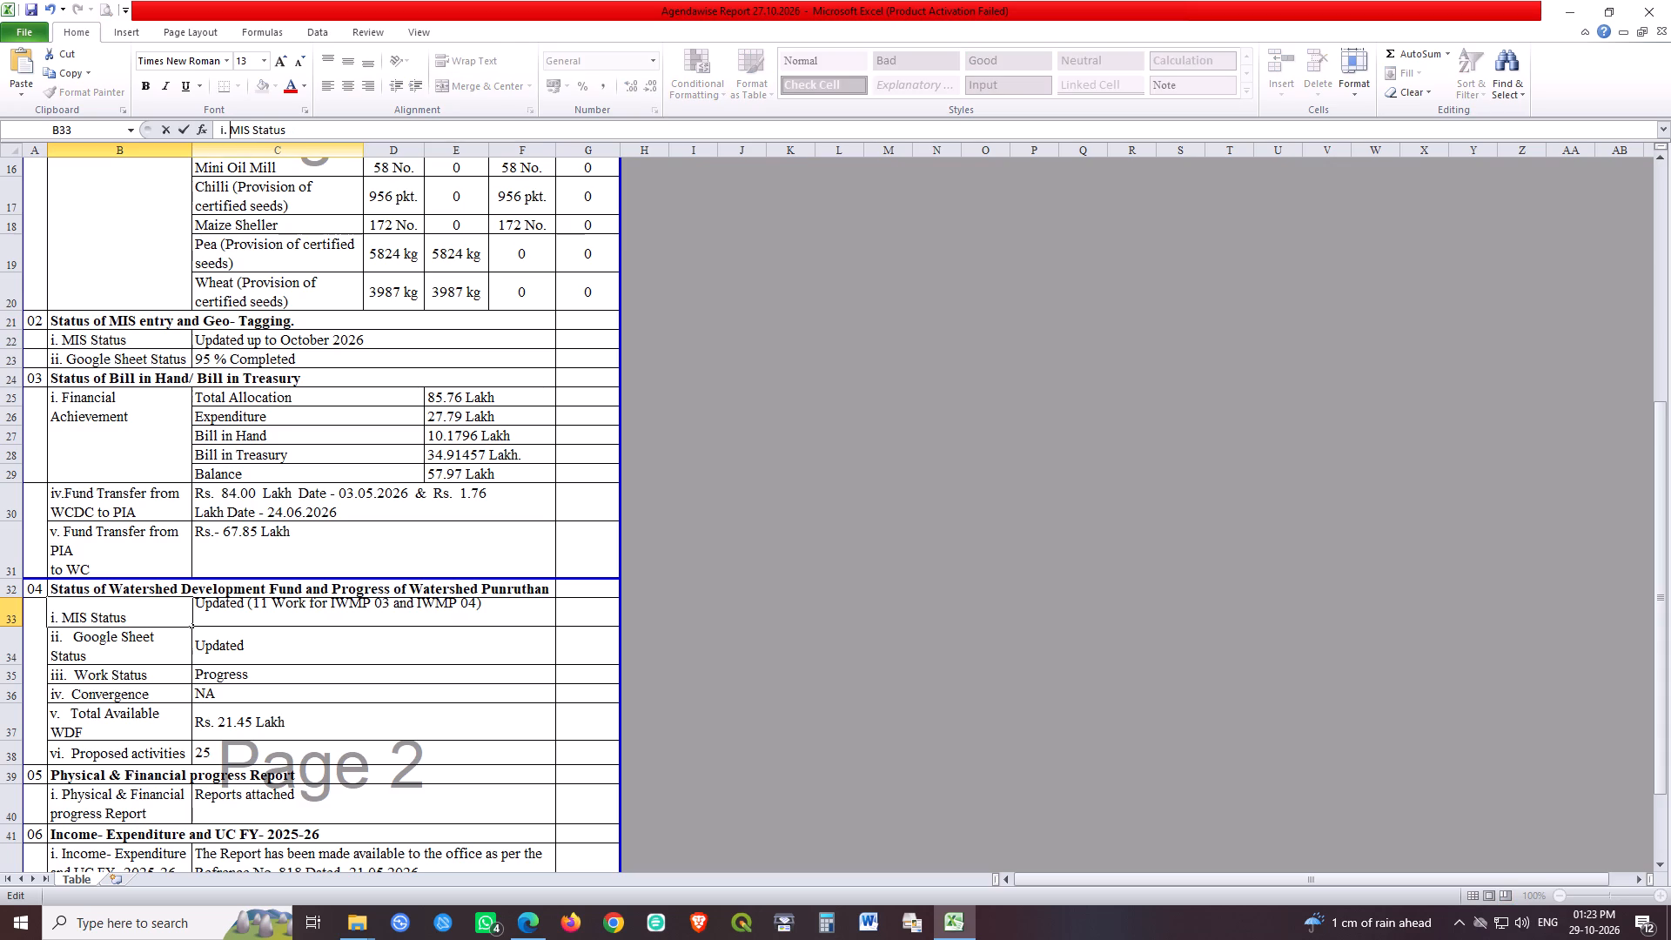
Remove the extra spaces in section 04's second label so it reads "ii. Google Sheet Status" with a single space.
{"action": "double_click", "coordinate": [71, 636]}
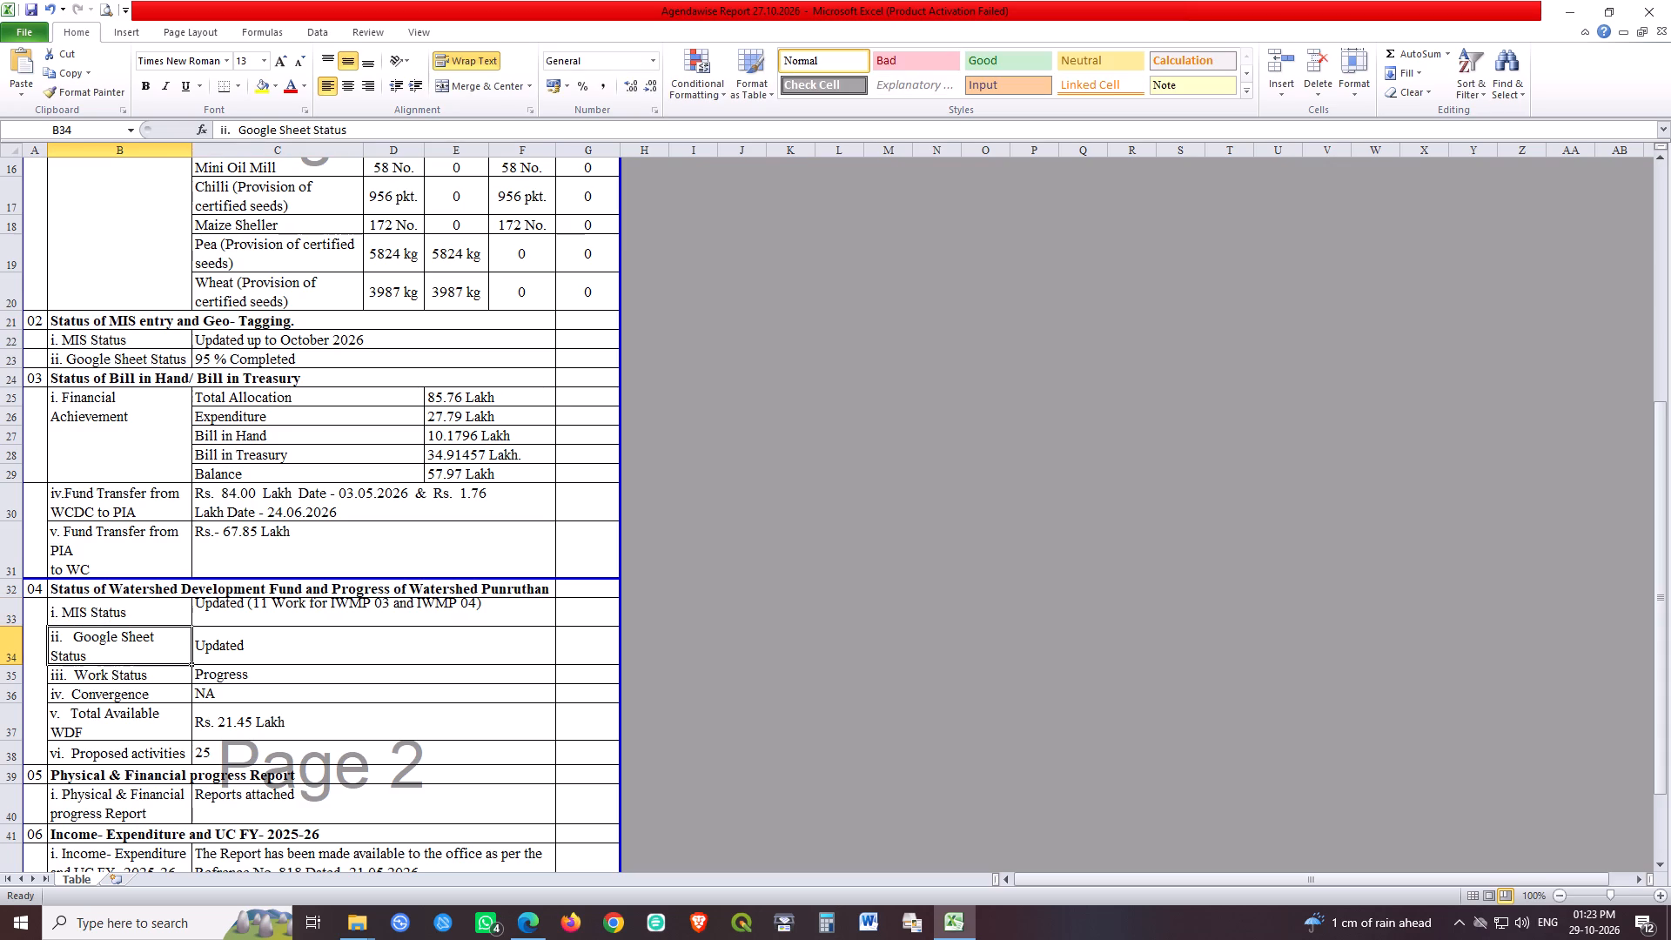
{"action": "double_click", "coordinate": [74, 635]}
{"action": "double_click", "coordinate": [77, 636]}
{"action": "left_click", "coordinate": [236, 127]}
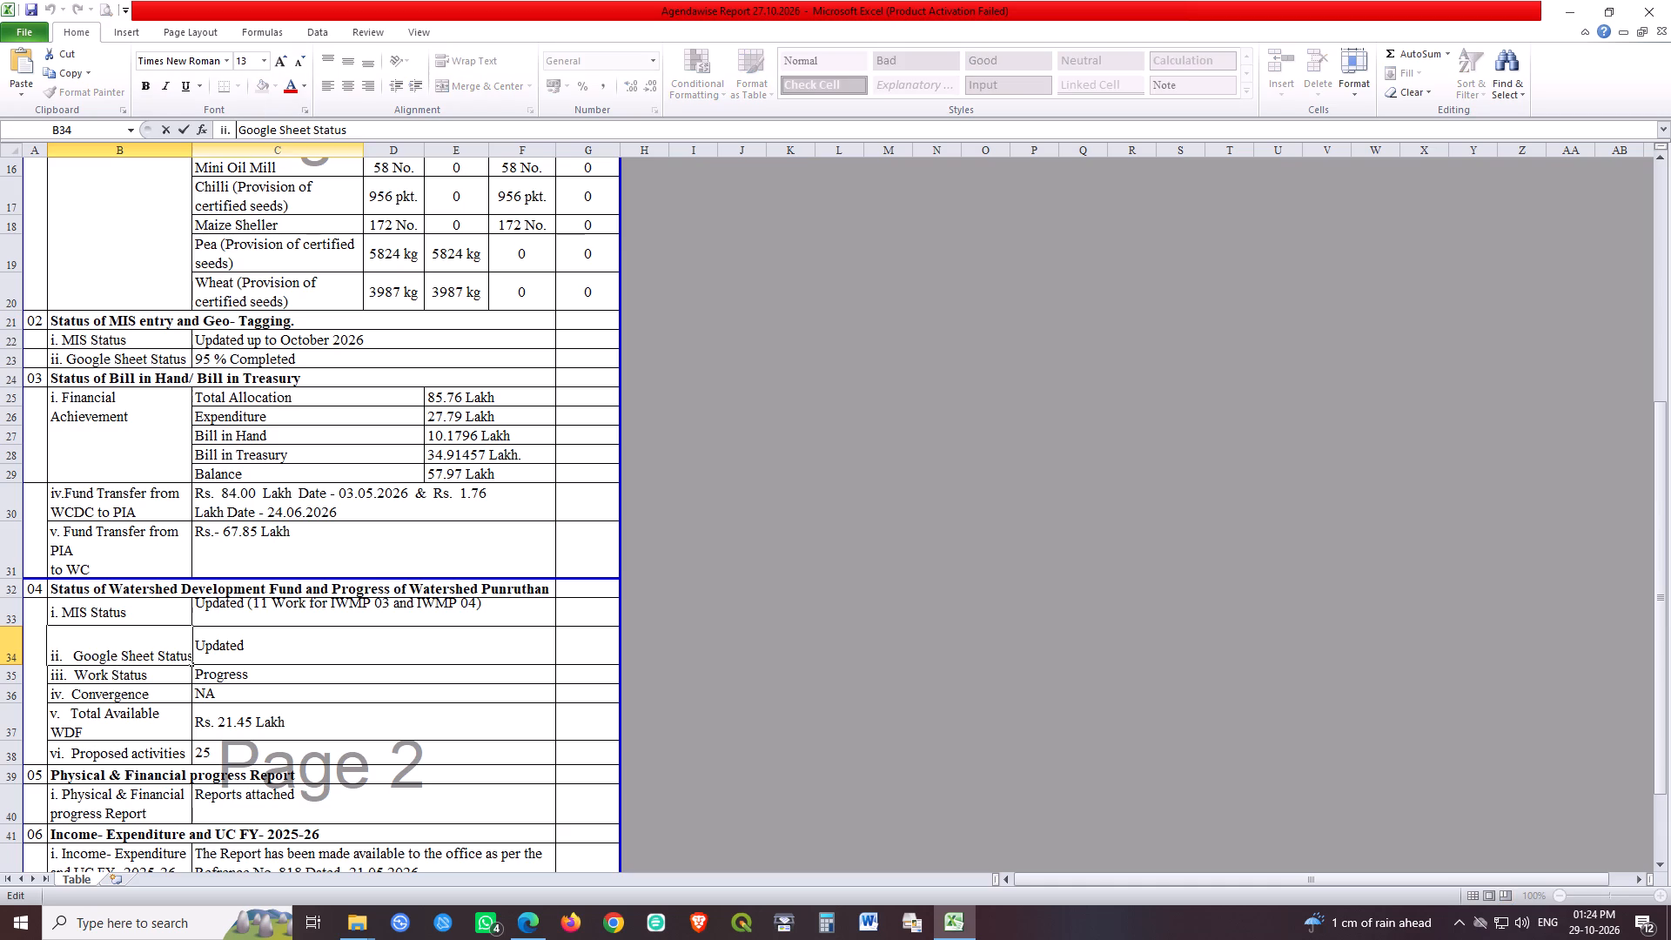
{"action": "key", "text": "Right"}
{"action": "key", "text": "BackSpace"}
{"action": "key", "text": "BackSpace"}
{"action": "key", "text": "BackSpace"}
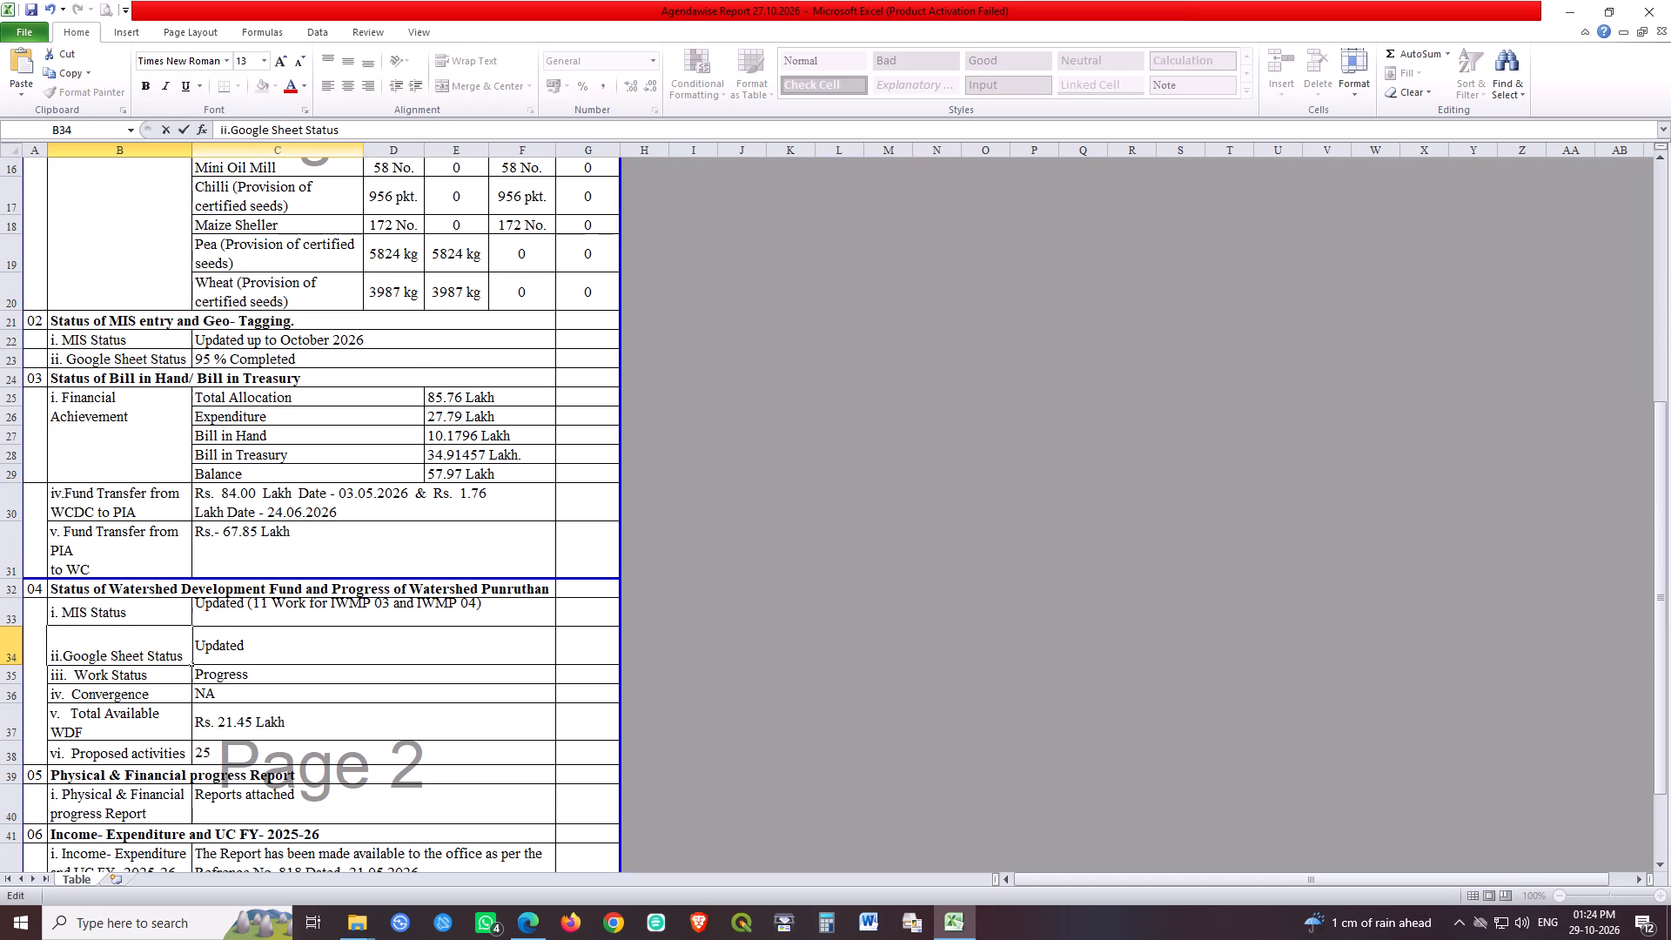
{"action": "key", "text": "space"}
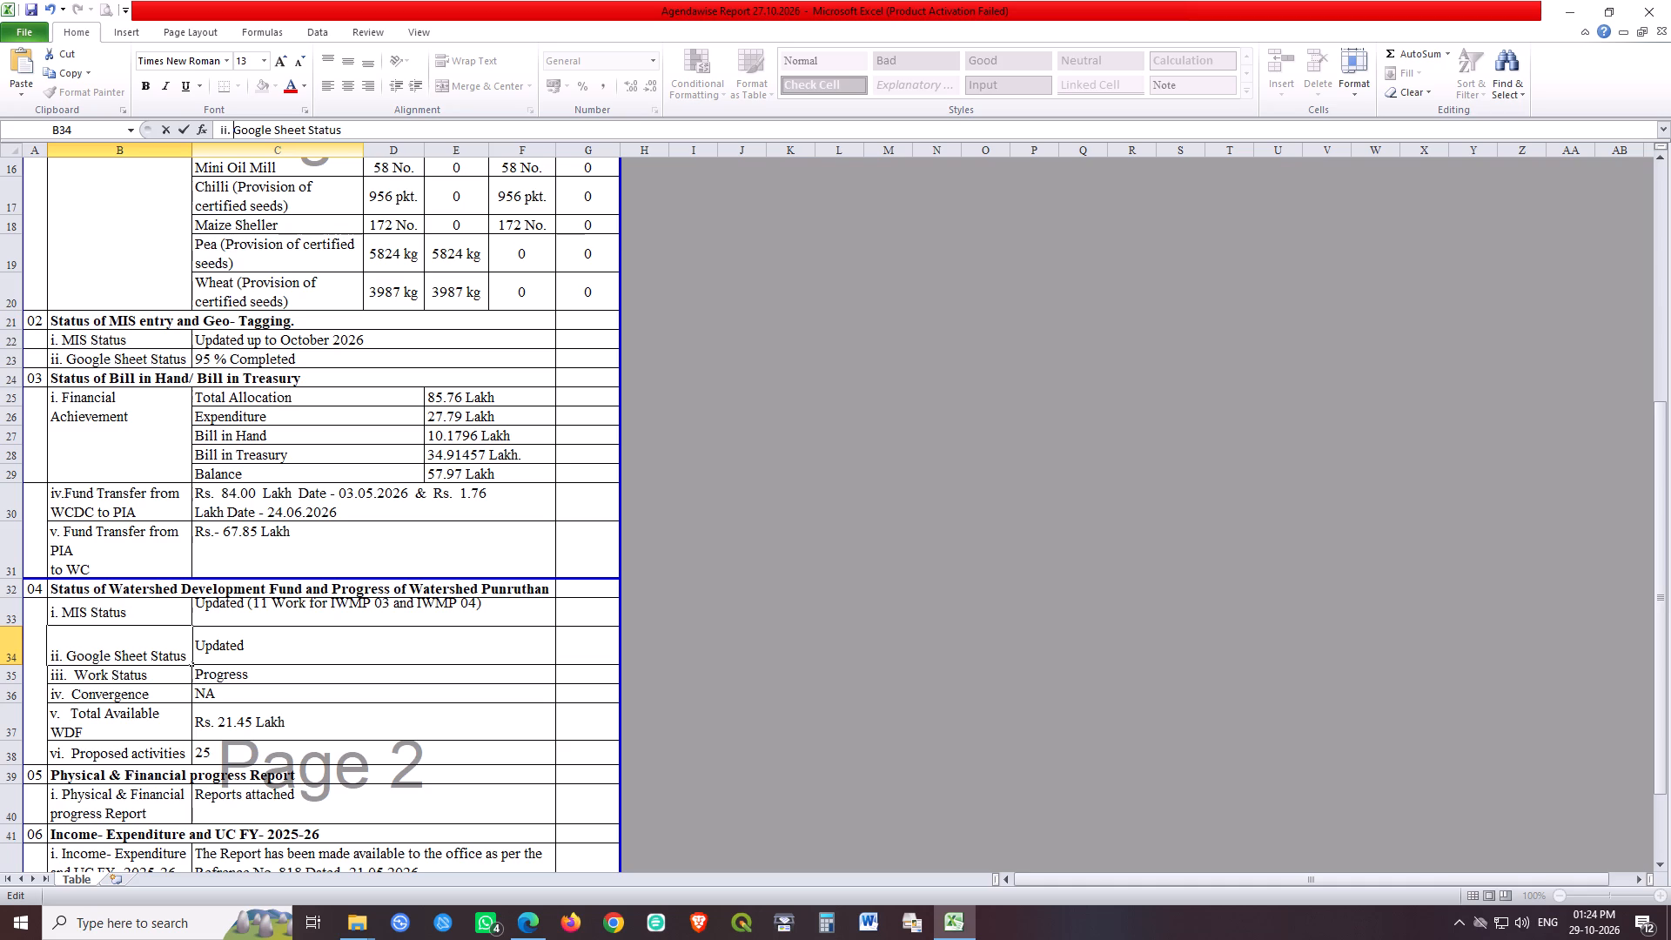
{"action": "left_click", "coordinate": [303, 614]}
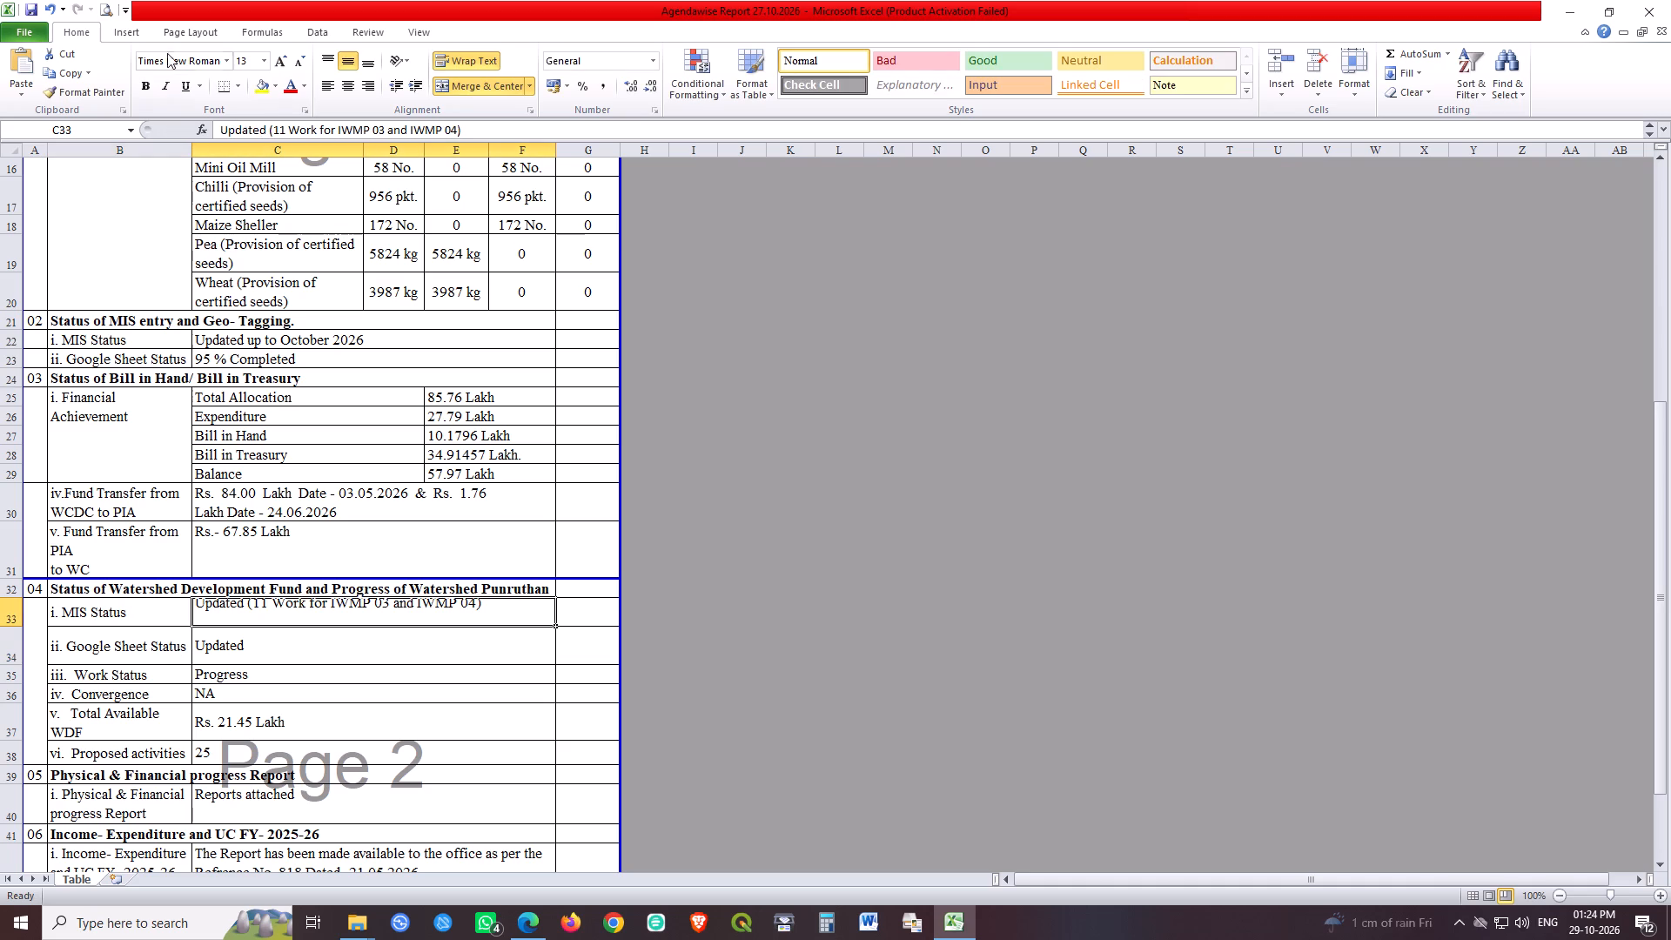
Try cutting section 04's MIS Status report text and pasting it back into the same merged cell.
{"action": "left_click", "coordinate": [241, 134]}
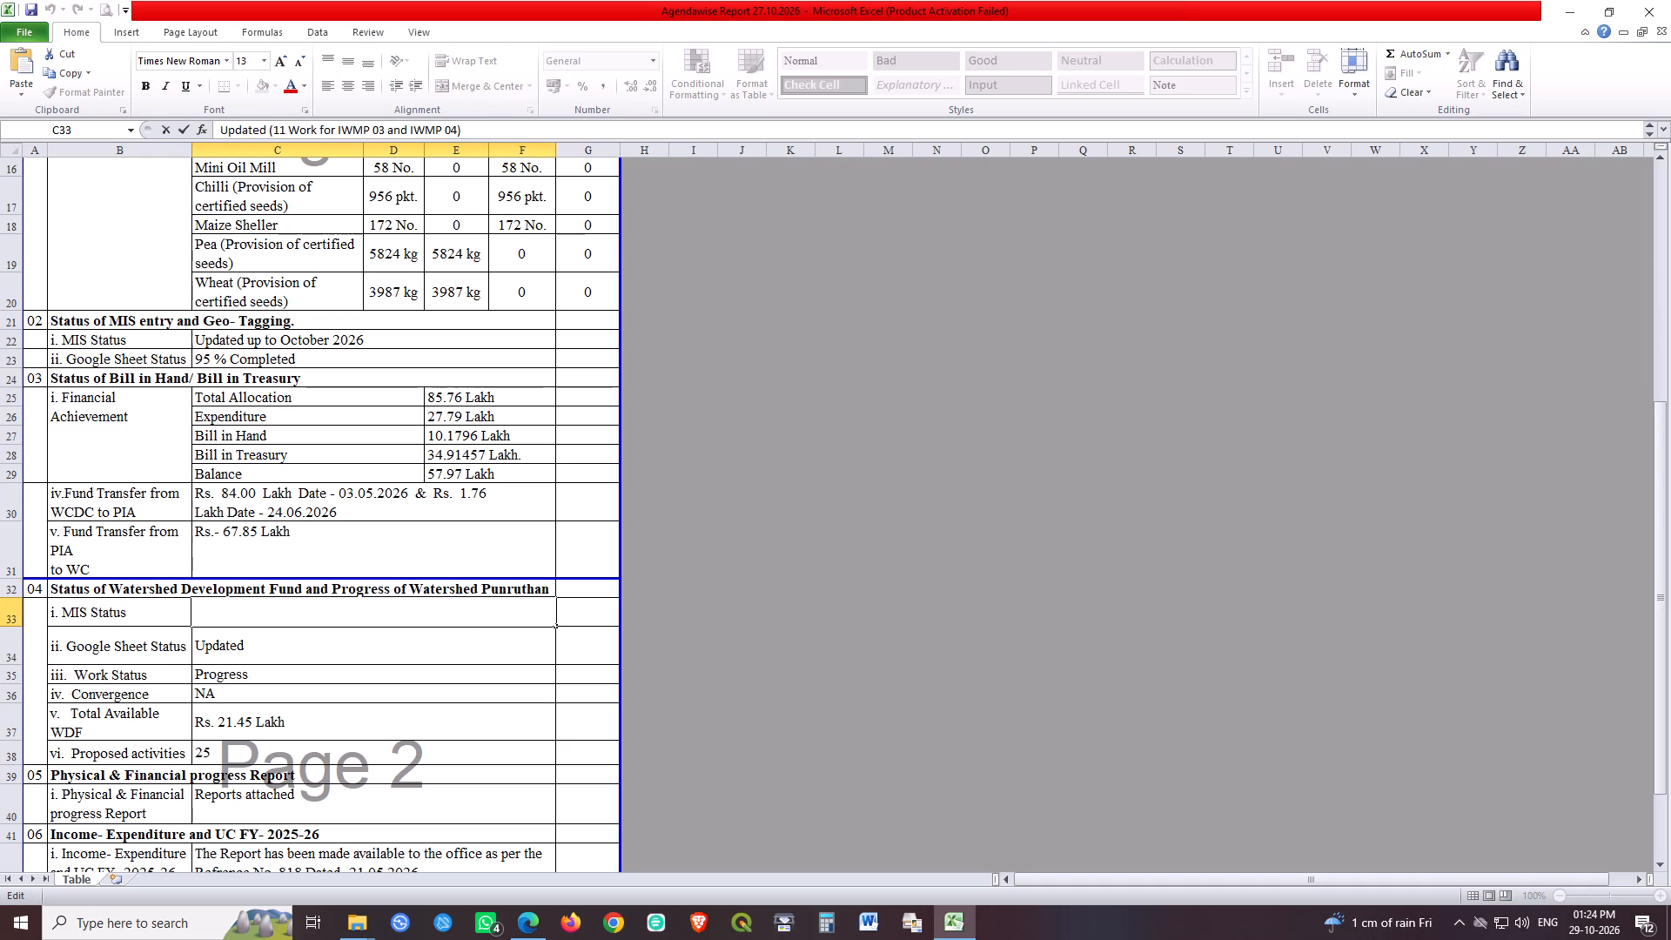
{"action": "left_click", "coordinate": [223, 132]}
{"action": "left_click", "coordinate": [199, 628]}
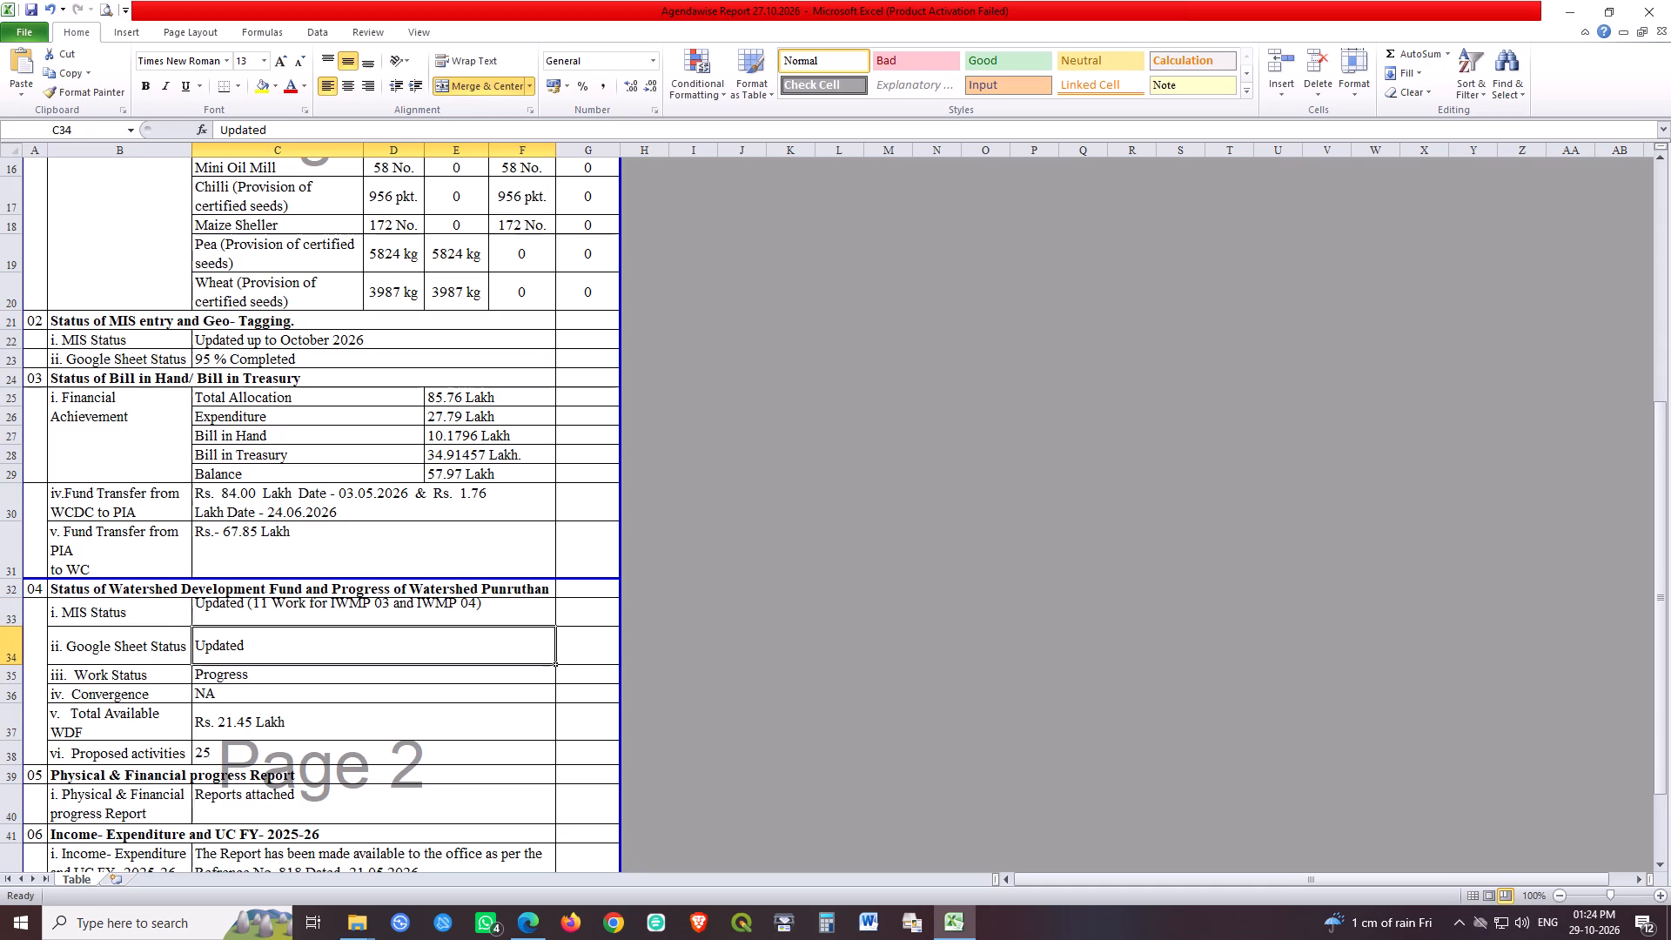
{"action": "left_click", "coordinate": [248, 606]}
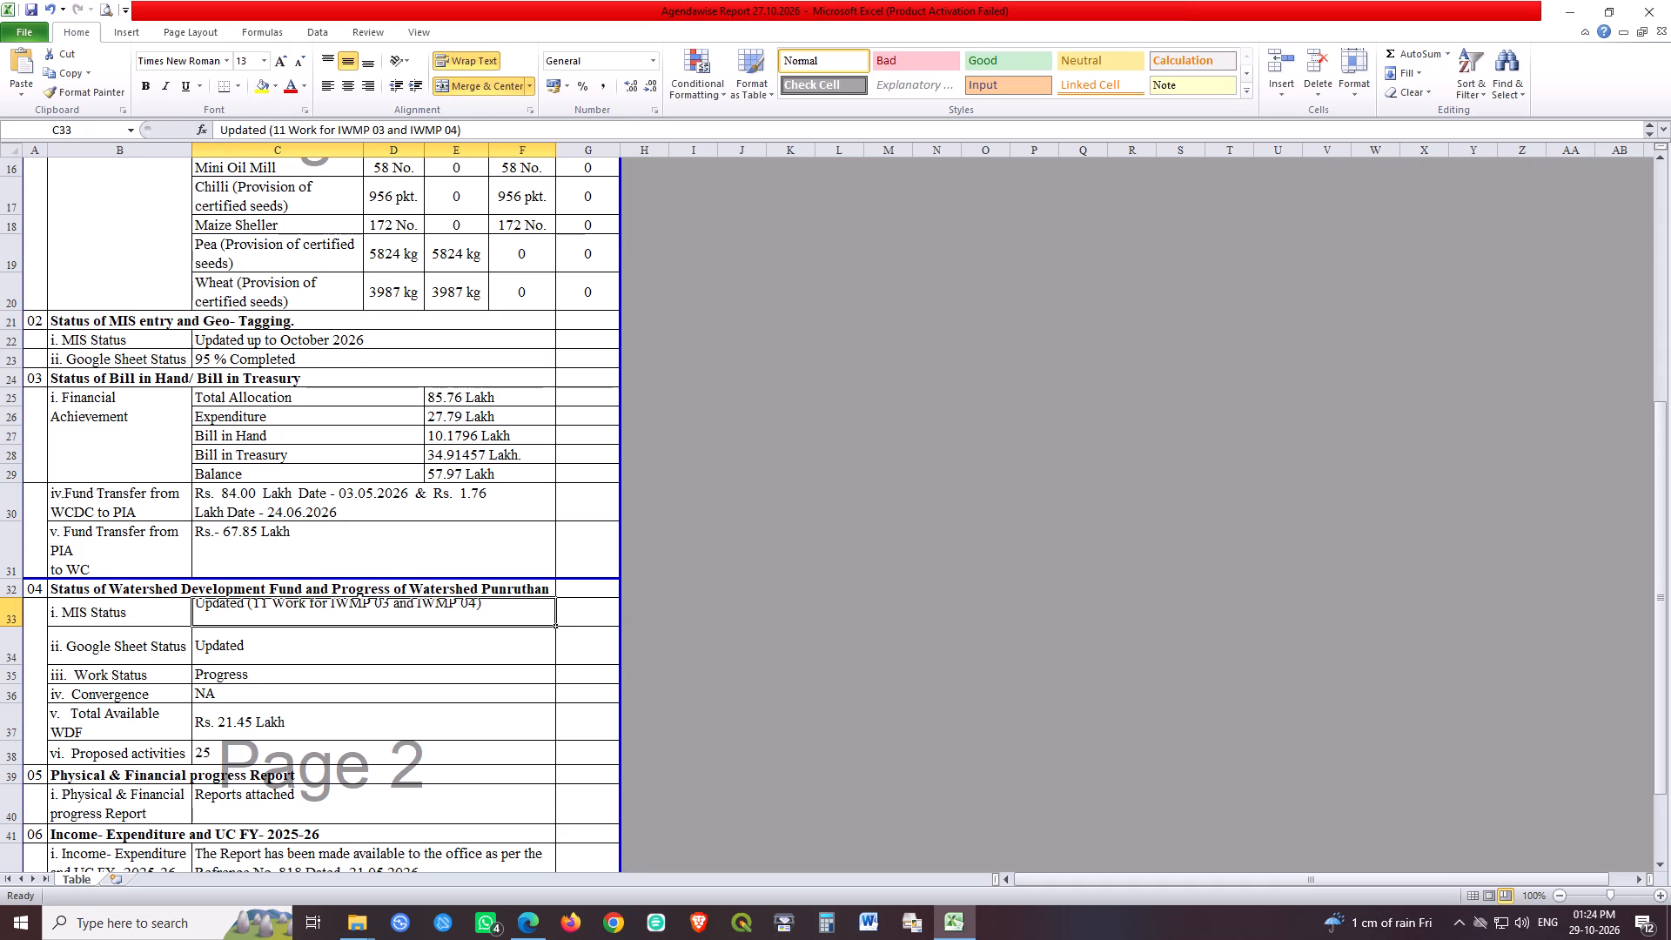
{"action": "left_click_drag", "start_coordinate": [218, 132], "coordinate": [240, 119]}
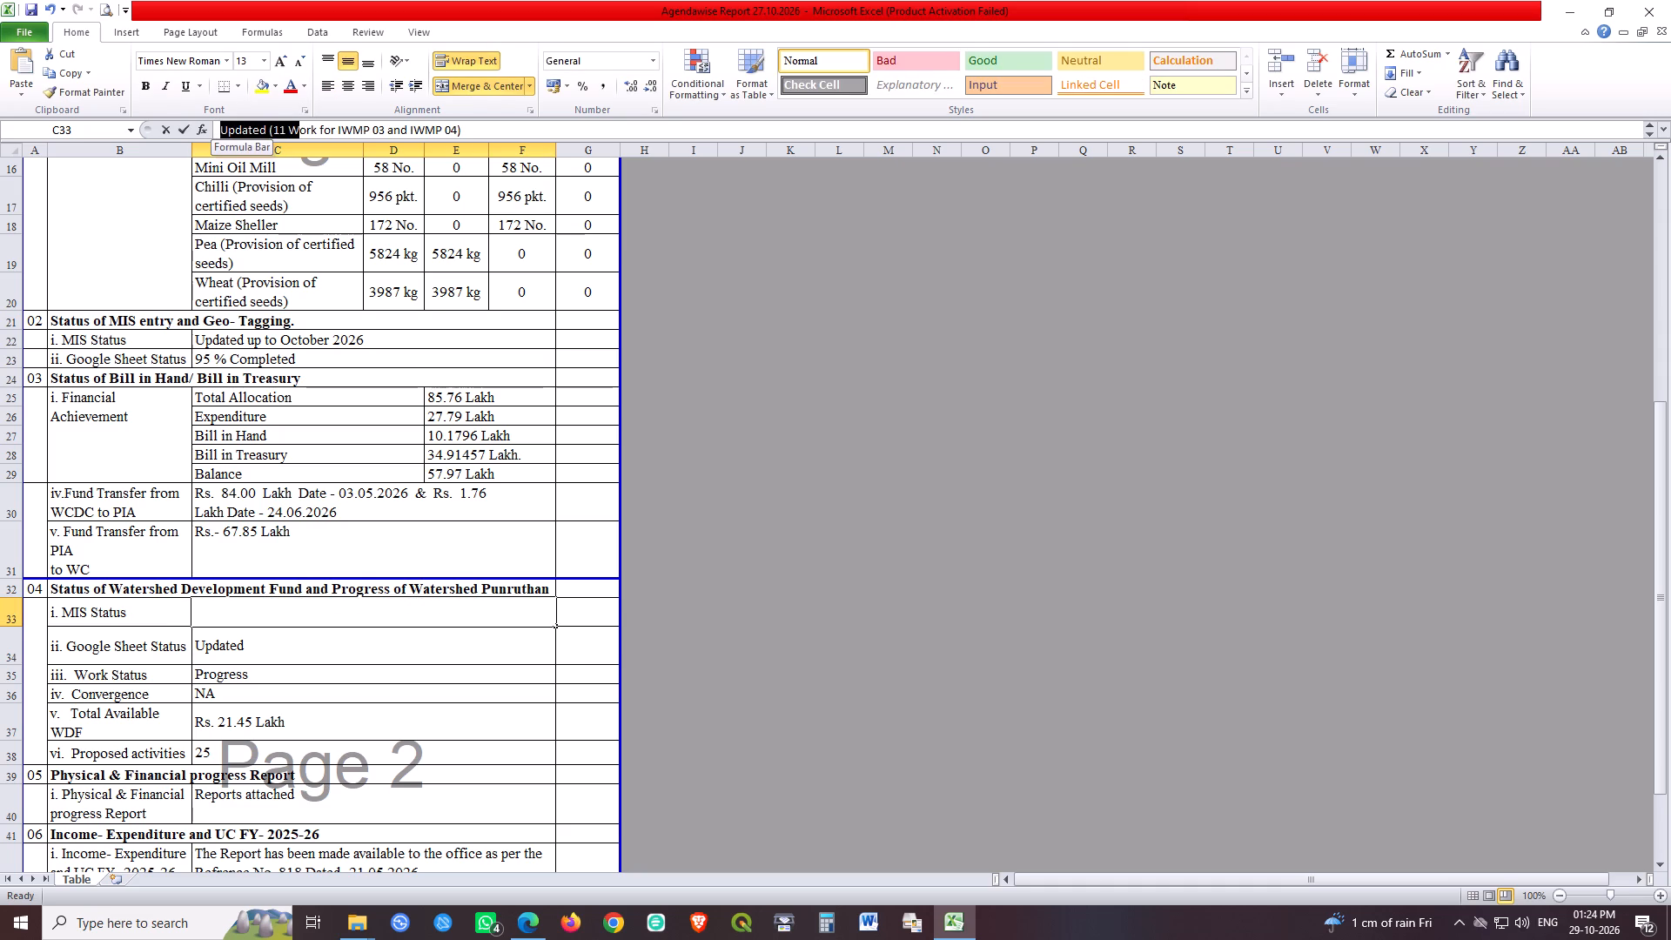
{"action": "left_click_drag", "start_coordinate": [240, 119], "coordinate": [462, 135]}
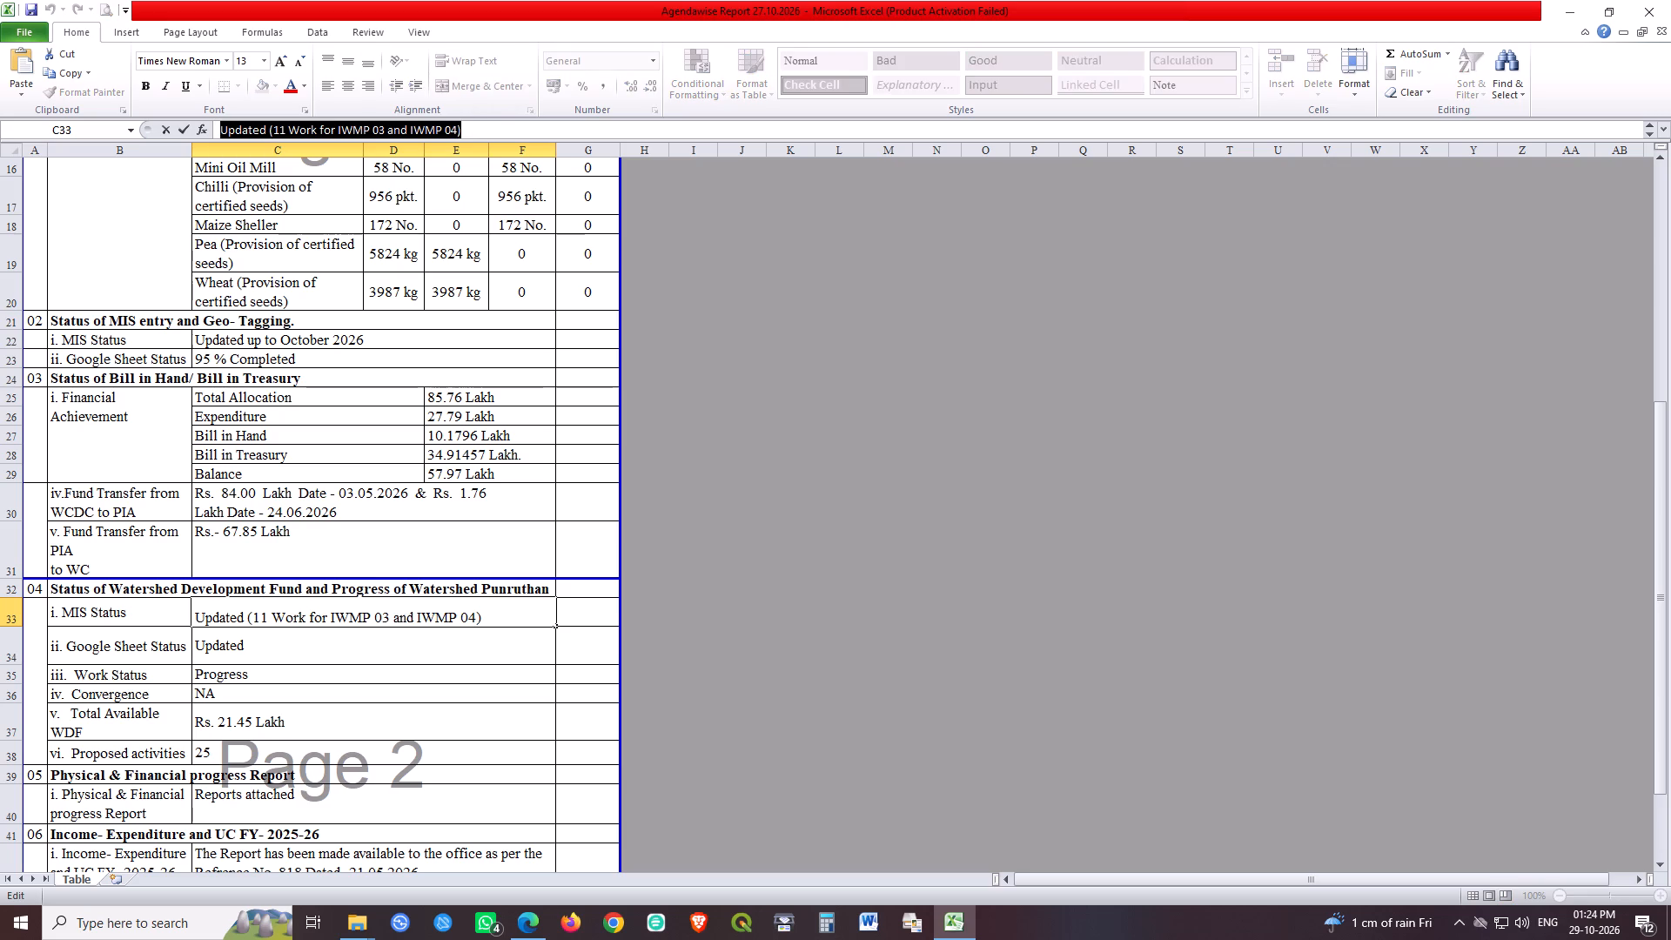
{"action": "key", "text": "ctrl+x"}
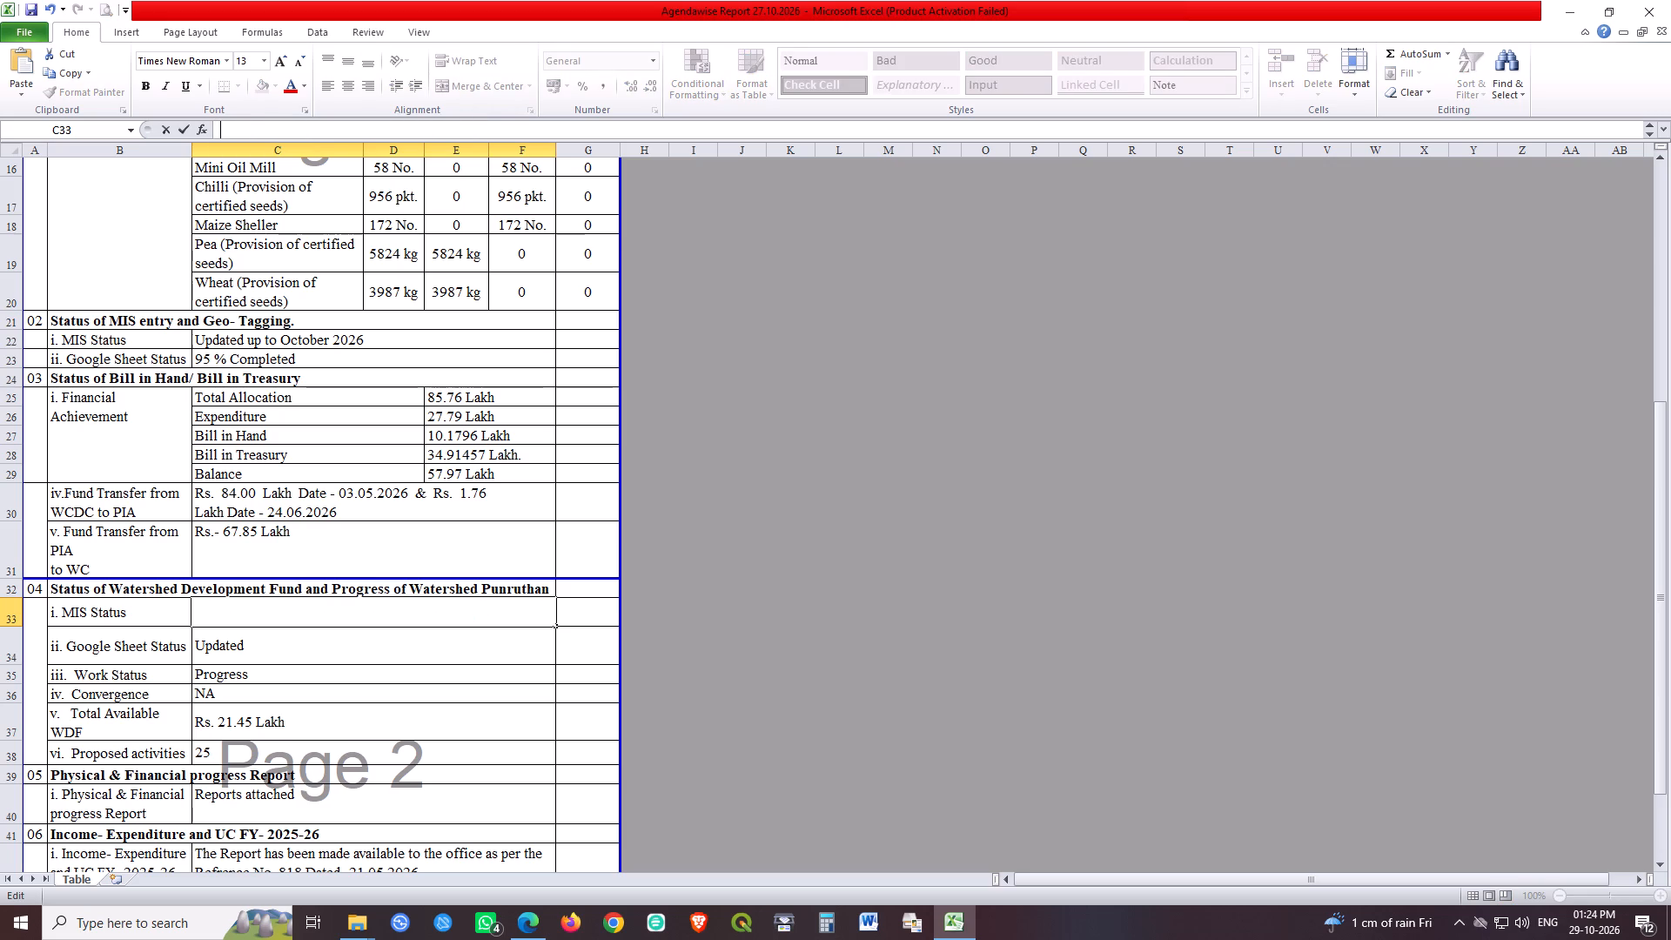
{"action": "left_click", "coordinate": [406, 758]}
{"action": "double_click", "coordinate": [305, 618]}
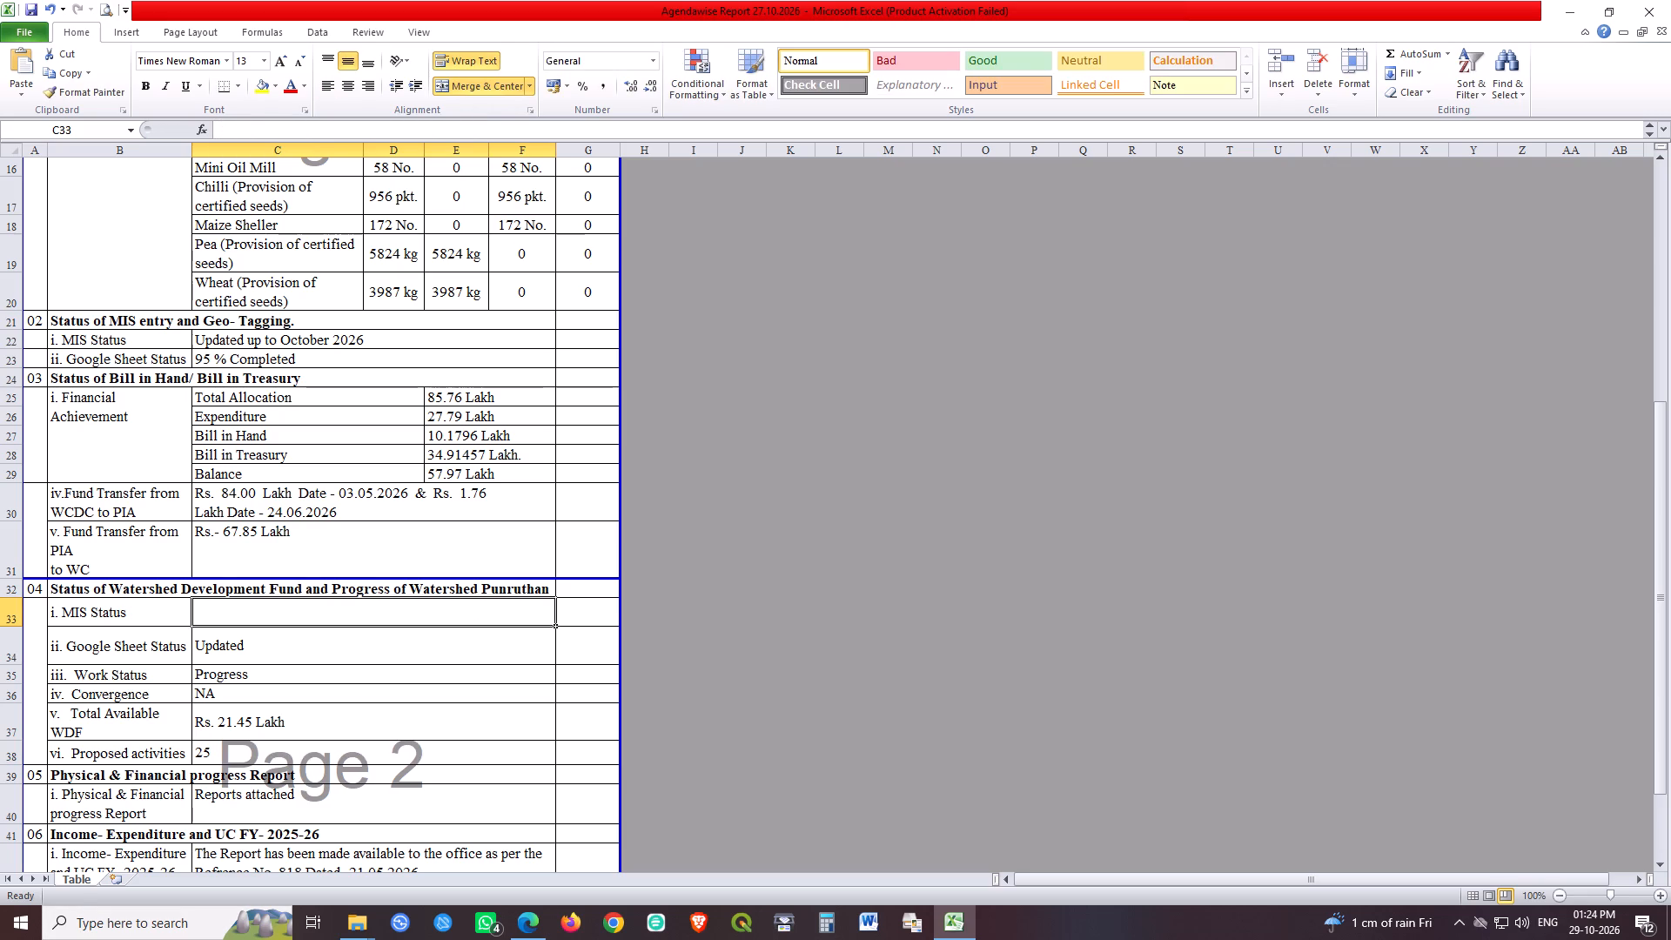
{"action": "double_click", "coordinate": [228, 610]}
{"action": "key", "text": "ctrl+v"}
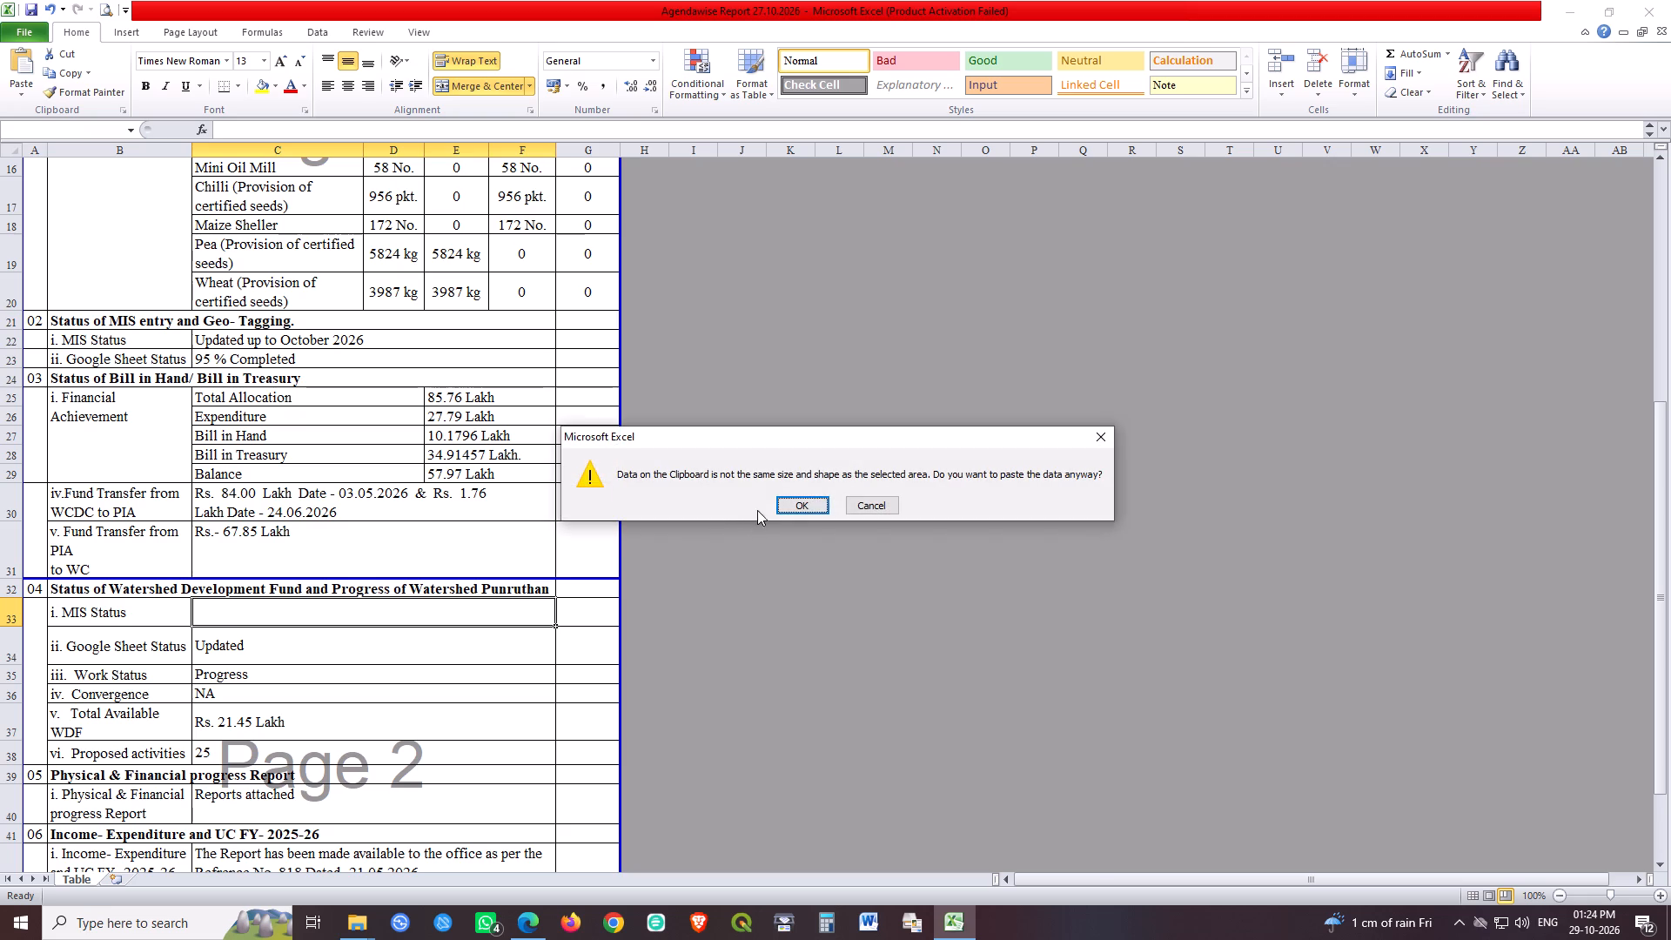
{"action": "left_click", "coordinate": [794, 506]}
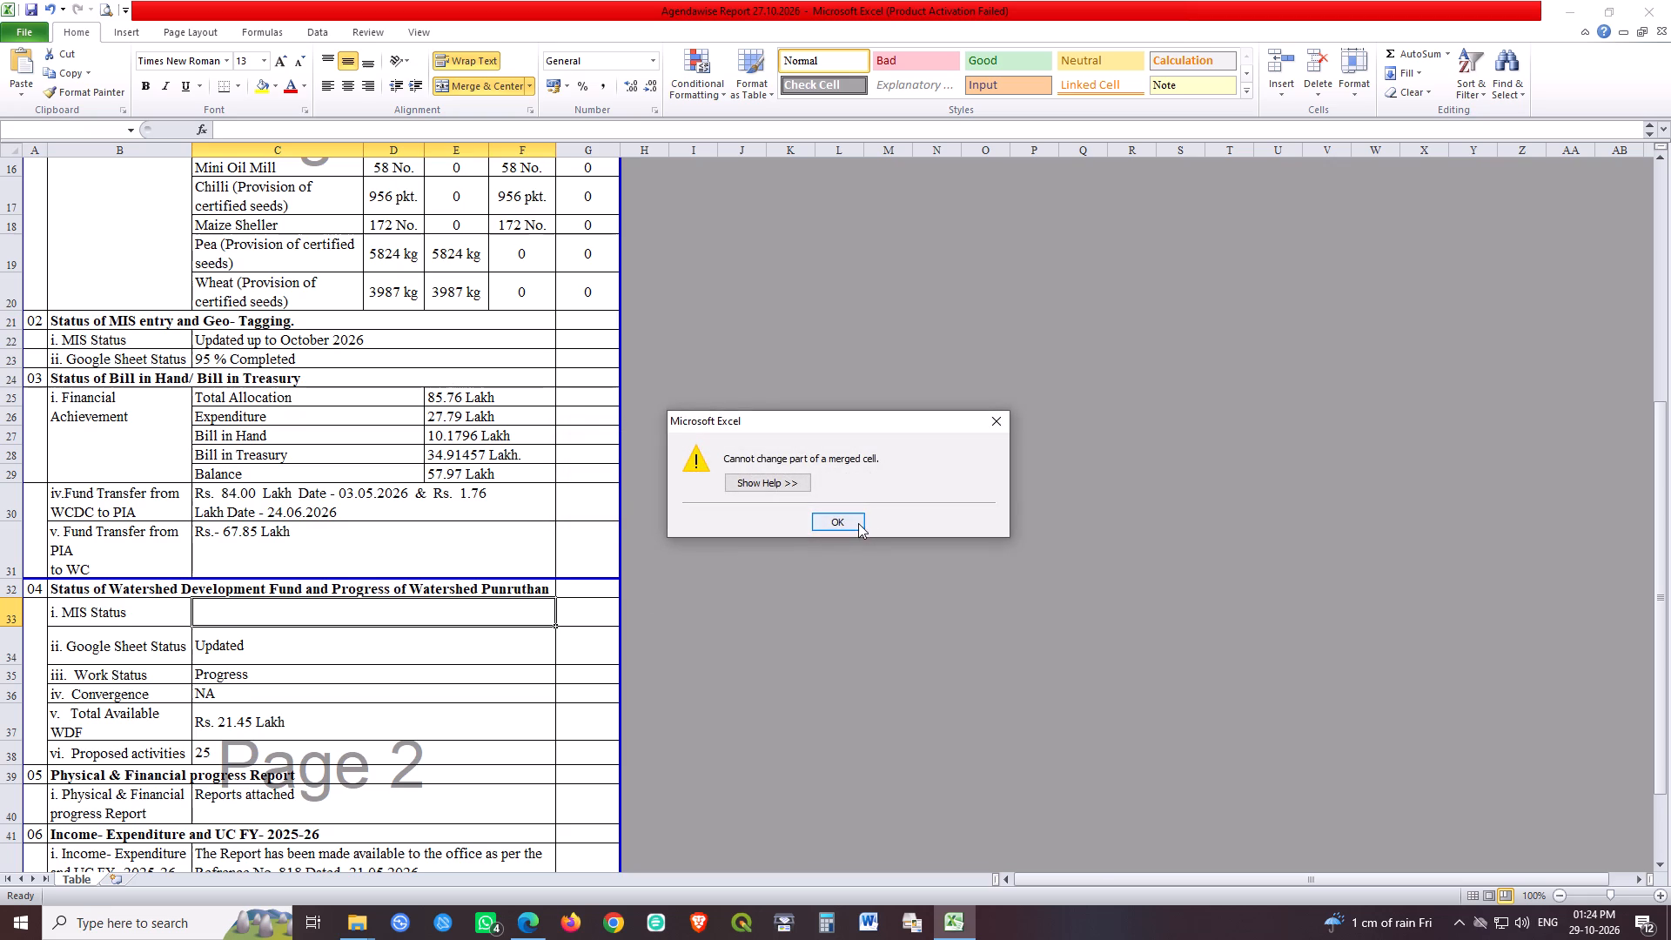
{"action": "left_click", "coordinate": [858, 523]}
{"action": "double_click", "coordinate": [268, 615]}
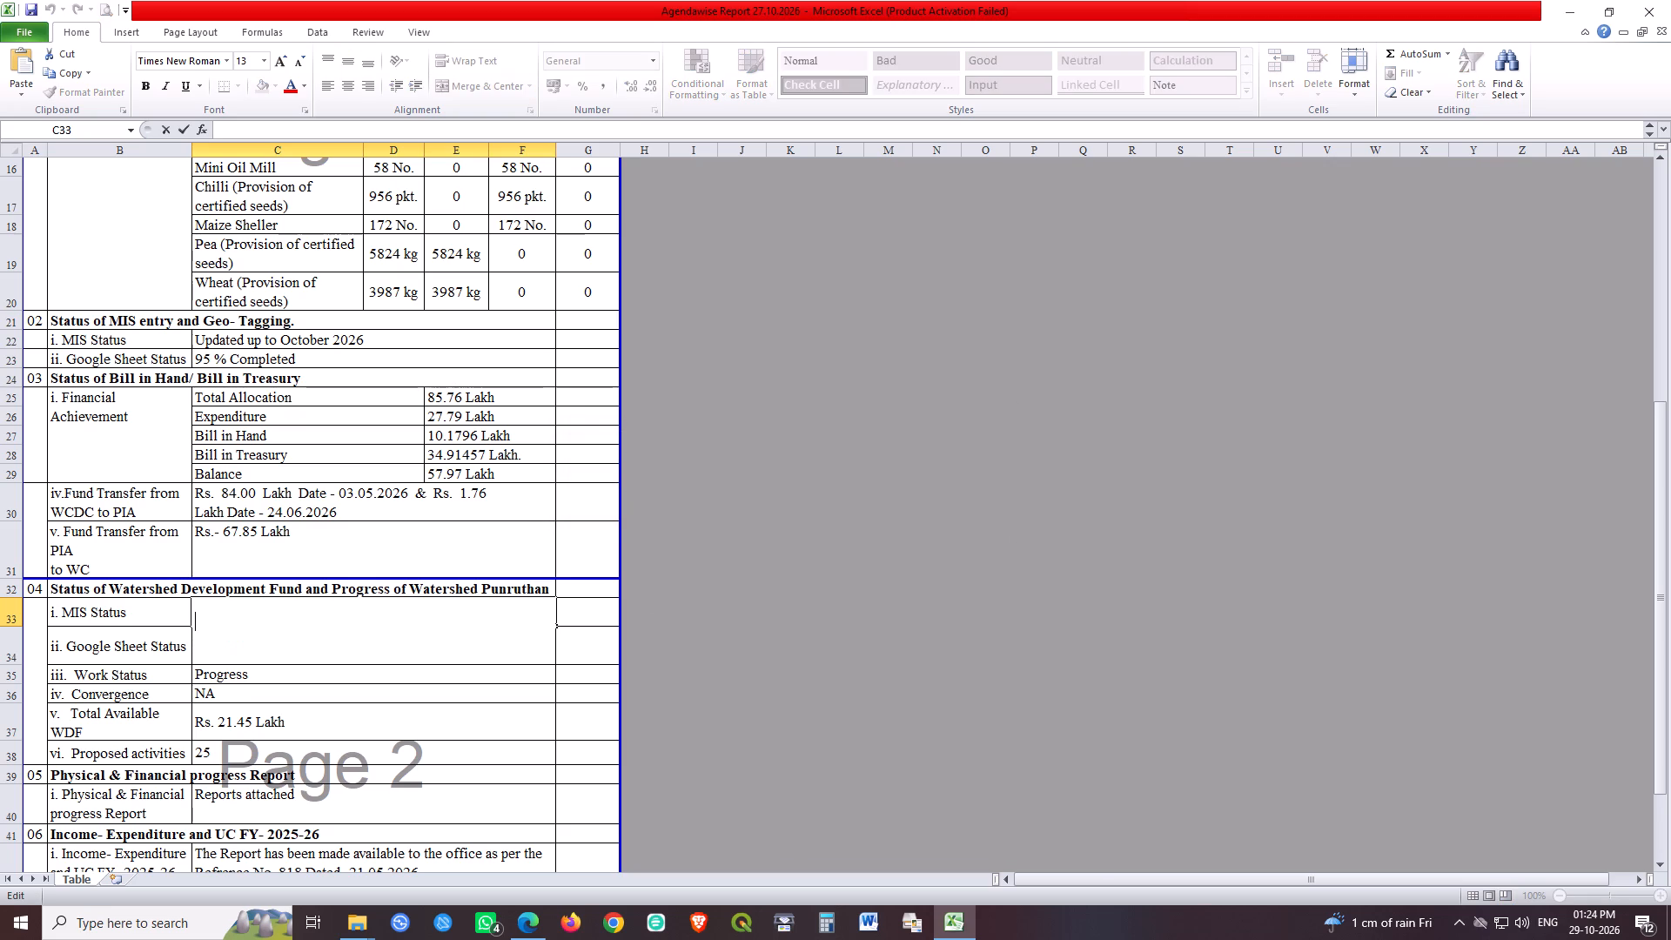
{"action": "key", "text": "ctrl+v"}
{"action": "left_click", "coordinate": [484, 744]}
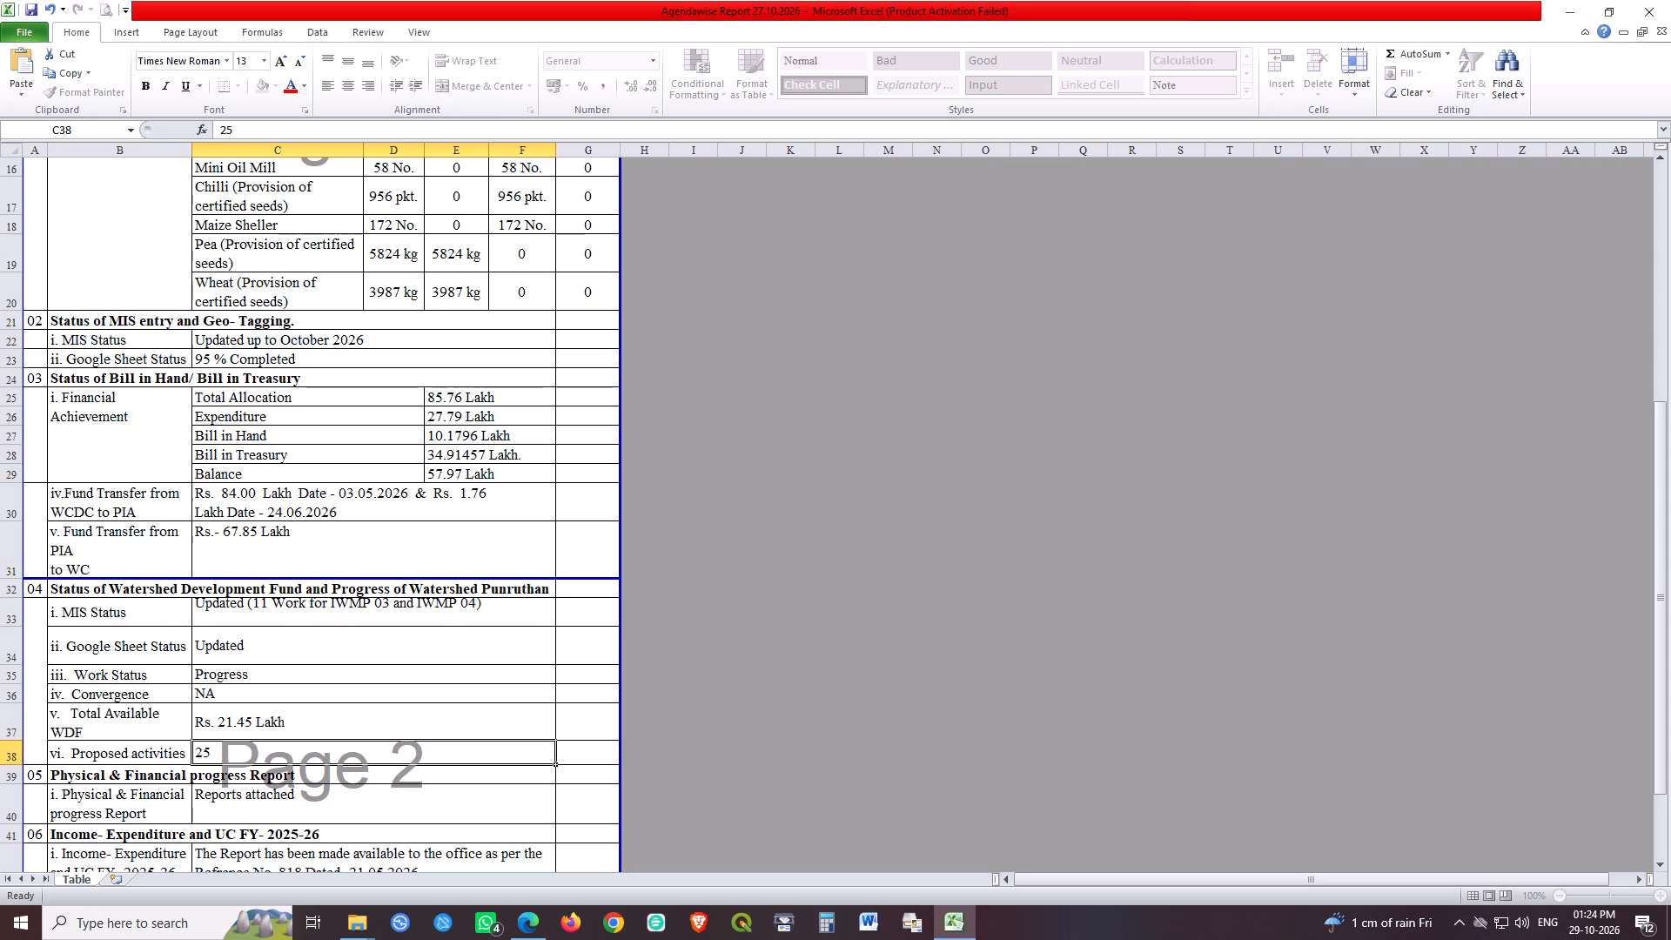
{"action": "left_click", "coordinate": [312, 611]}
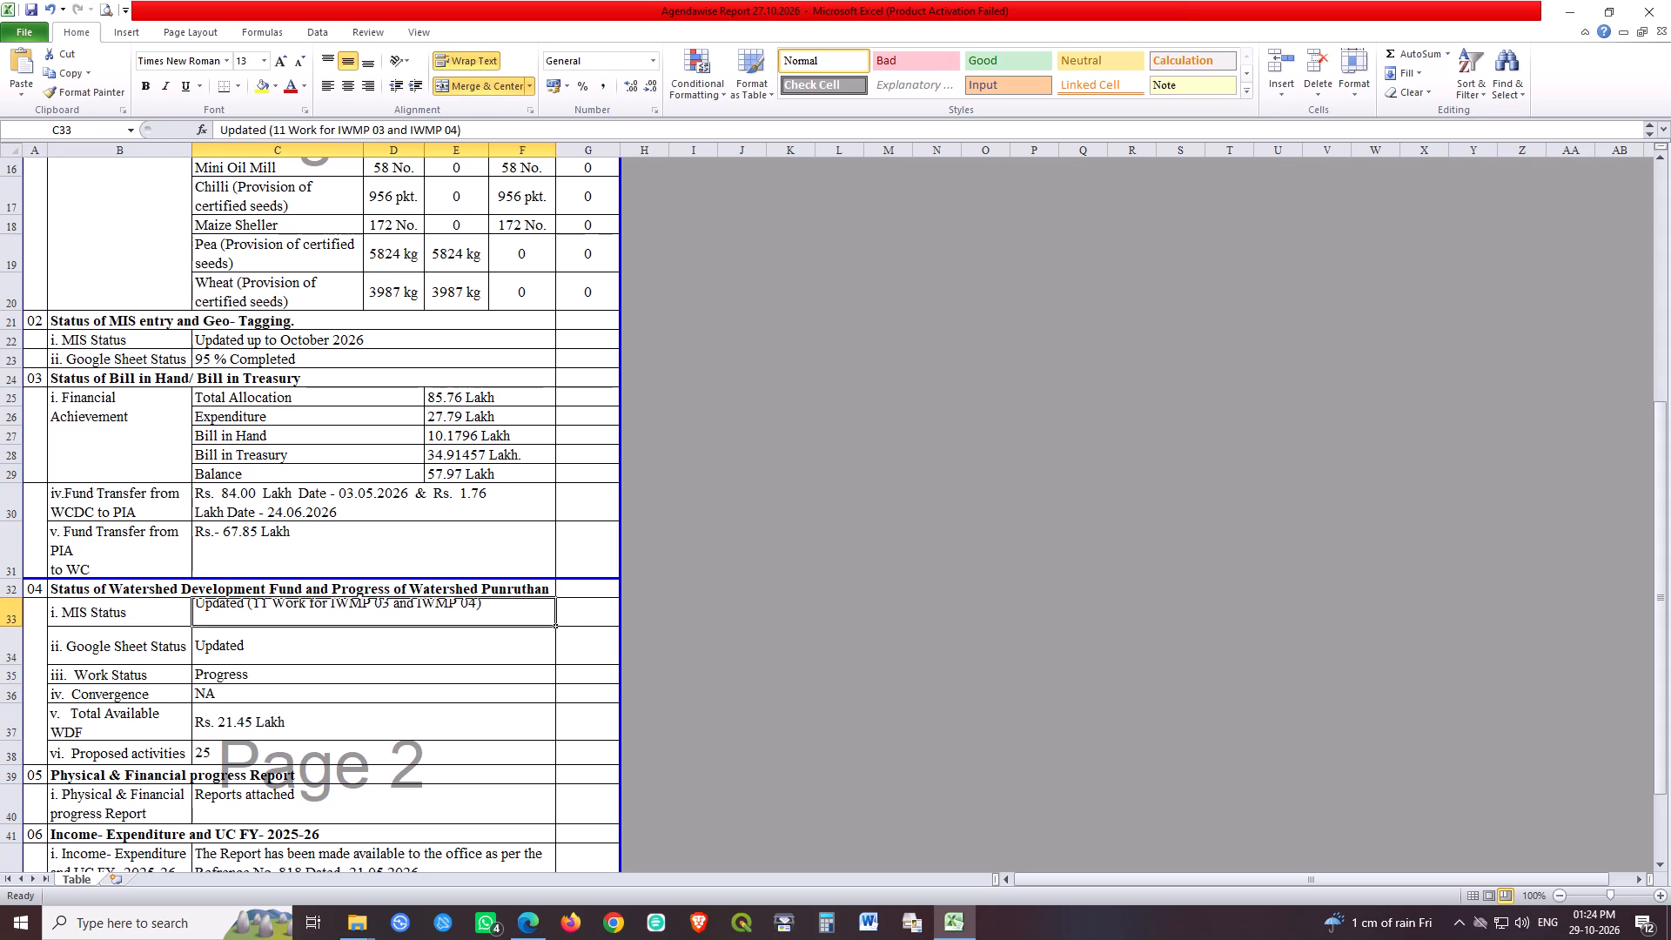
Shrink section 04's Google Sheet Status row to a height of 17.25 and slightly tighten the Proposed activities row.
{"action": "left_click_drag", "start_coordinate": [15, 664], "coordinate": [17, 649]}
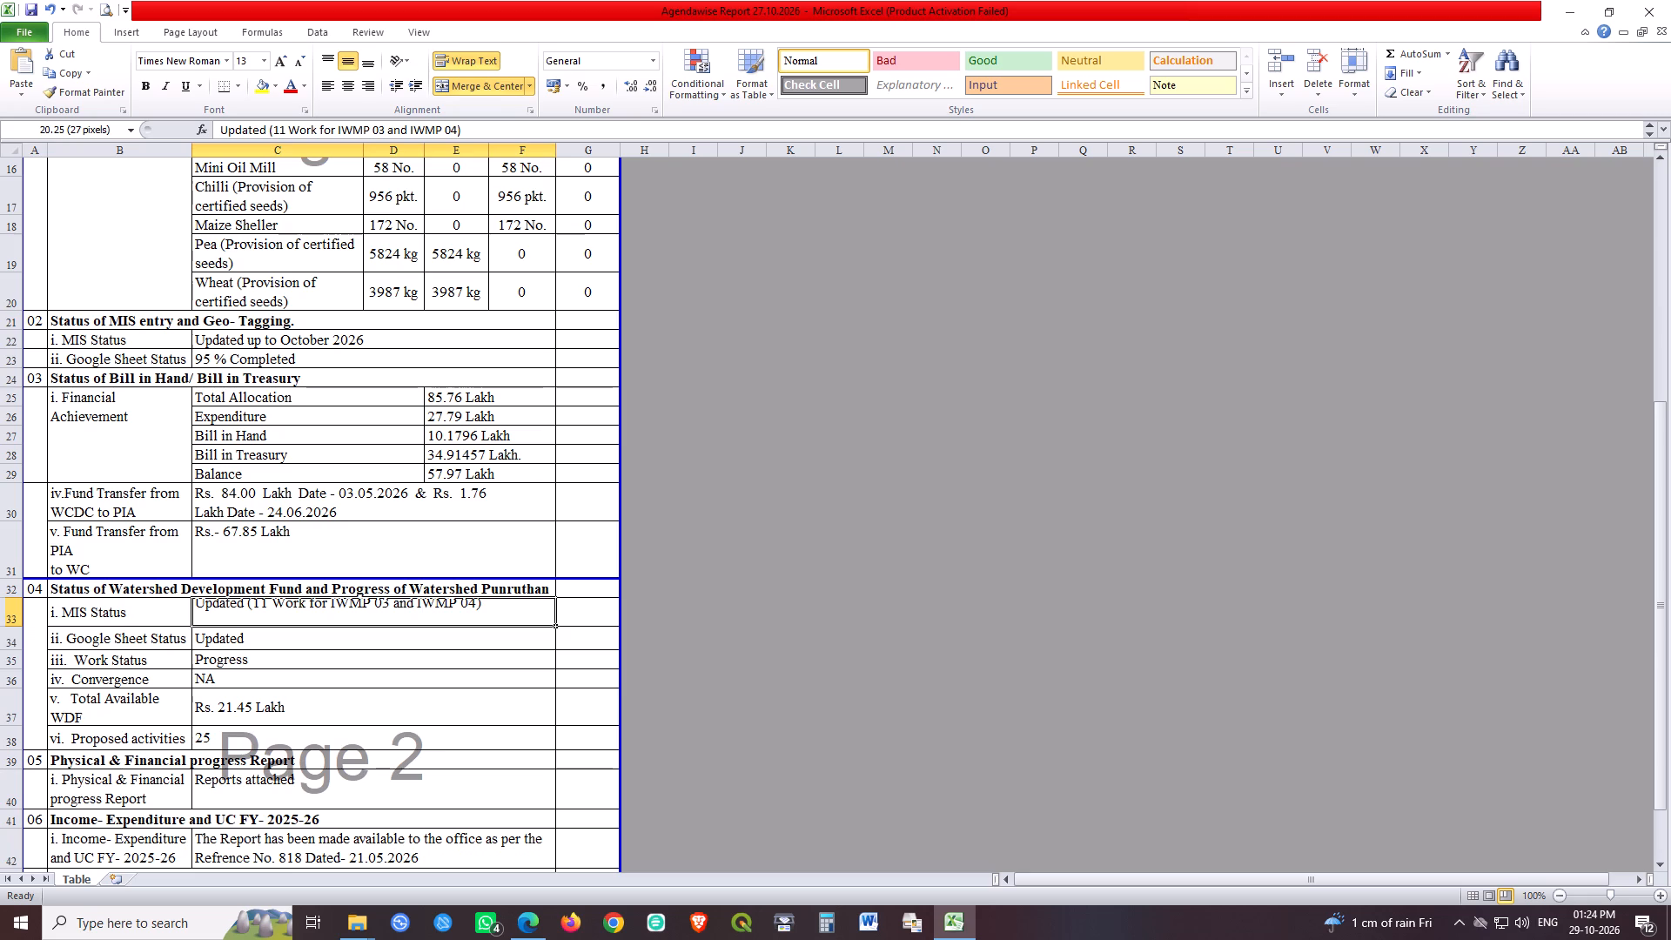
{"action": "left_click", "coordinate": [3, 650]}
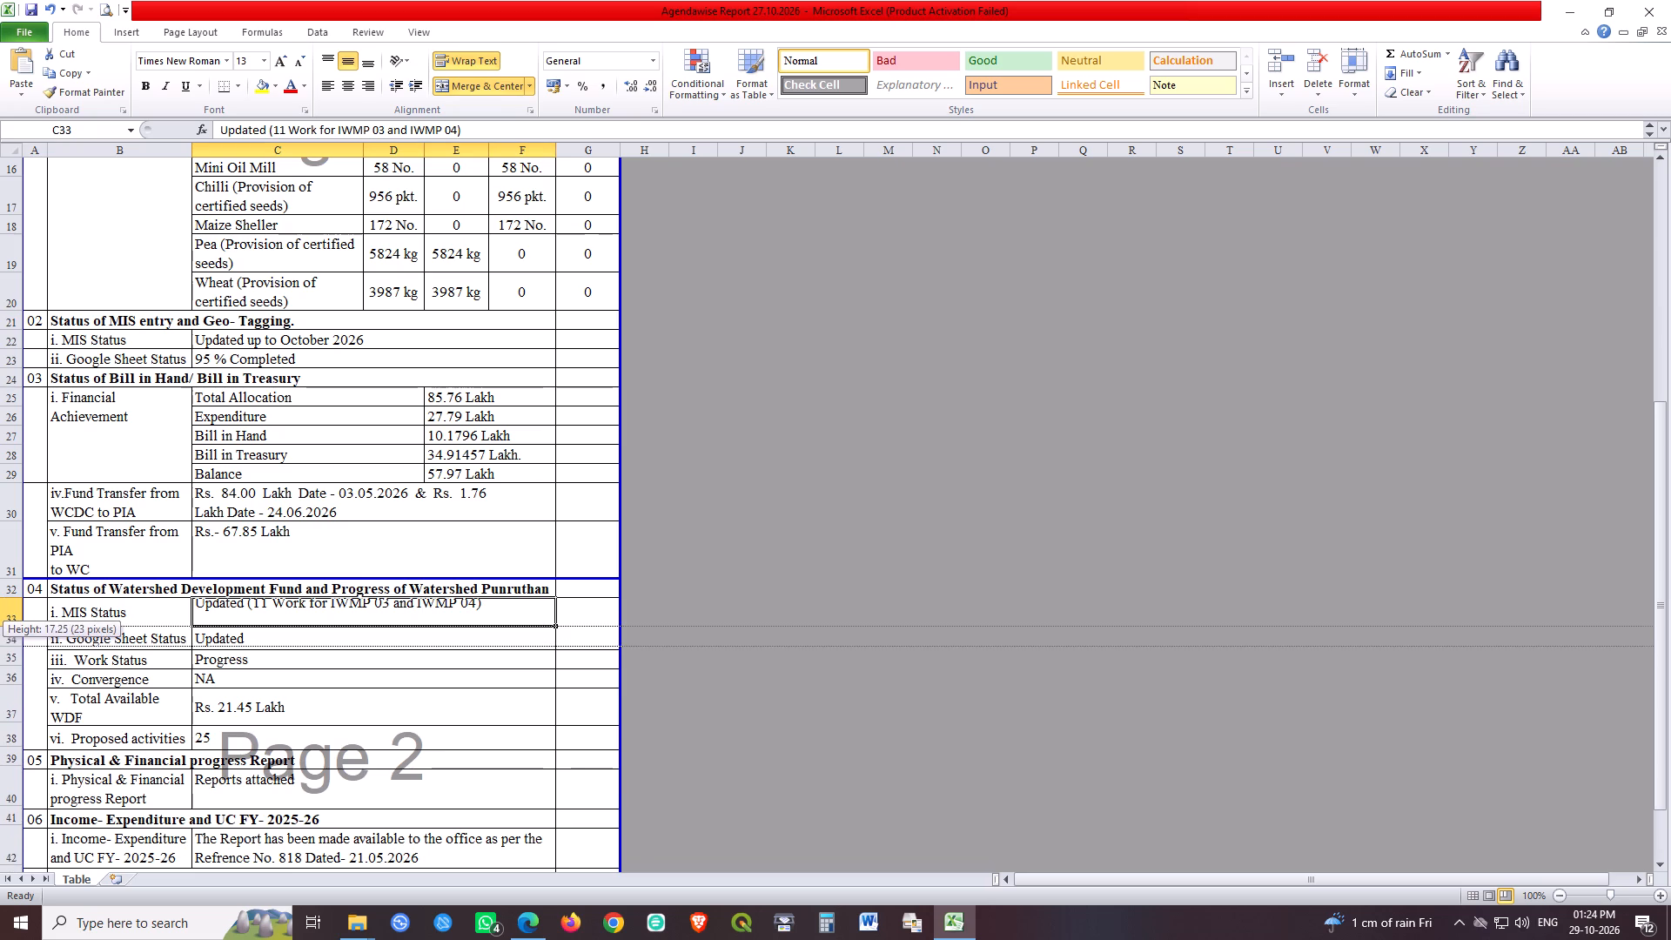
{"action": "left_click", "coordinate": [1114, 649]}
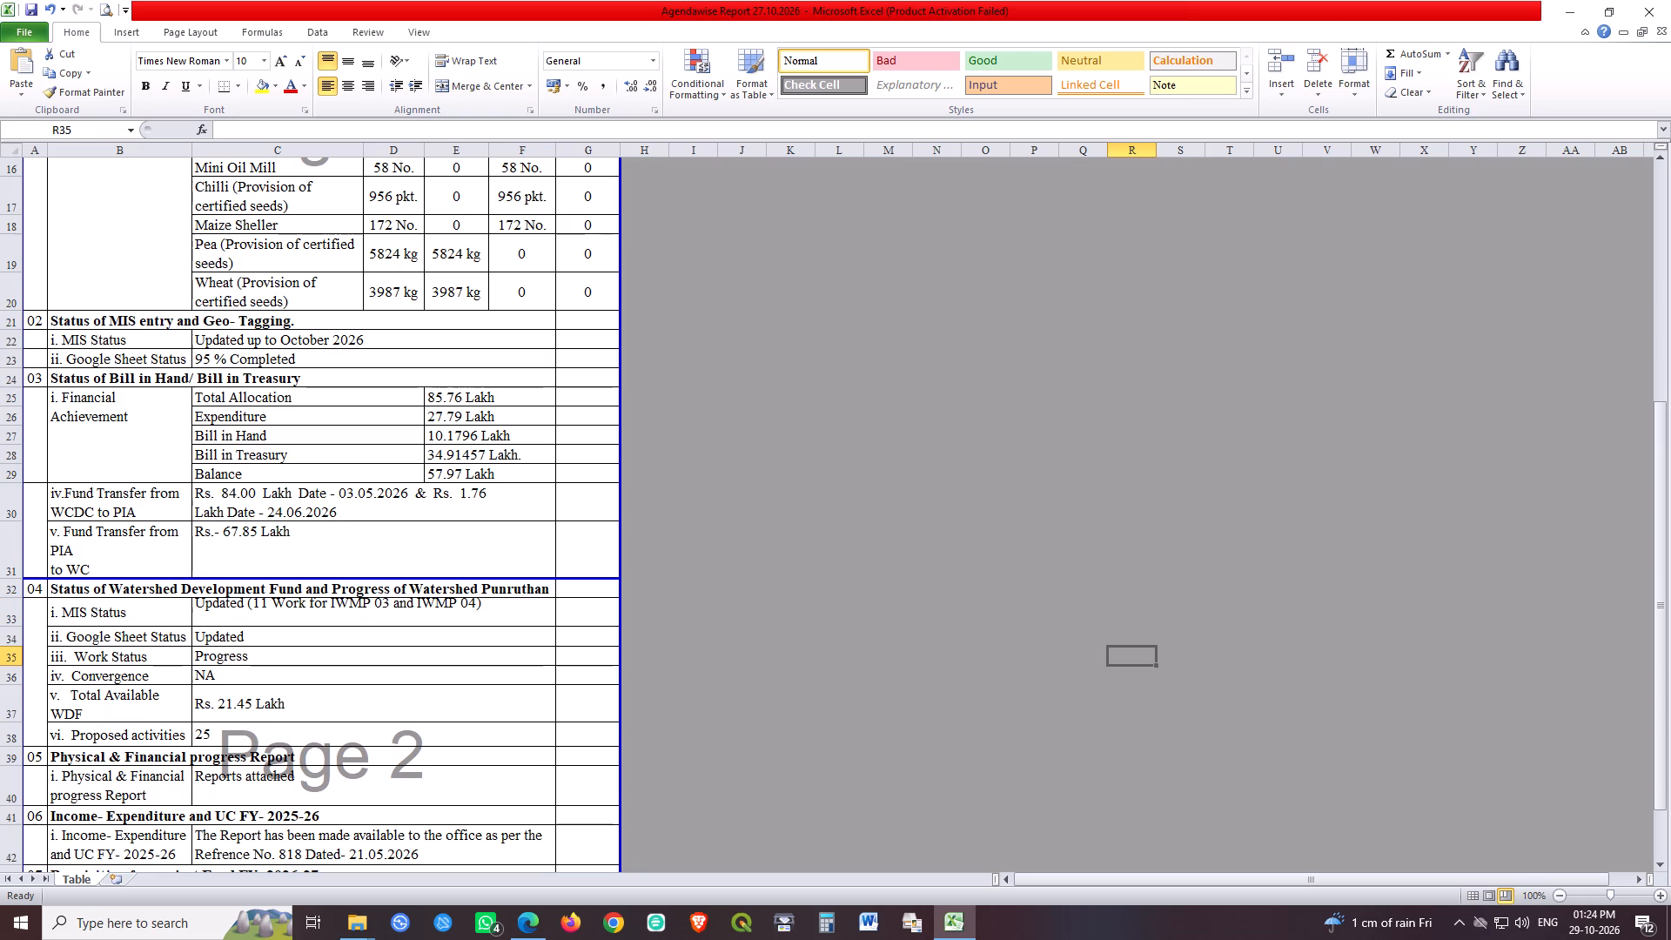
{"action": "left_click", "coordinate": [8, 744]}
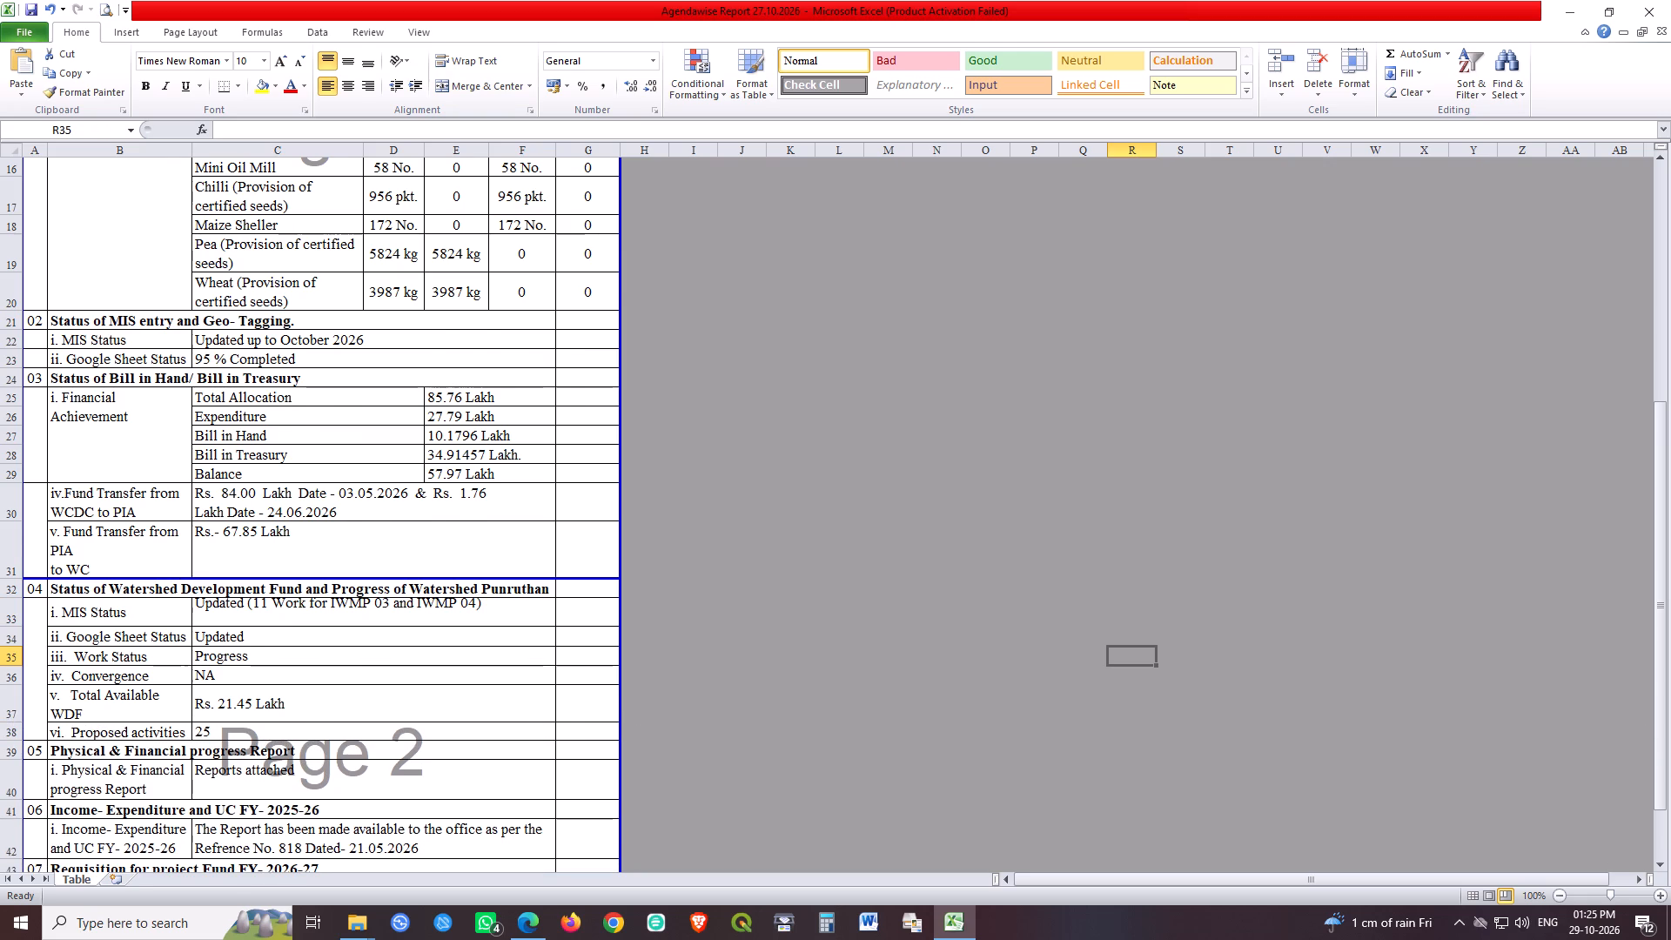
Check the layout of both report pages in print preview, and look over the table again in the page break view.
{"action": "scroll", "coordinate": [264, 670], "scroll_direction": "down", "scroll_amount": 1}
{"action": "scroll", "coordinate": [264, 670], "scroll_direction": "up", "scroll_amount": 3}
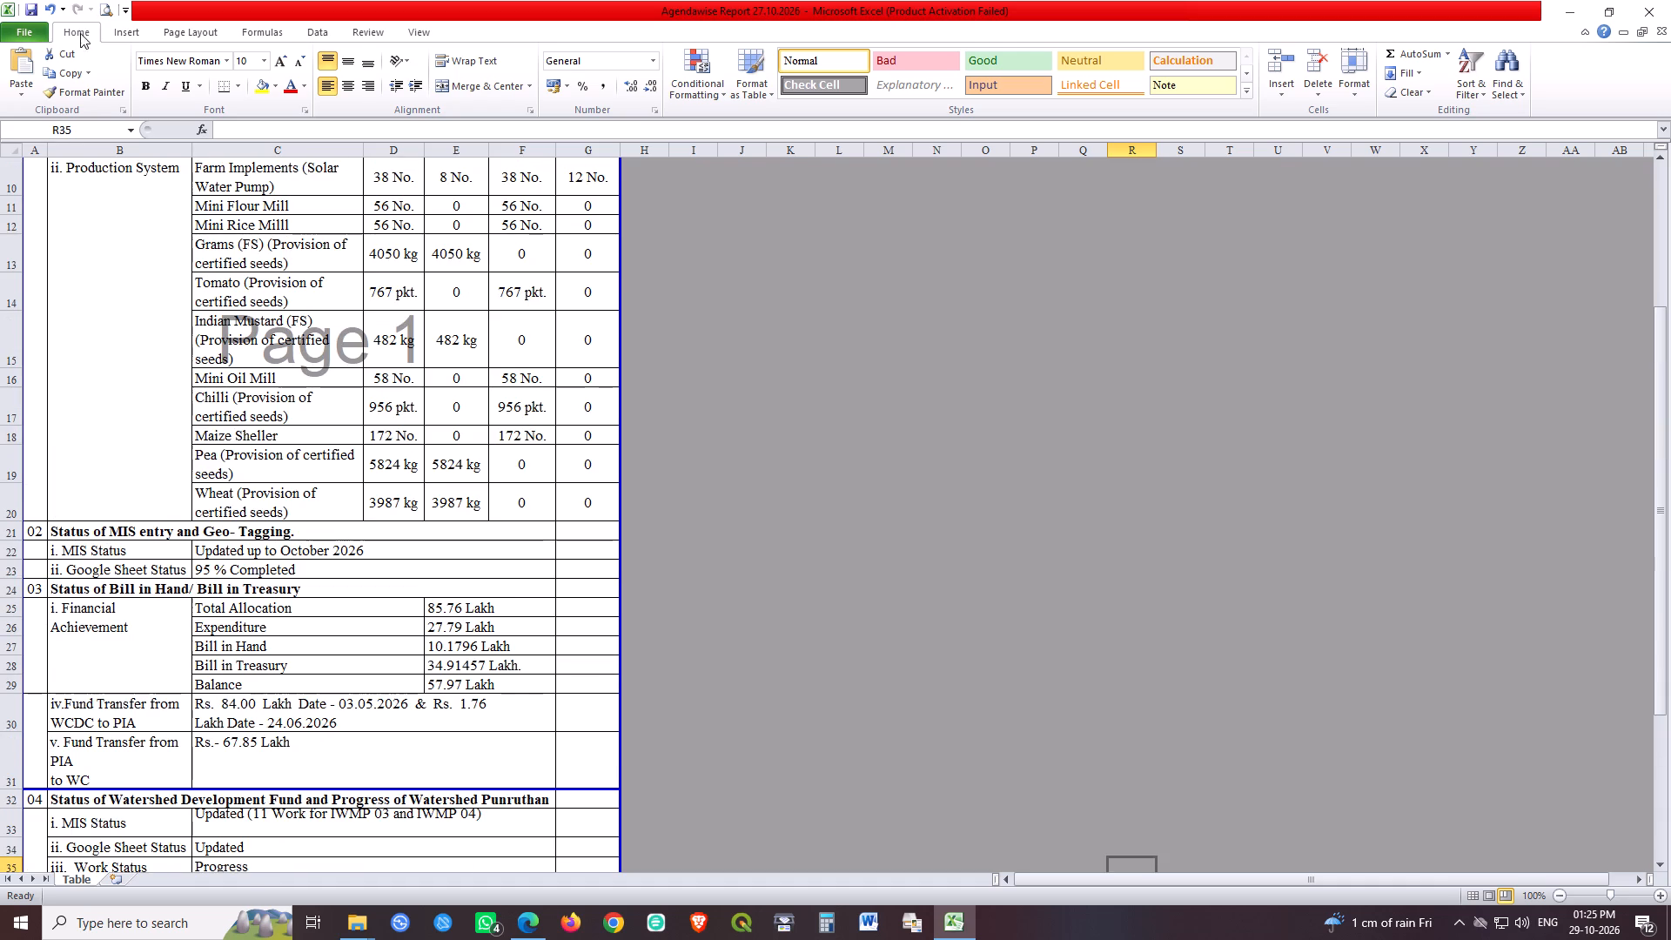
{"action": "left_click", "coordinate": [109, 9]}
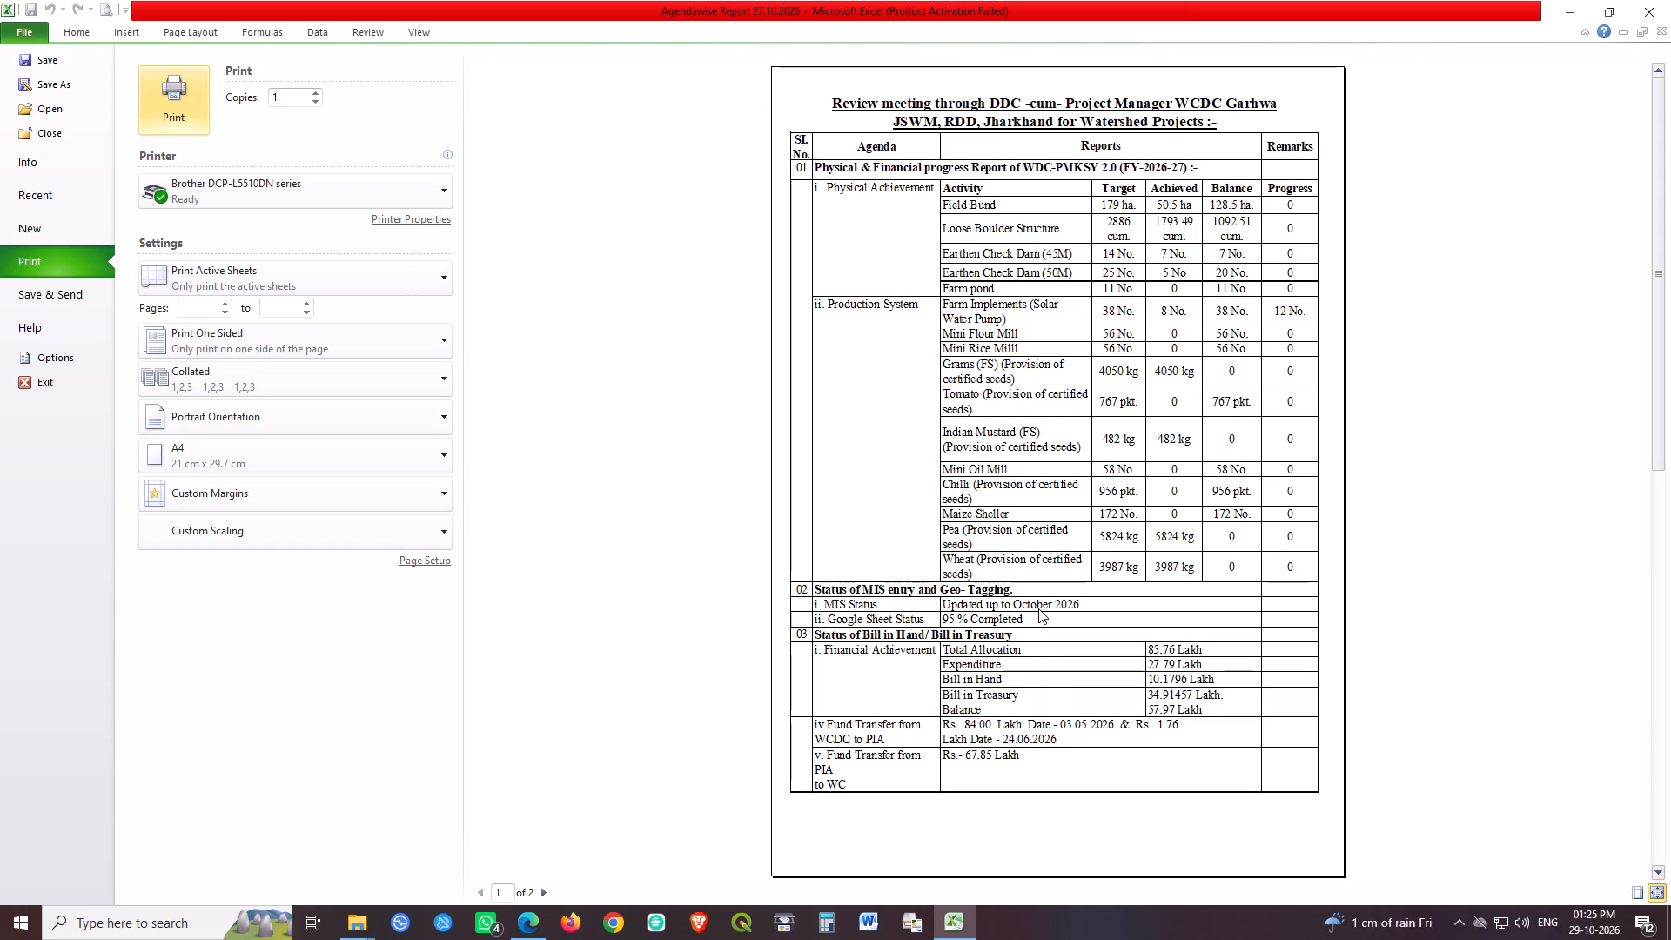
{"action": "scroll", "coordinate": [1038, 608], "scroll_direction": "down", "scroll_amount": 2}
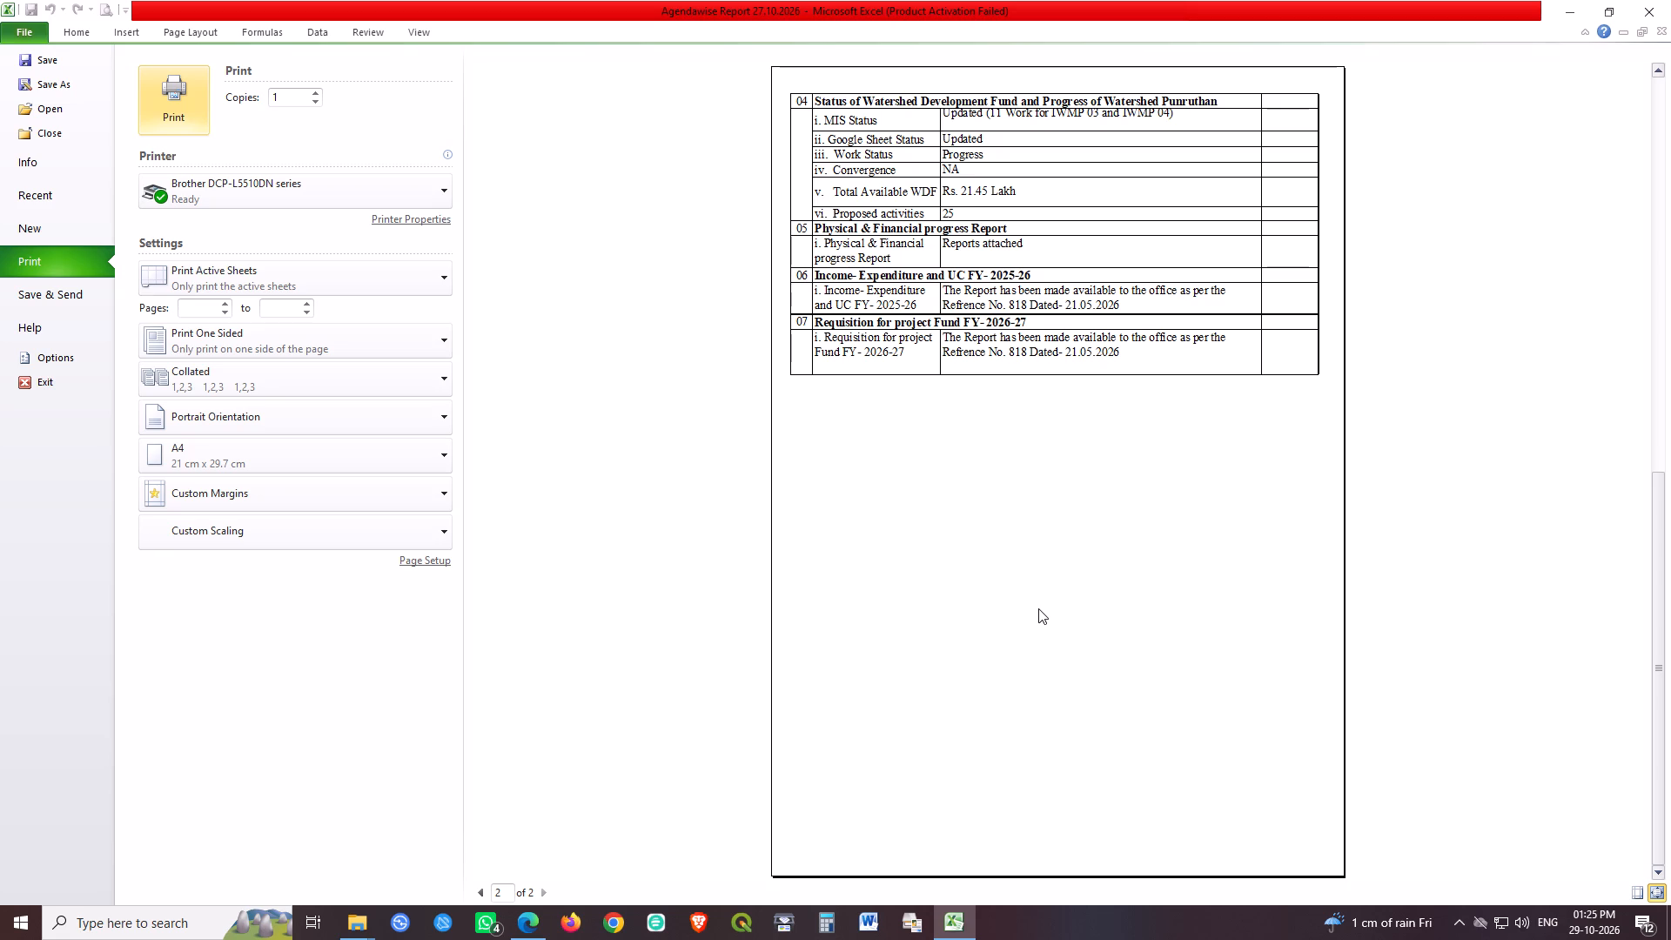
{"action": "left_click", "coordinate": [415, 32]}
{"action": "scroll", "coordinate": [505, 416], "scroll_direction": "down", "scroll_amount": 3}
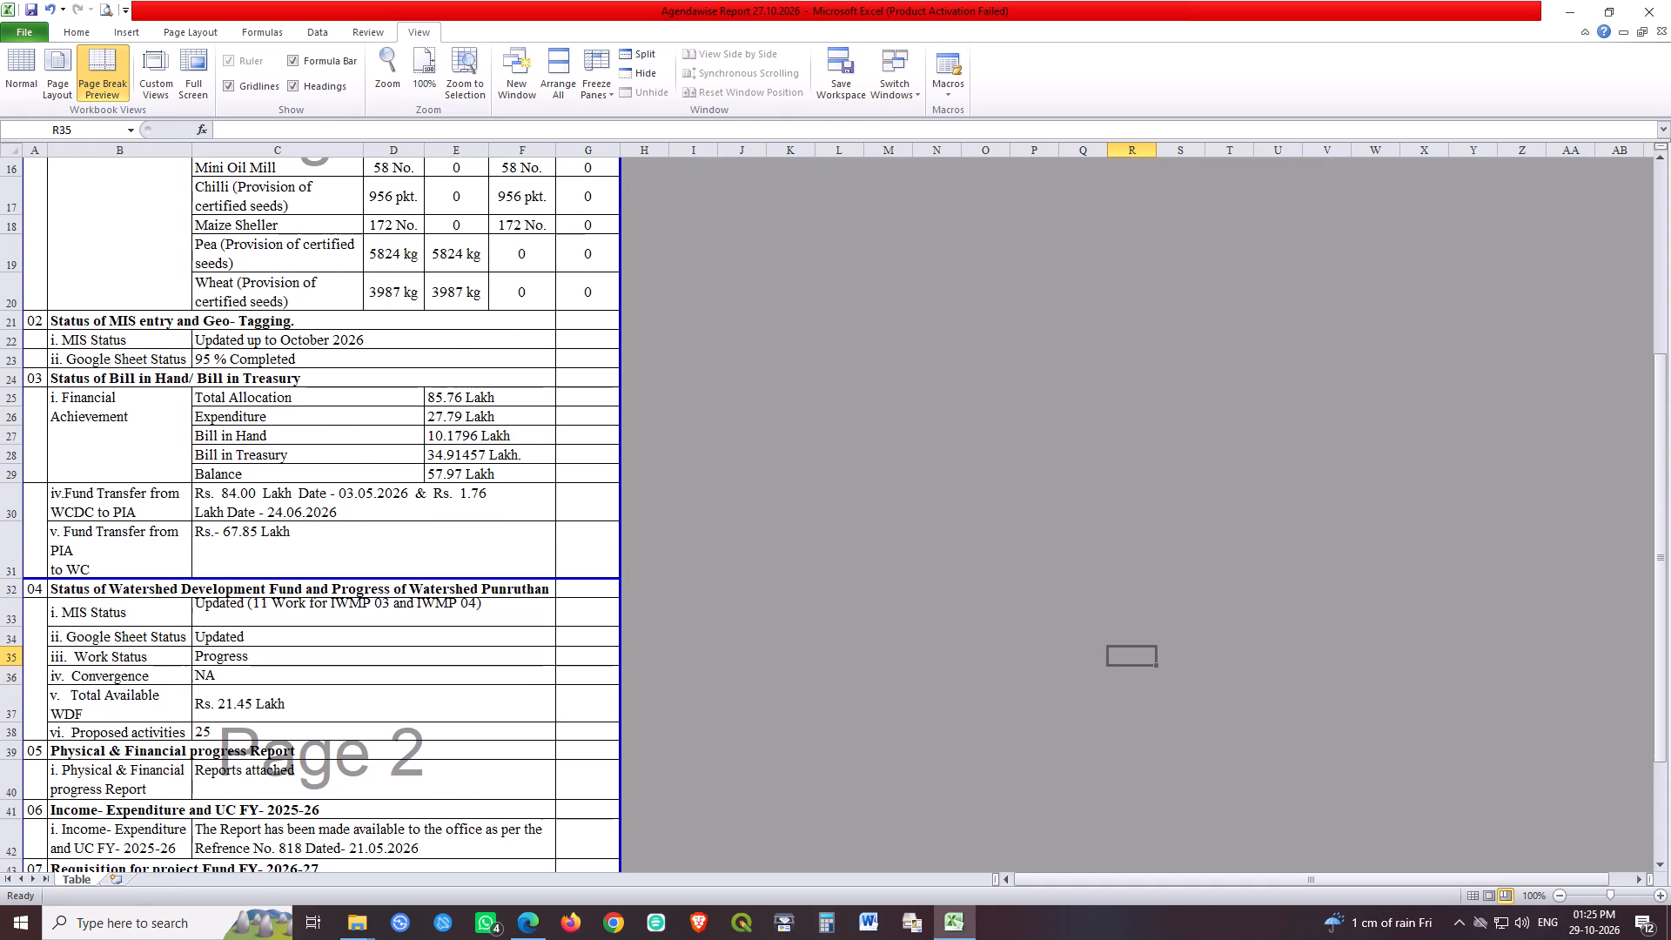
{"action": "scroll", "coordinate": [503, 419], "scroll_direction": "up", "scroll_amount": 10}
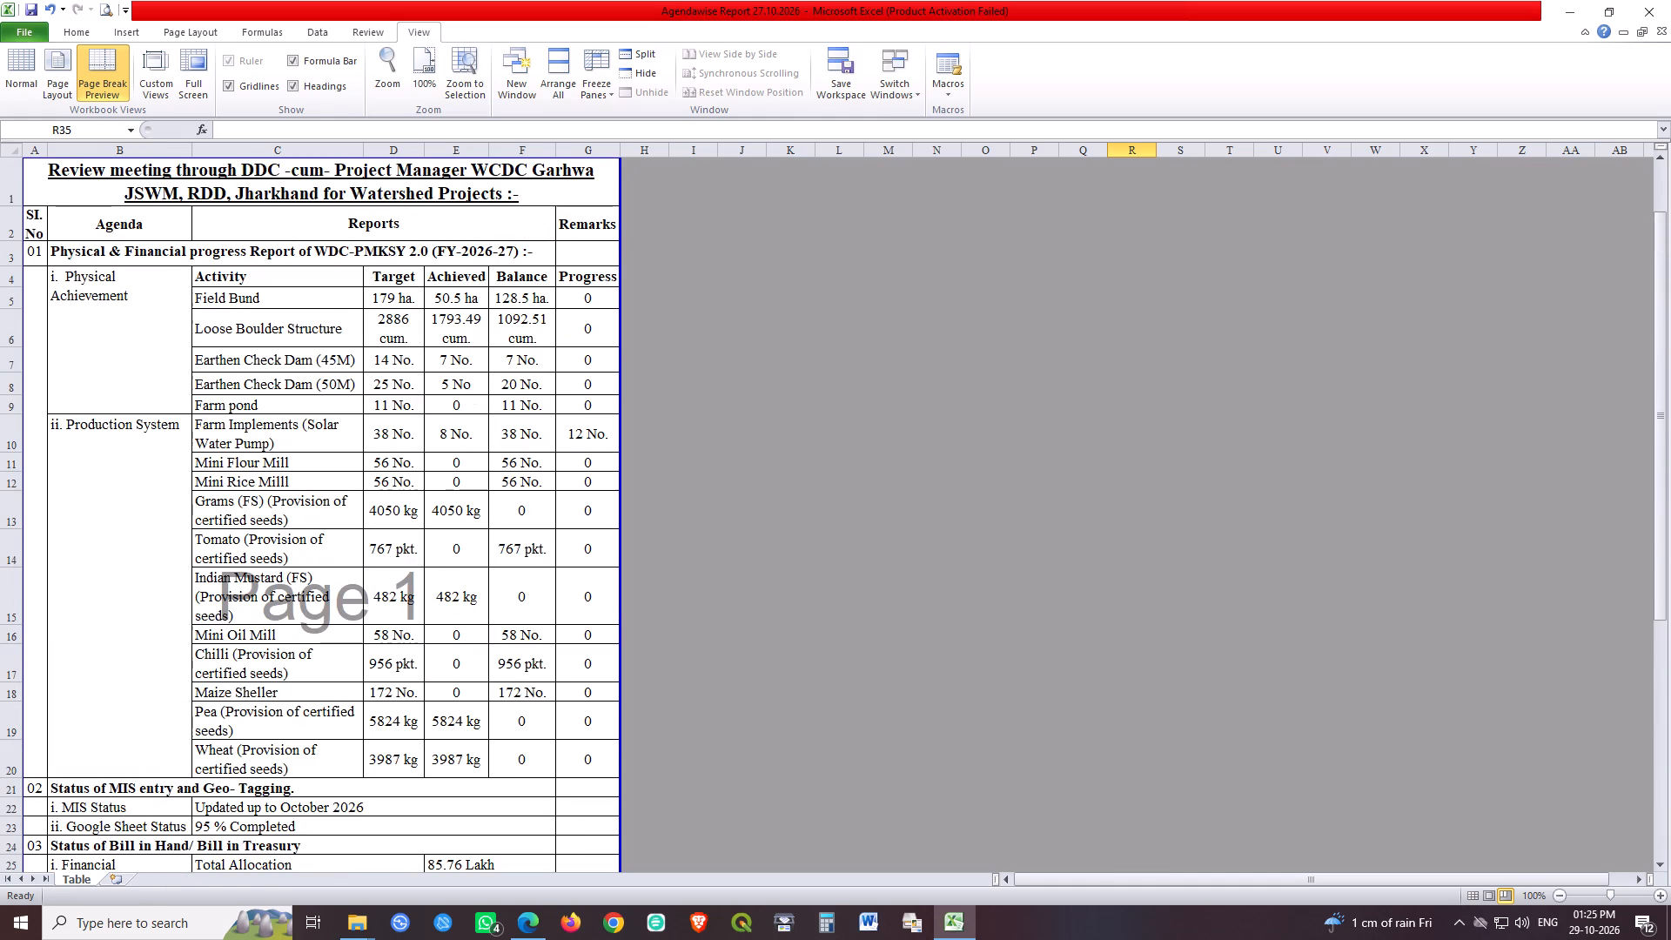
Widen column C, which holds the activity names, to 32.67.
{"action": "left_click_drag", "start_coordinate": [366, 151], "coordinate": [377, 150]}
{"action": "left_click", "coordinate": [377, 150]}
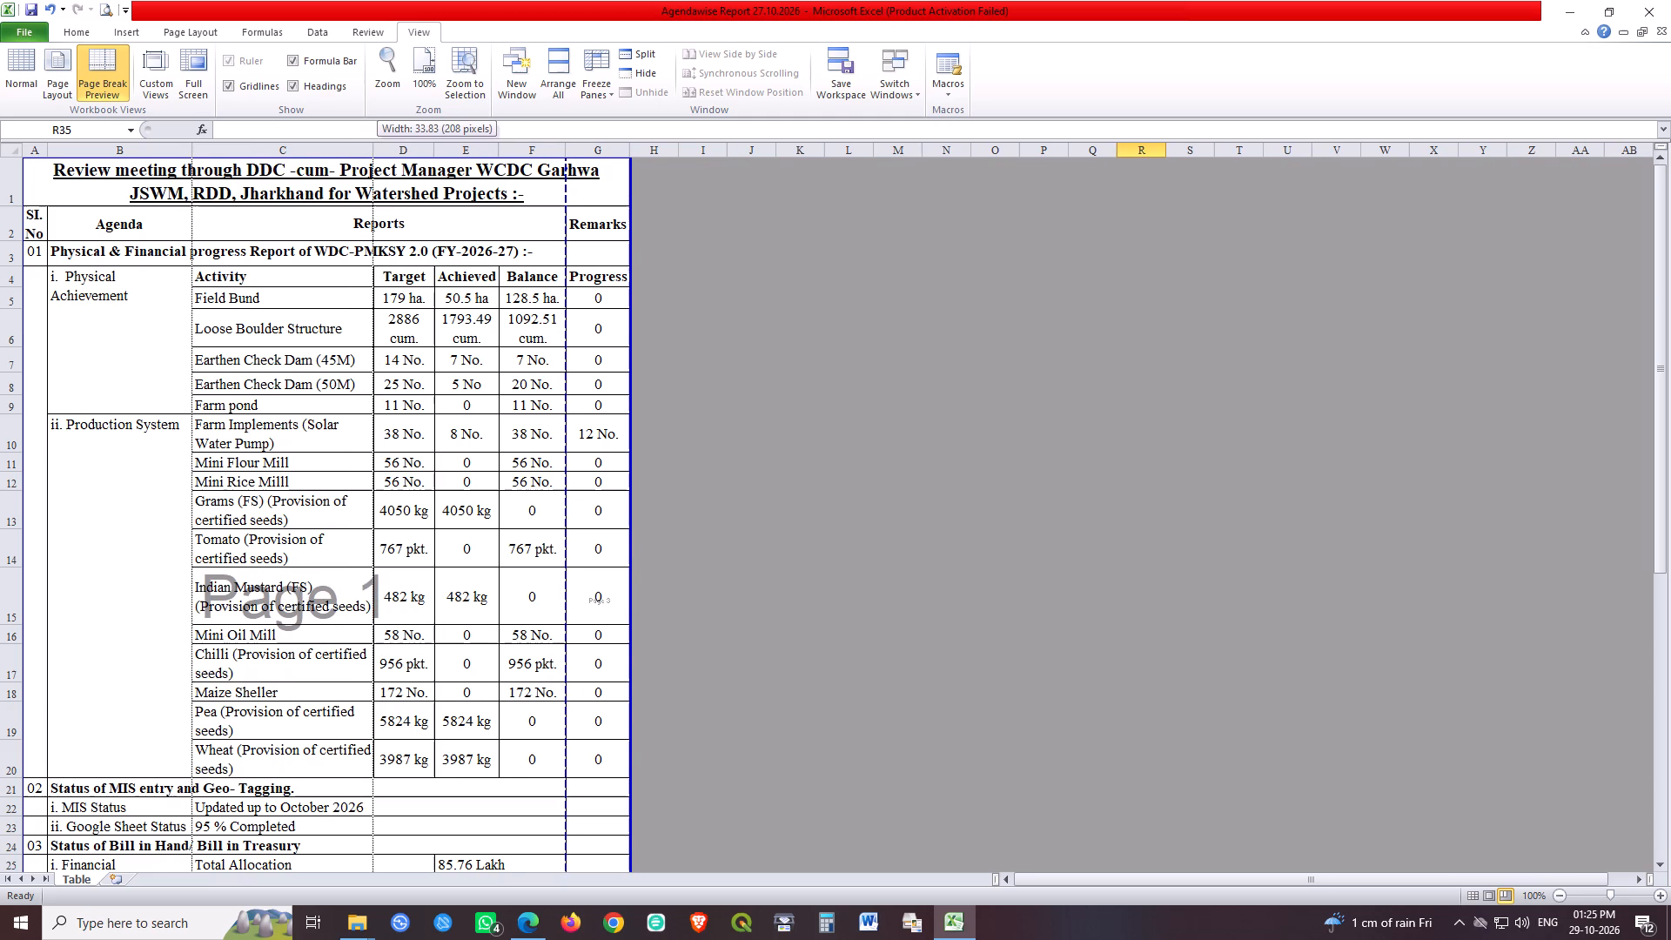
{"action": "left_click", "coordinate": [373, 151]}
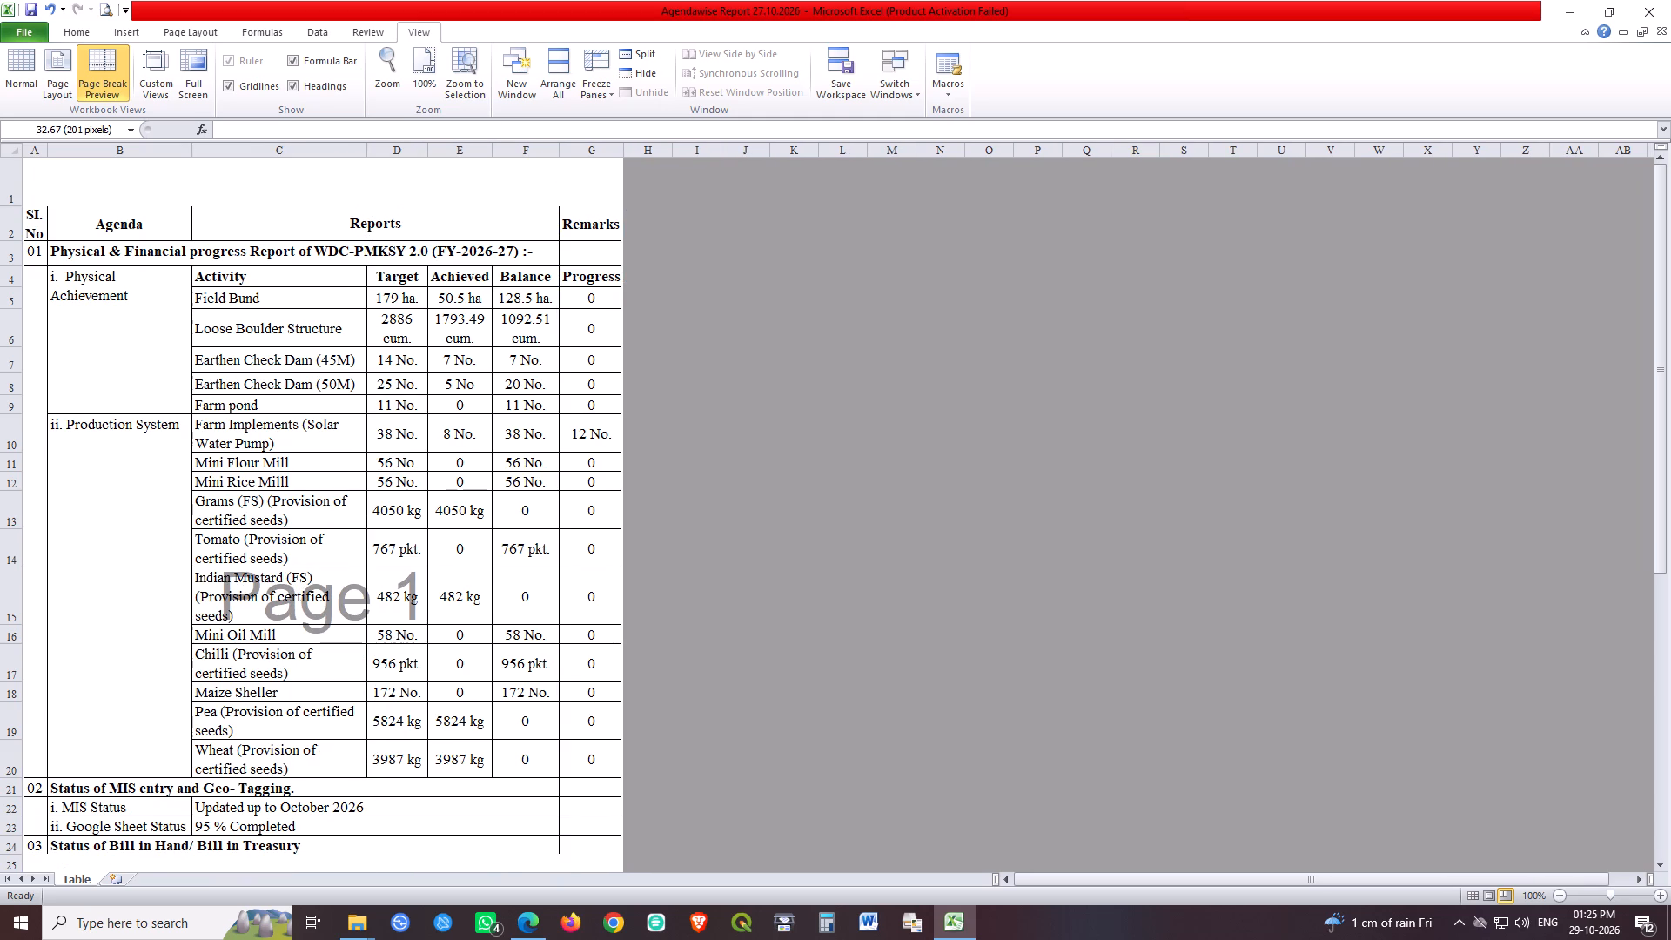
{"action": "scroll", "coordinate": [439, 305], "scroll_direction": "down", "scroll_amount": 2}
{"action": "scroll", "coordinate": [439, 305], "scroll_direction": "up", "scroll_amount": 1}
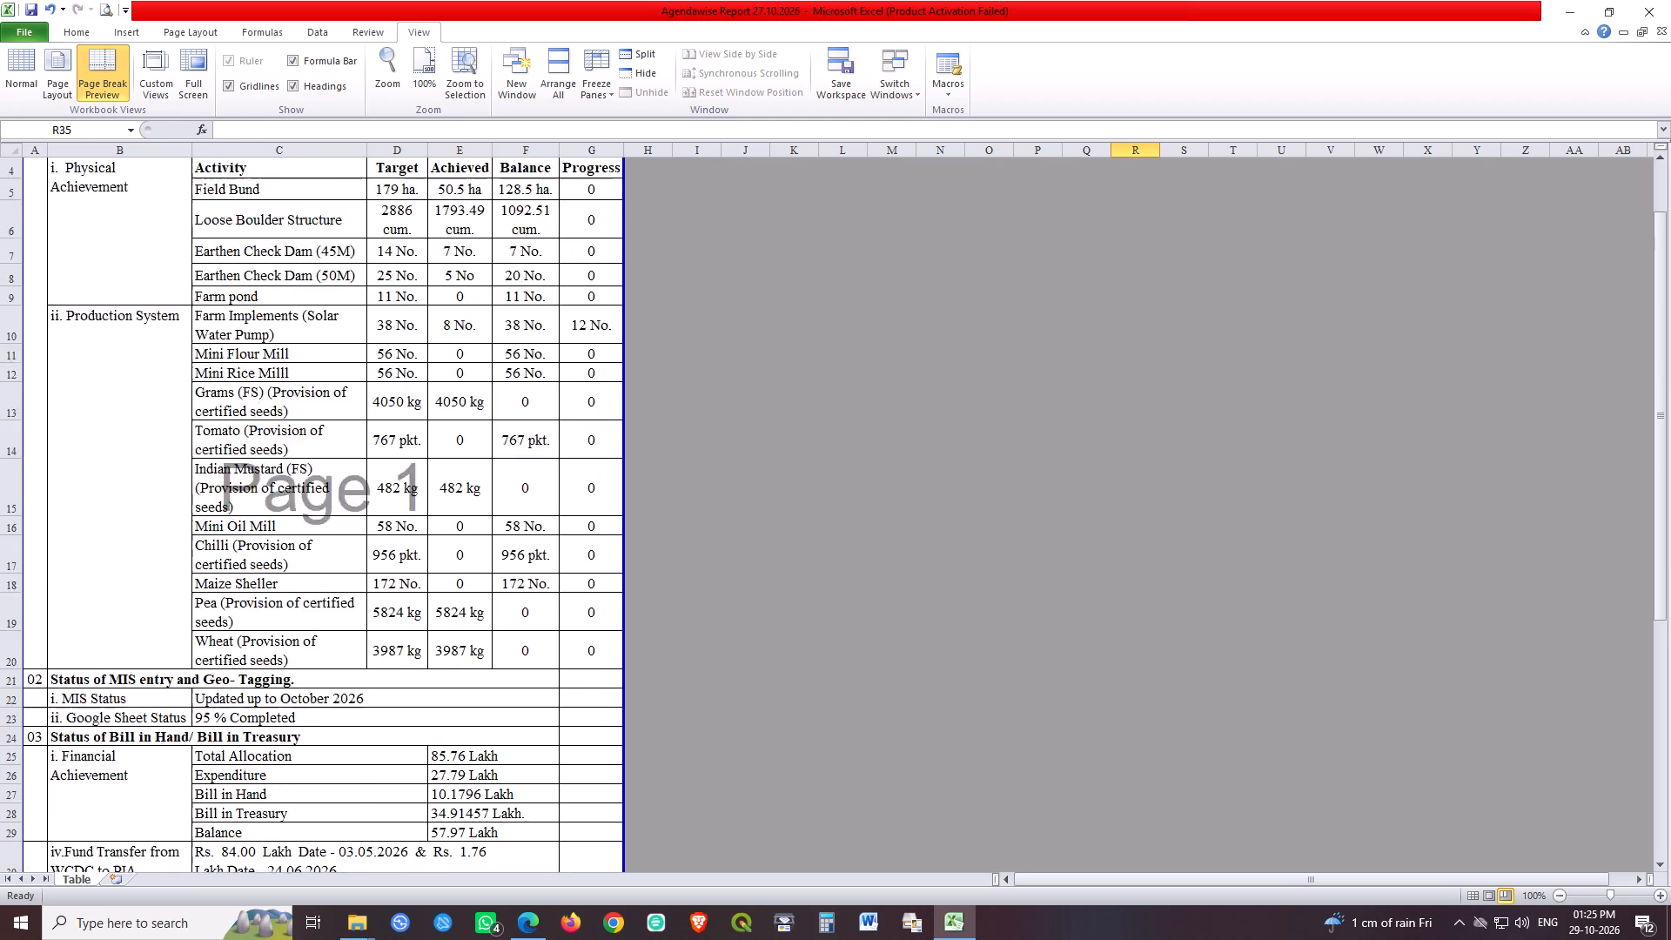
{"action": "scroll", "coordinate": [439, 305], "scroll_direction": "up", "scroll_amount": 1}
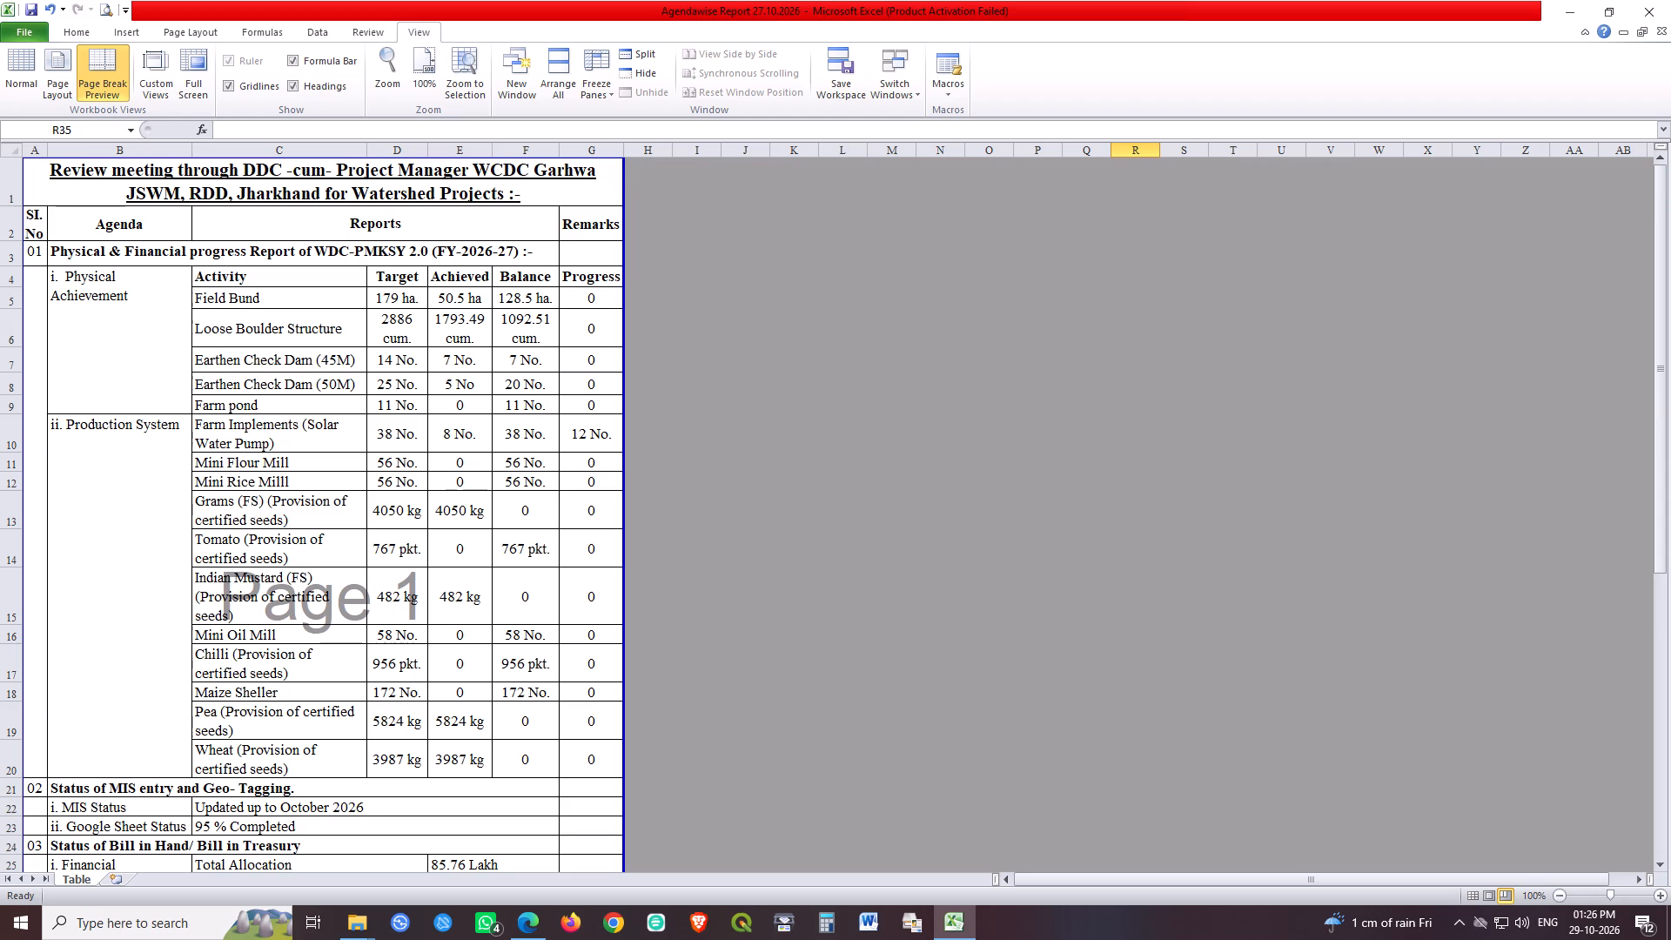
Save the workbook.
{"action": "key", "text": "ctrl+s"}
{"action": "key", "text": "ctrl+s"}
{"action": "key", "text": "ctrl+s"}
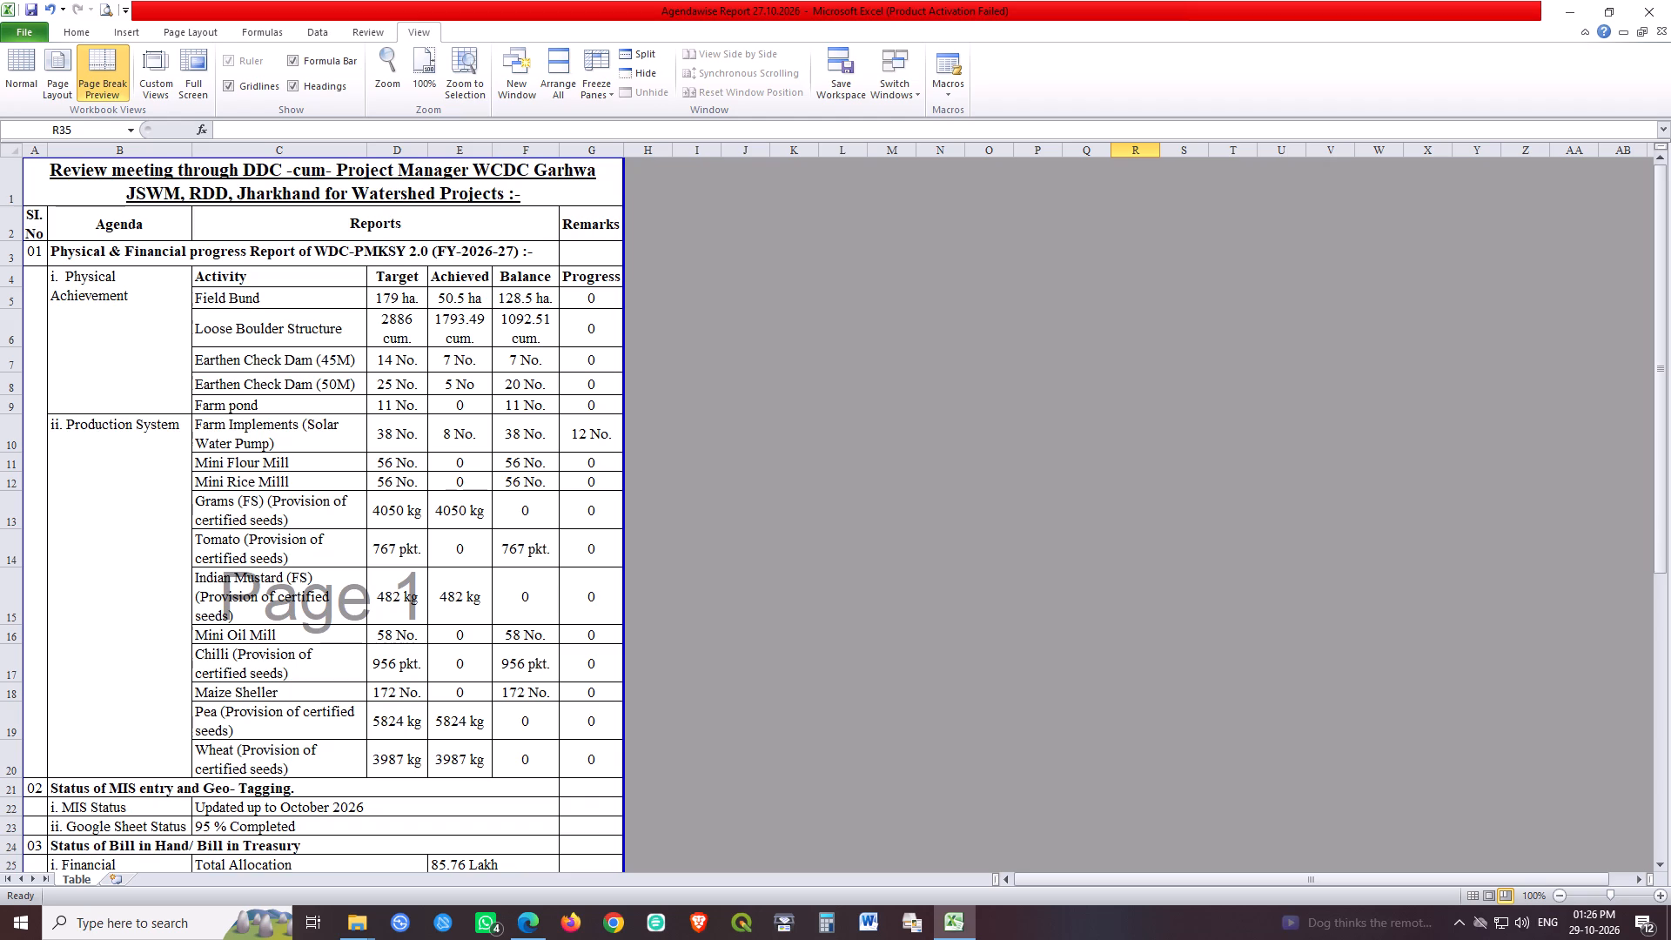
Capitalise the second word of the last Physical Achievement activity so it reads "Farm Pond".
{"action": "double_click", "coordinate": [235, 406]}
{"action": "key", "text": "BackSpace"}
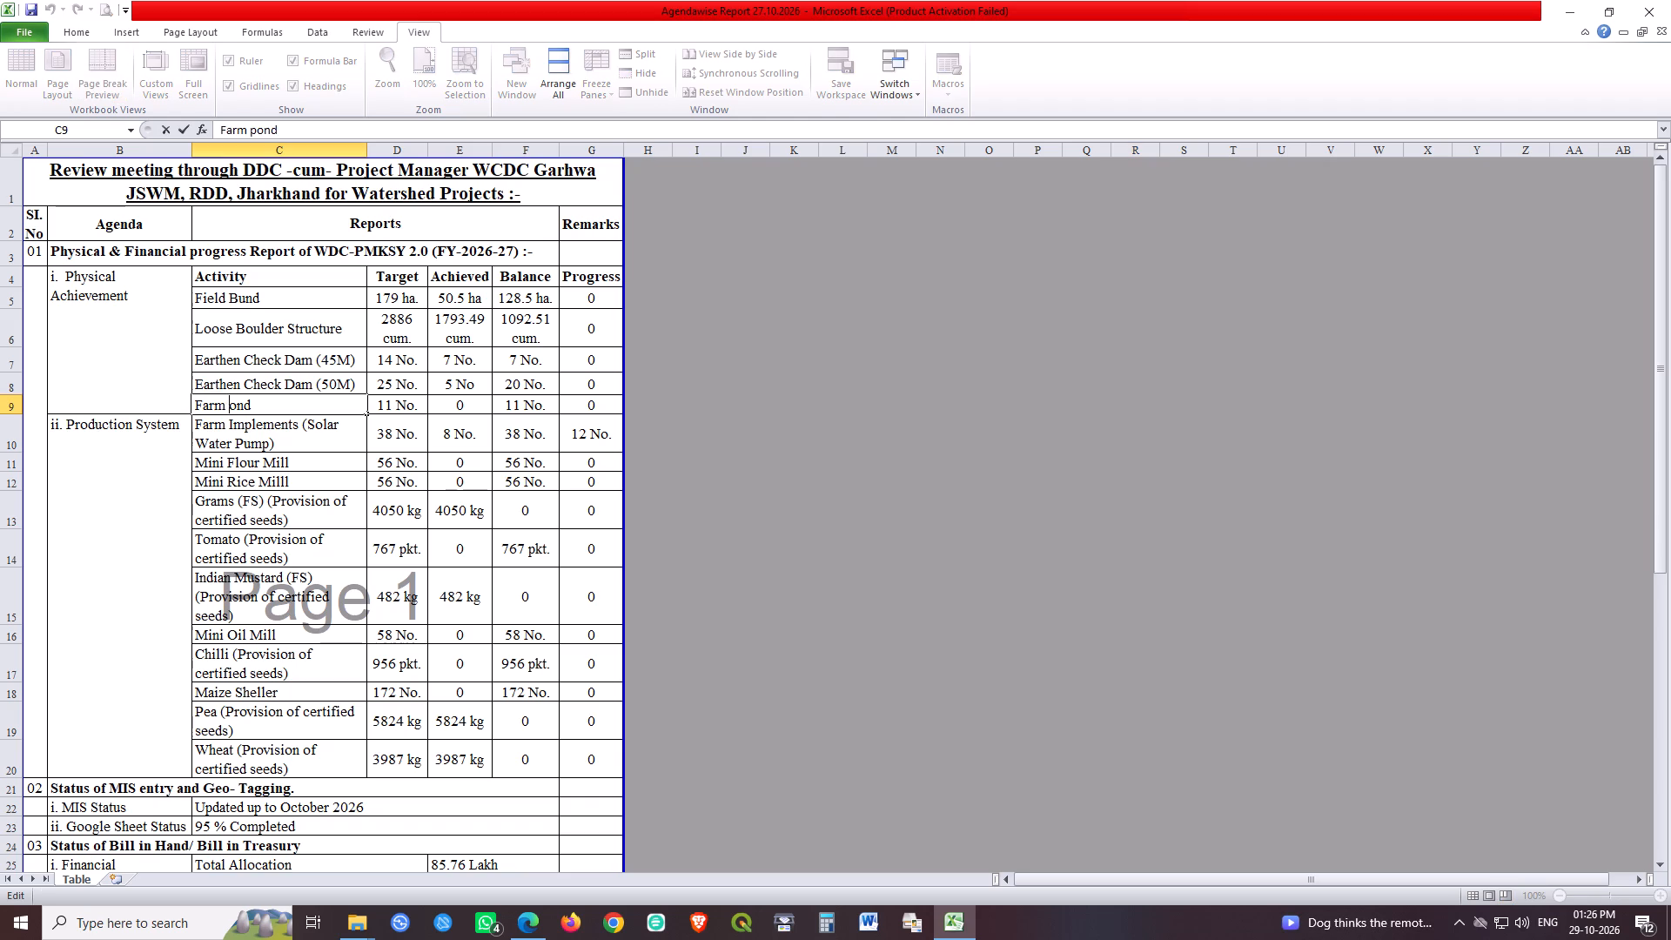
{"action": "key", "text": "shift+p"}
{"action": "left_click", "coordinate": [310, 663]}
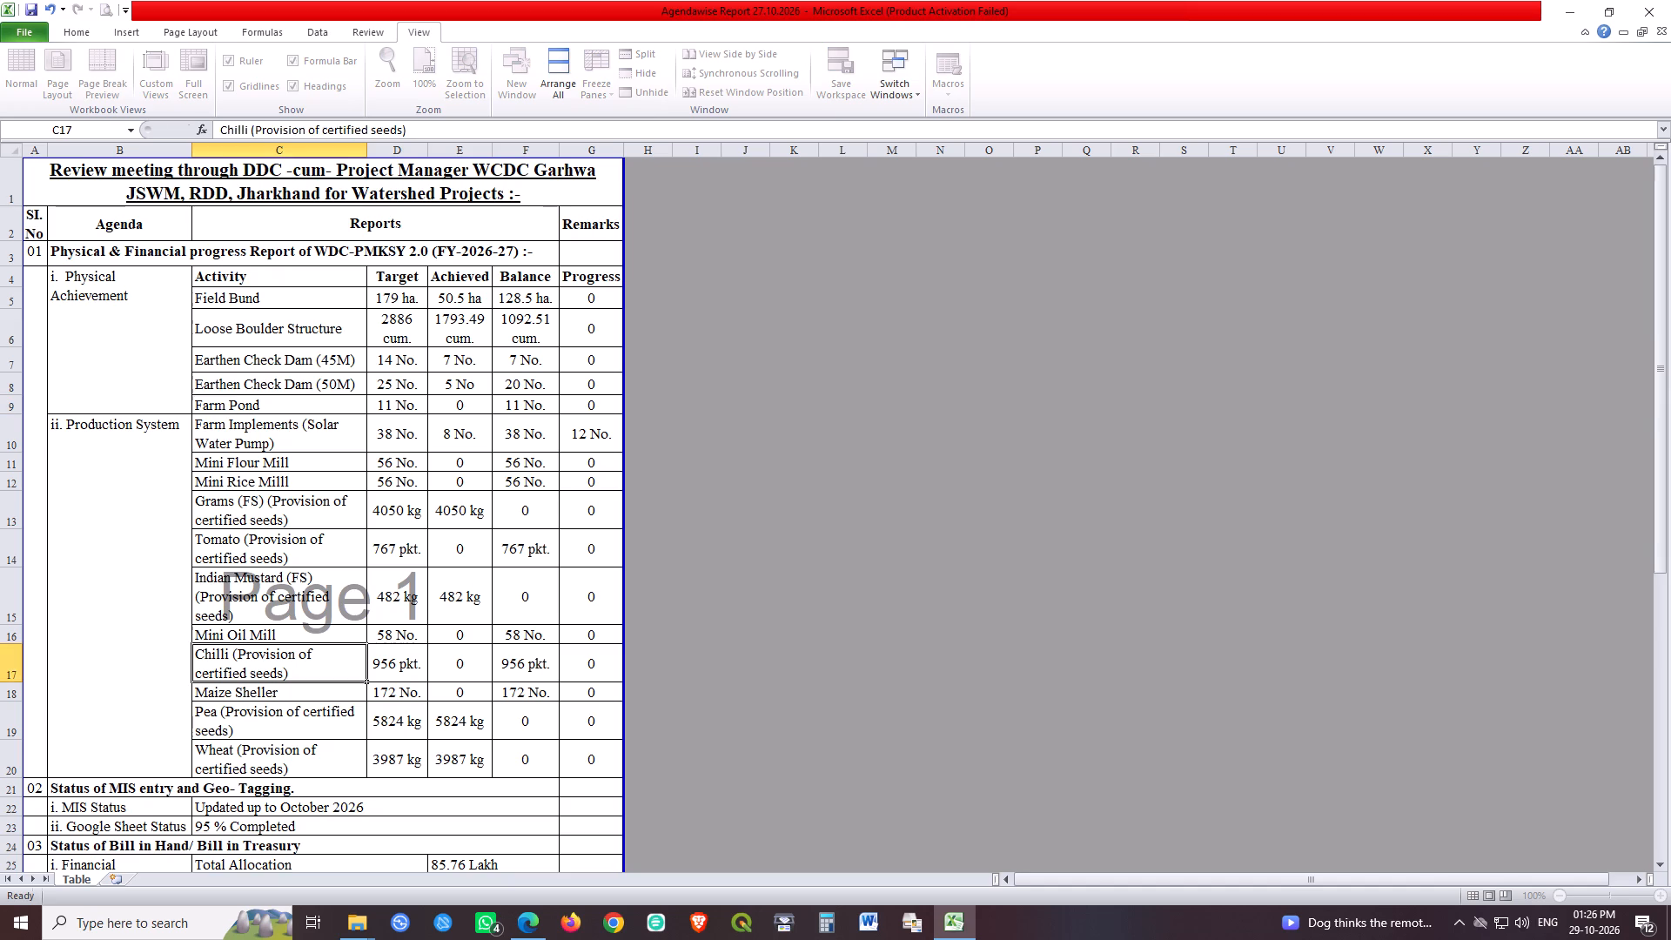
Shrink section 04's MIS Status row to about the height of a single text line.
{"action": "scroll", "coordinate": [418, 711], "scroll_direction": "down", "scroll_amount": 1}
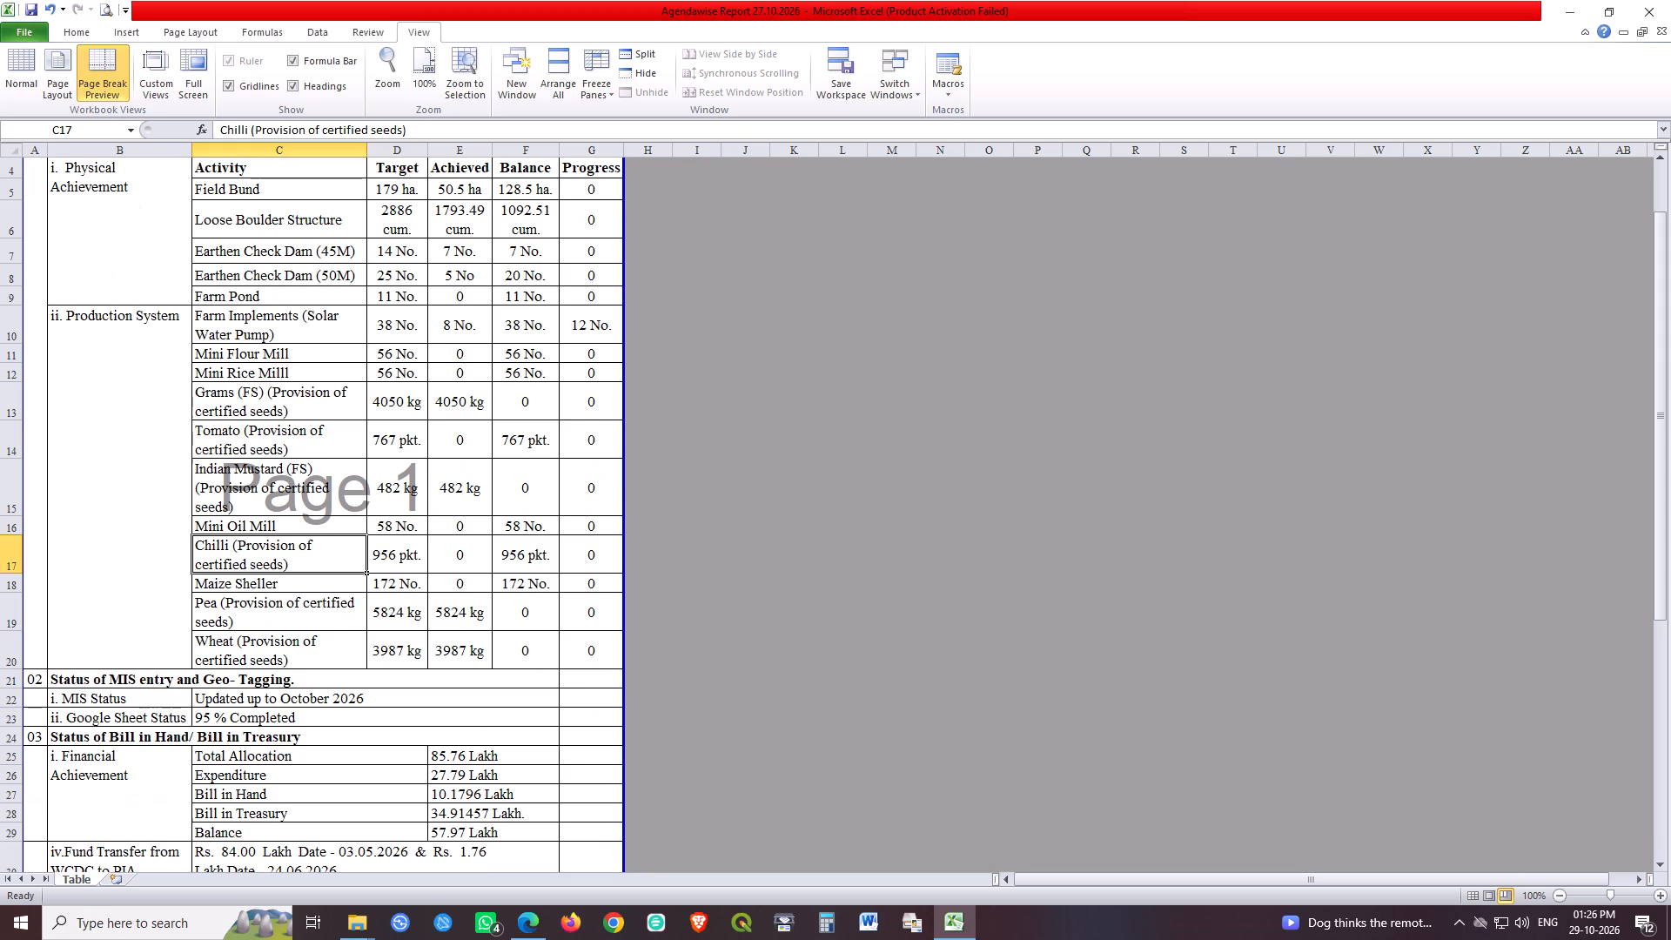
{"action": "scroll", "coordinate": [418, 711], "scroll_direction": "down", "scroll_amount": 1}
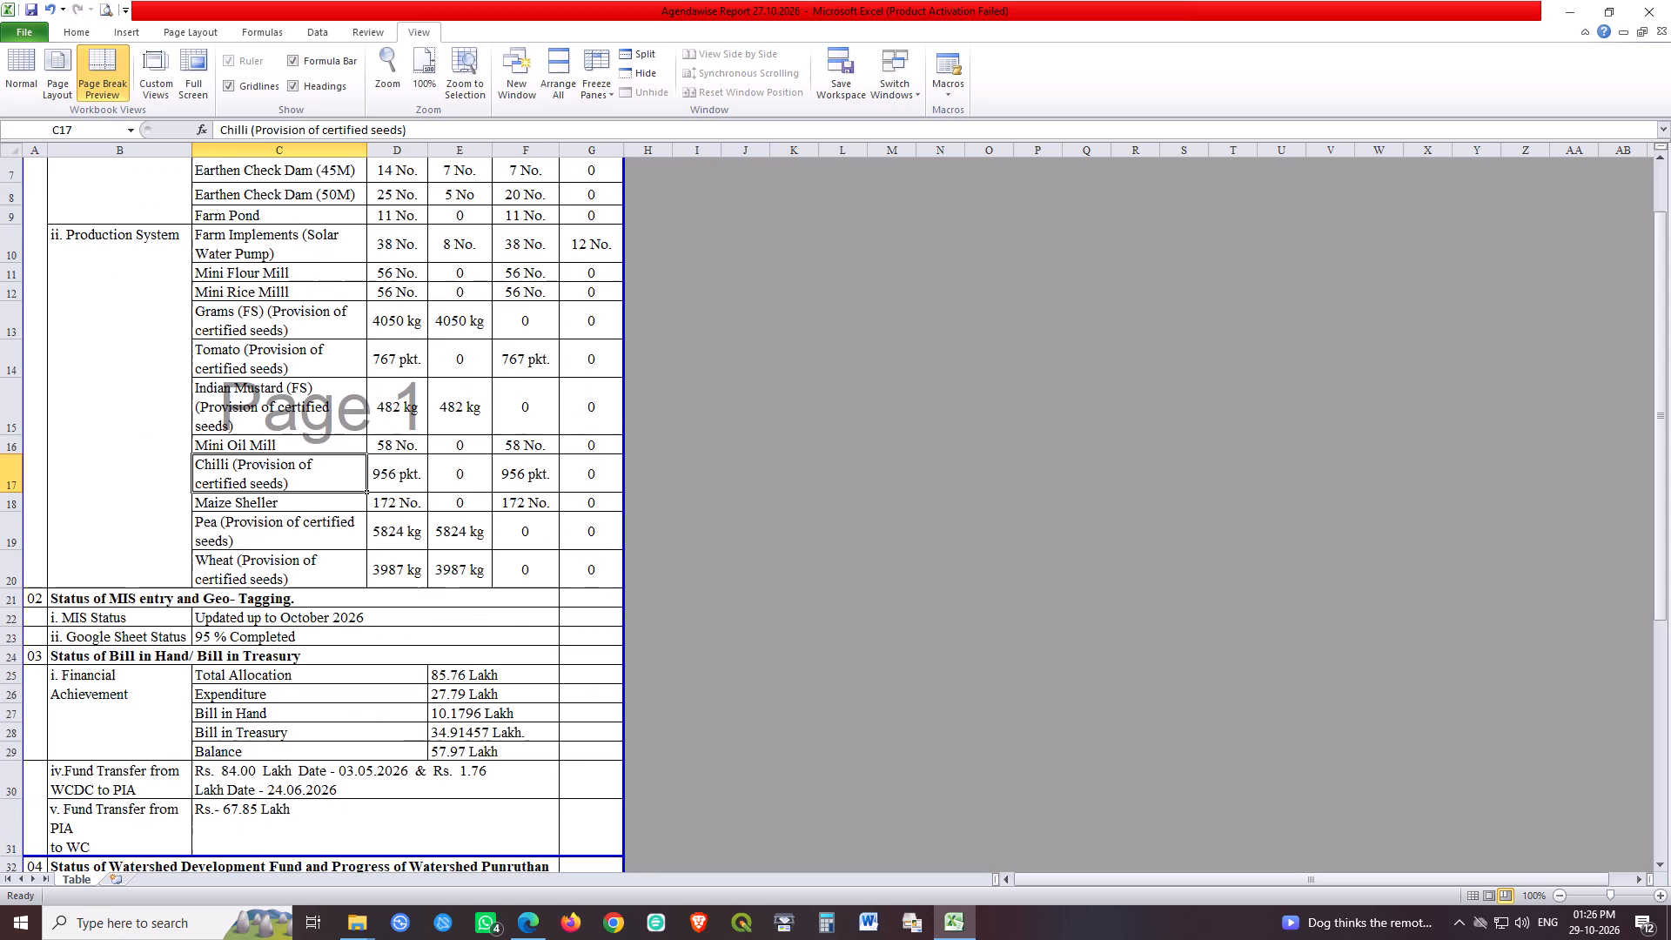
{"action": "scroll", "coordinate": [418, 711], "scroll_direction": "down", "scroll_amount": 1}
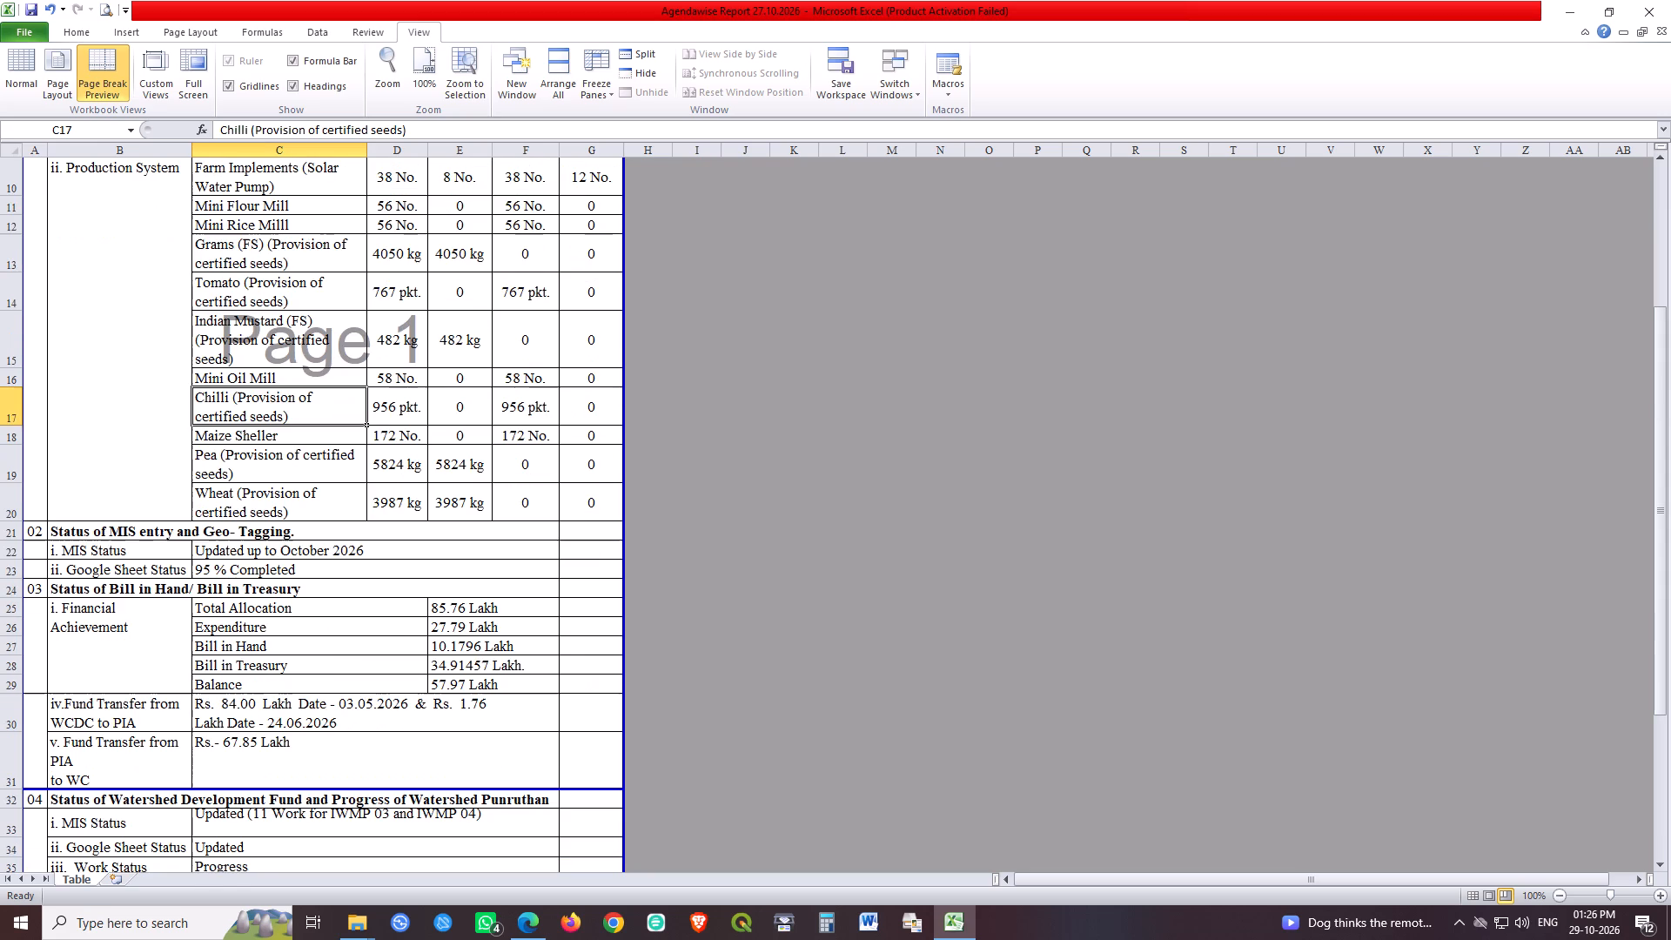
{"action": "scroll", "coordinate": [418, 711], "scroll_direction": "down", "scroll_amount": 2}
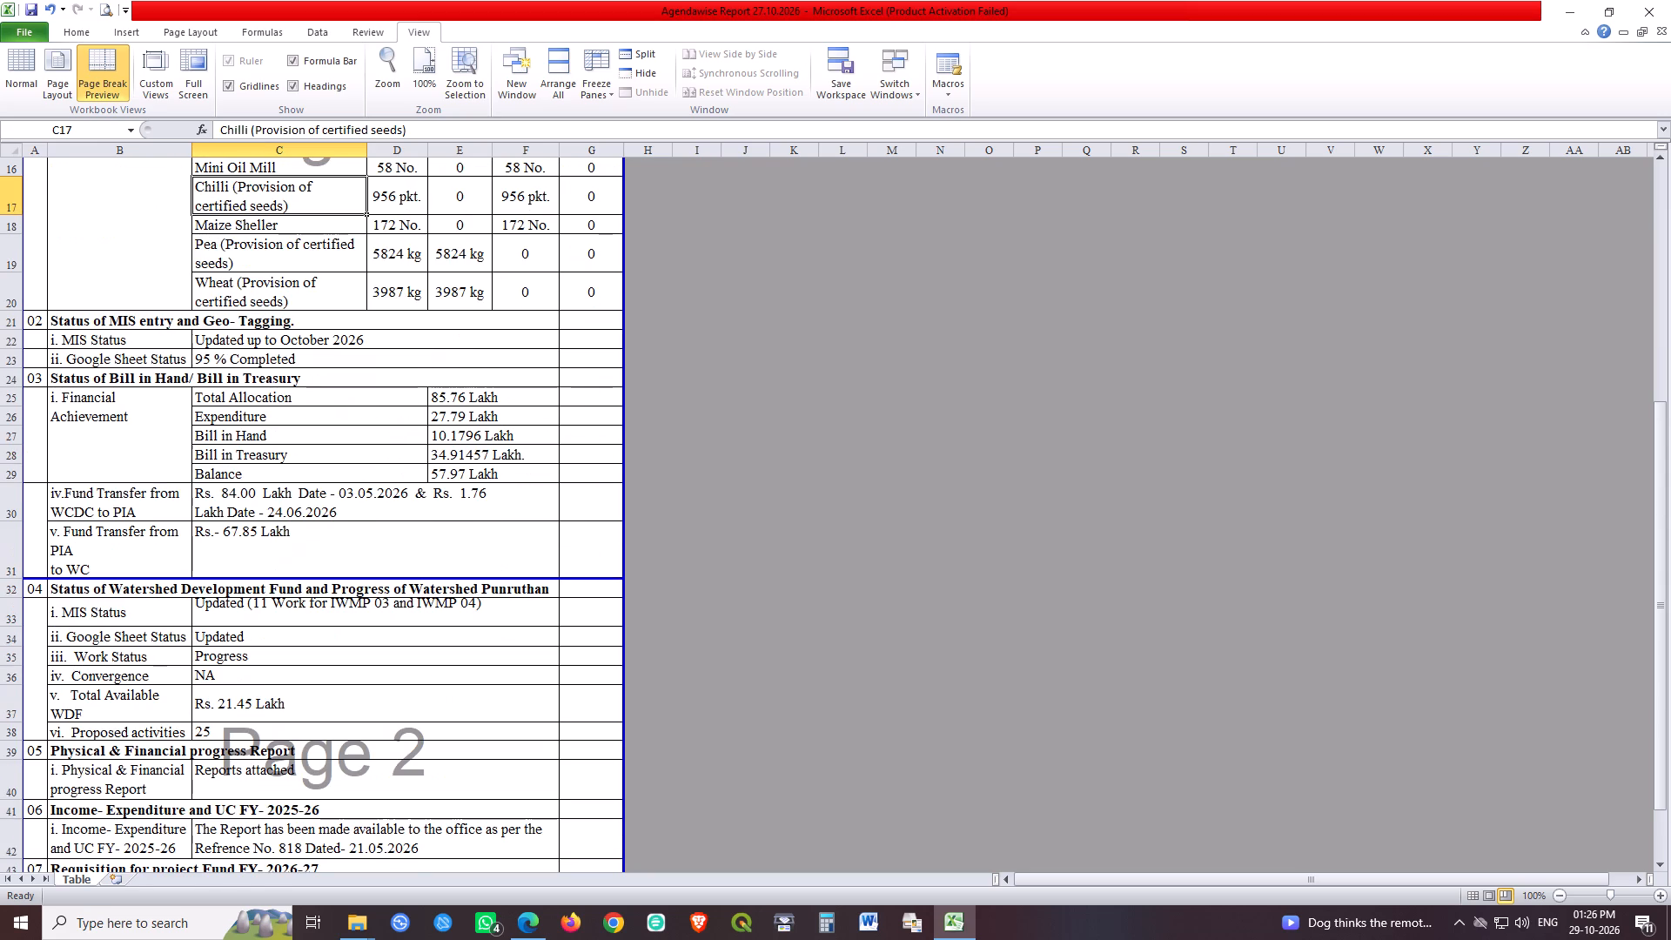
{"action": "left_click", "coordinate": [18, 627]}
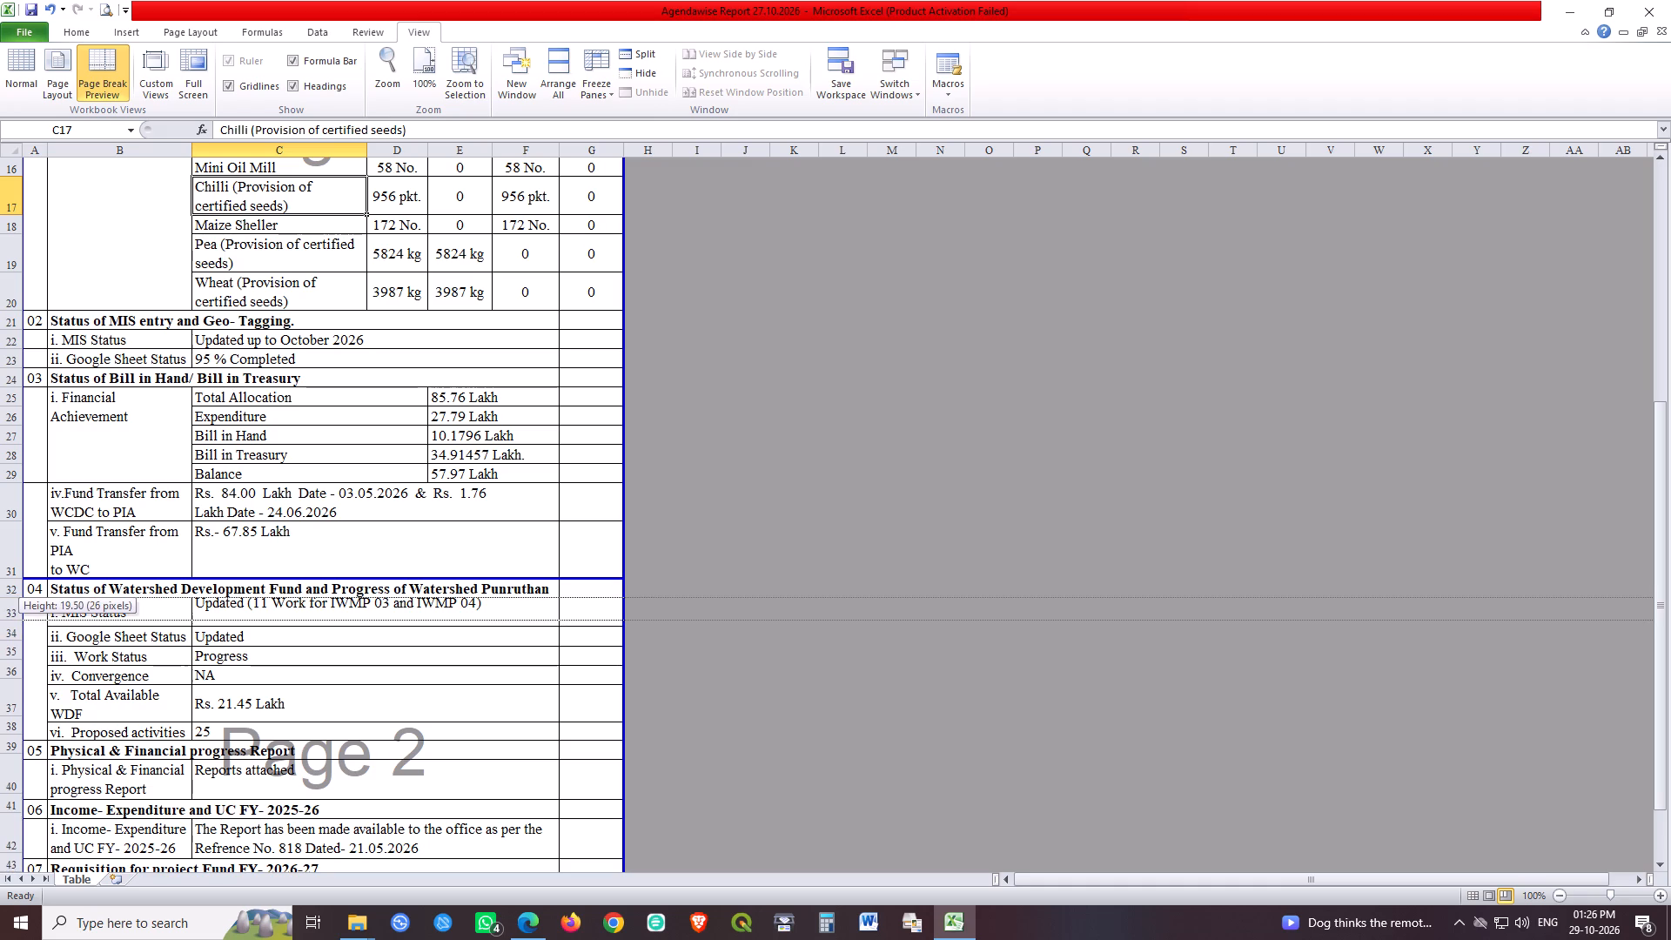
{"action": "left_click", "coordinate": [13, 619]}
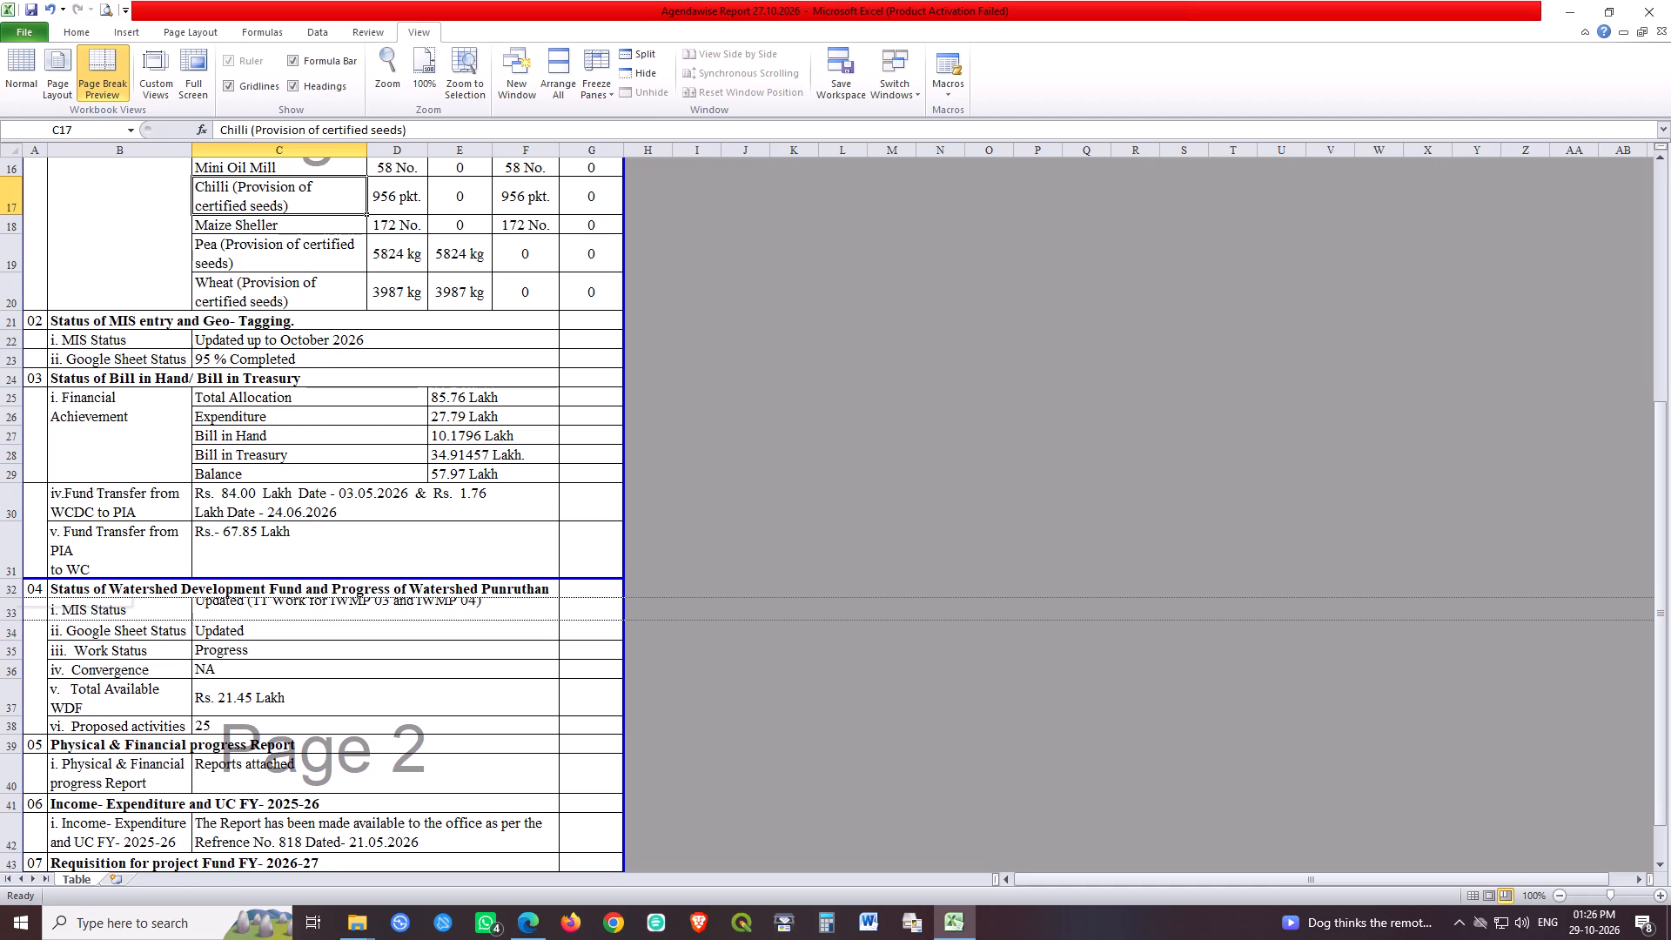
Remove the trailing blank line after "Updated (11 Work for IWMP 03 and IWMP 04)" in section 04's MIS Status report cell.
{"action": "left_click", "coordinate": [242, 607]}
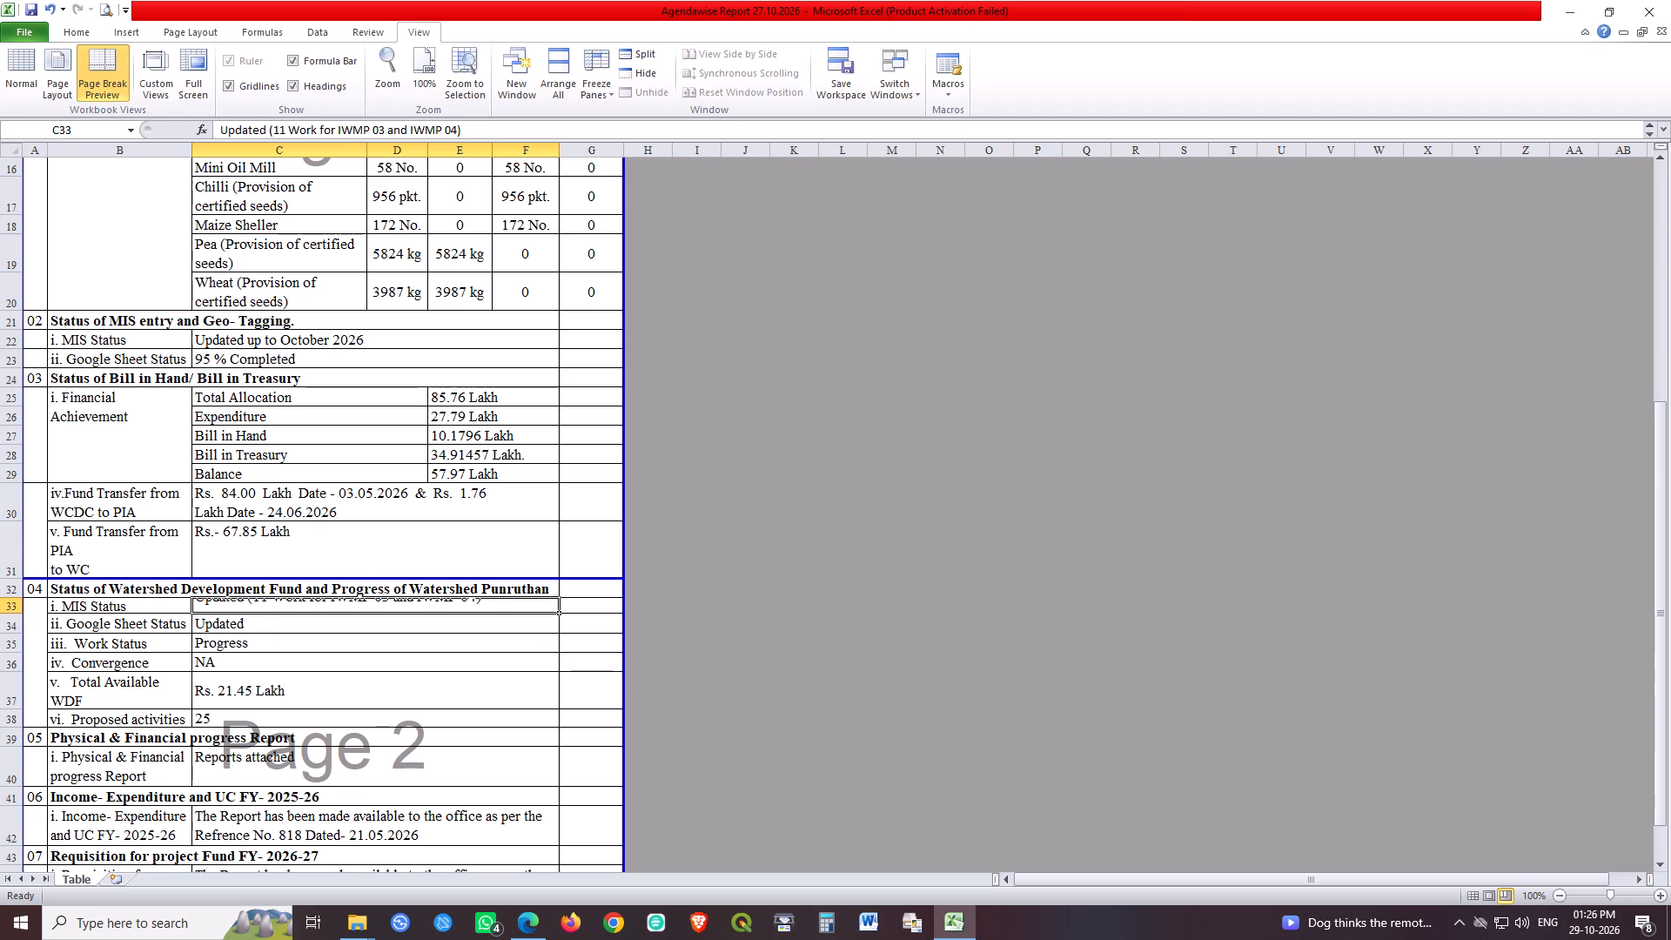
{"action": "double_click", "coordinate": [406, 601]}
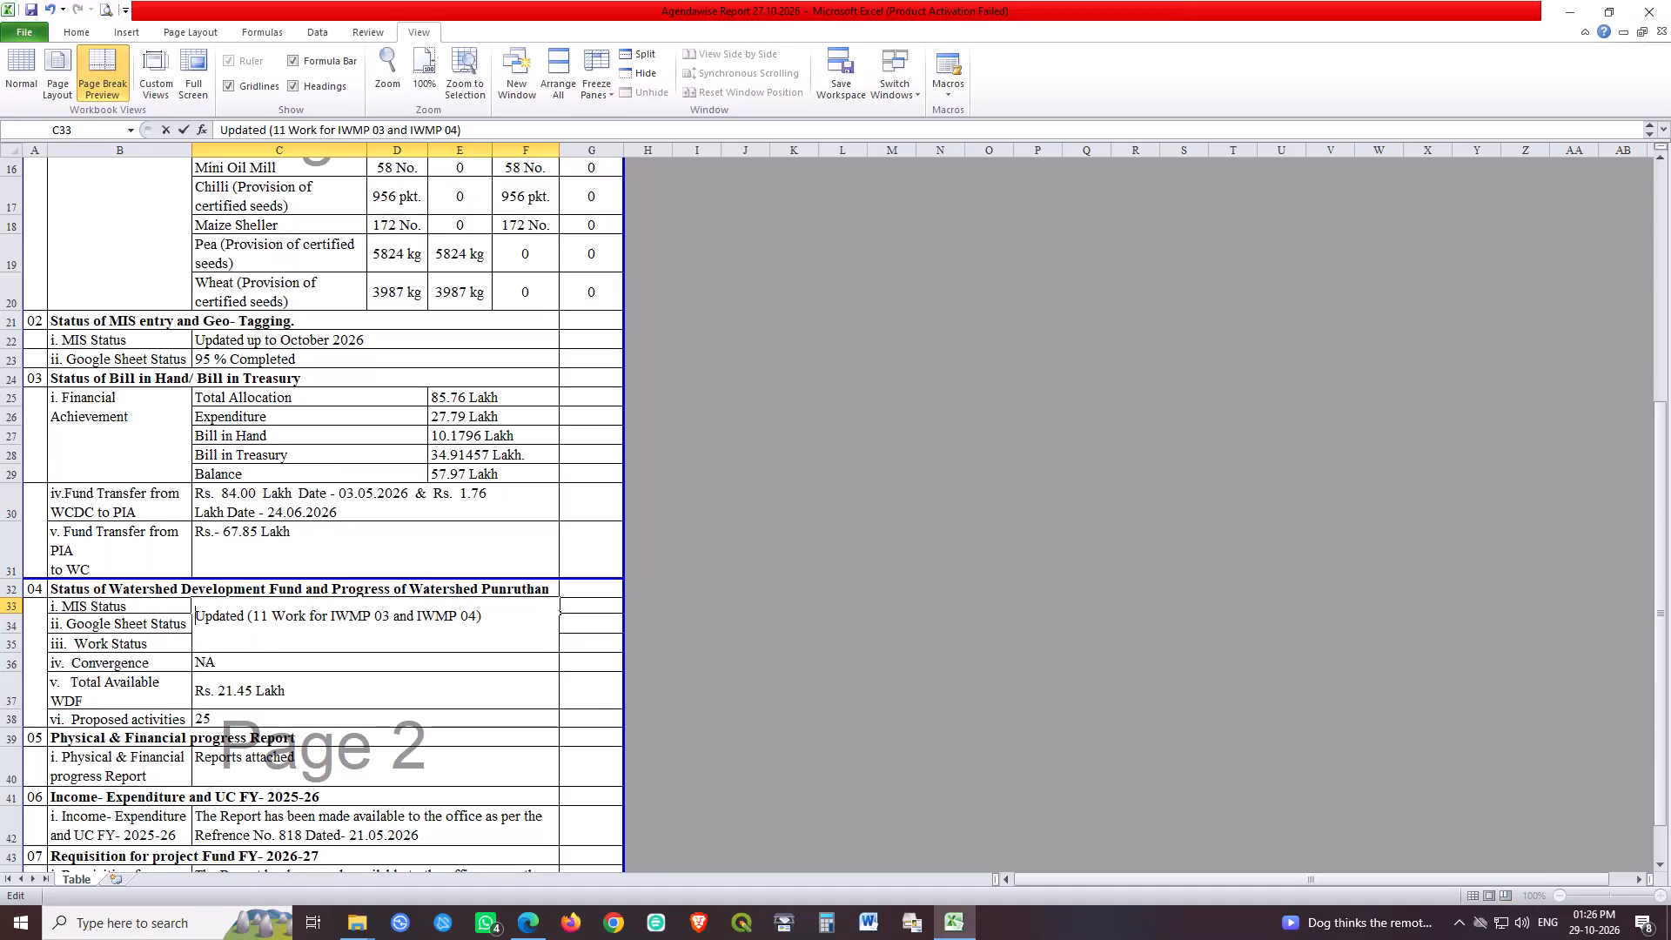
{"action": "left_click", "coordinate": [244, 633]}
{"action": "key", "text": "BackSpace"}
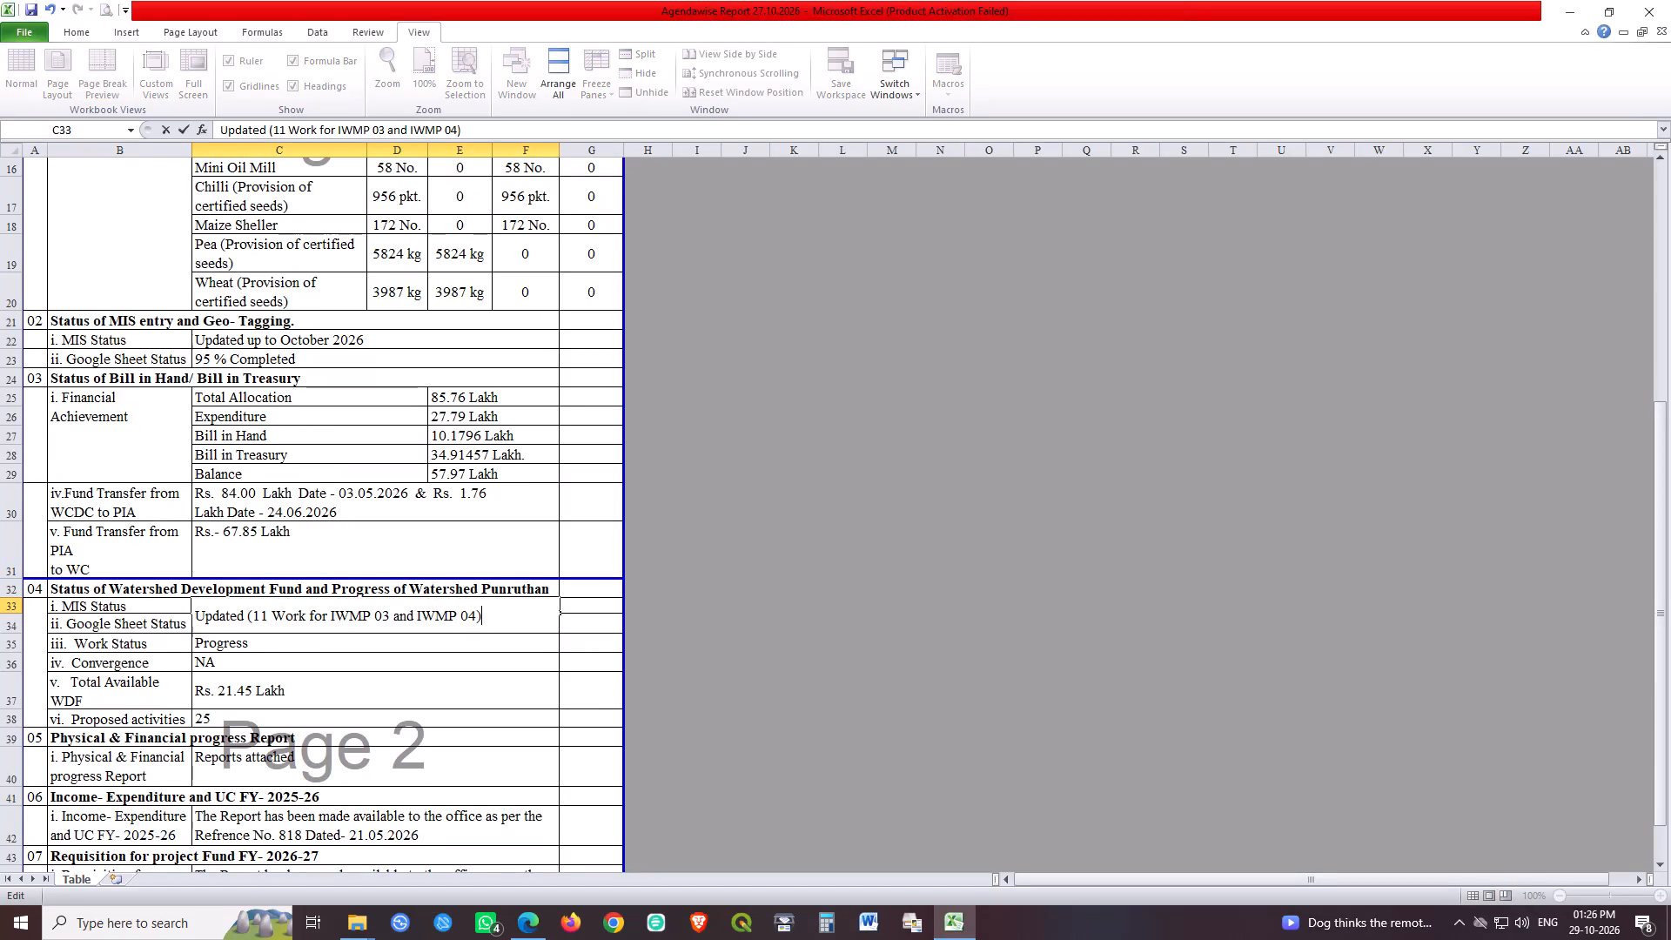
{"action": "key", "text": "Return"}
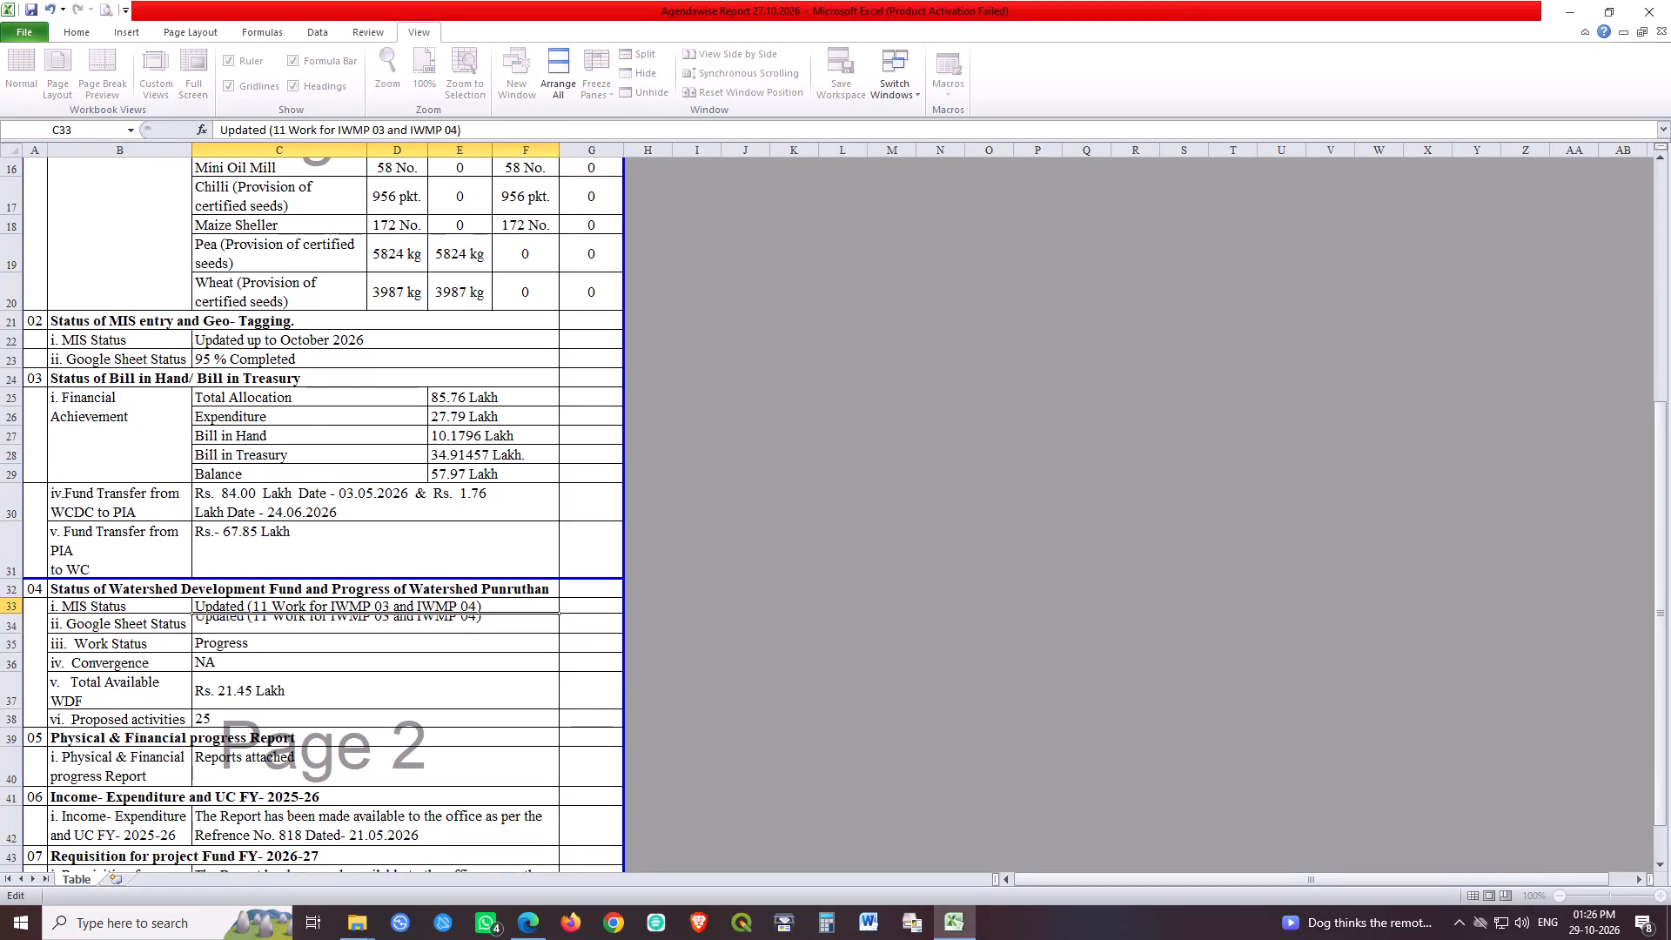
{"action": "left_click", "coordinate": [1018, 508]}
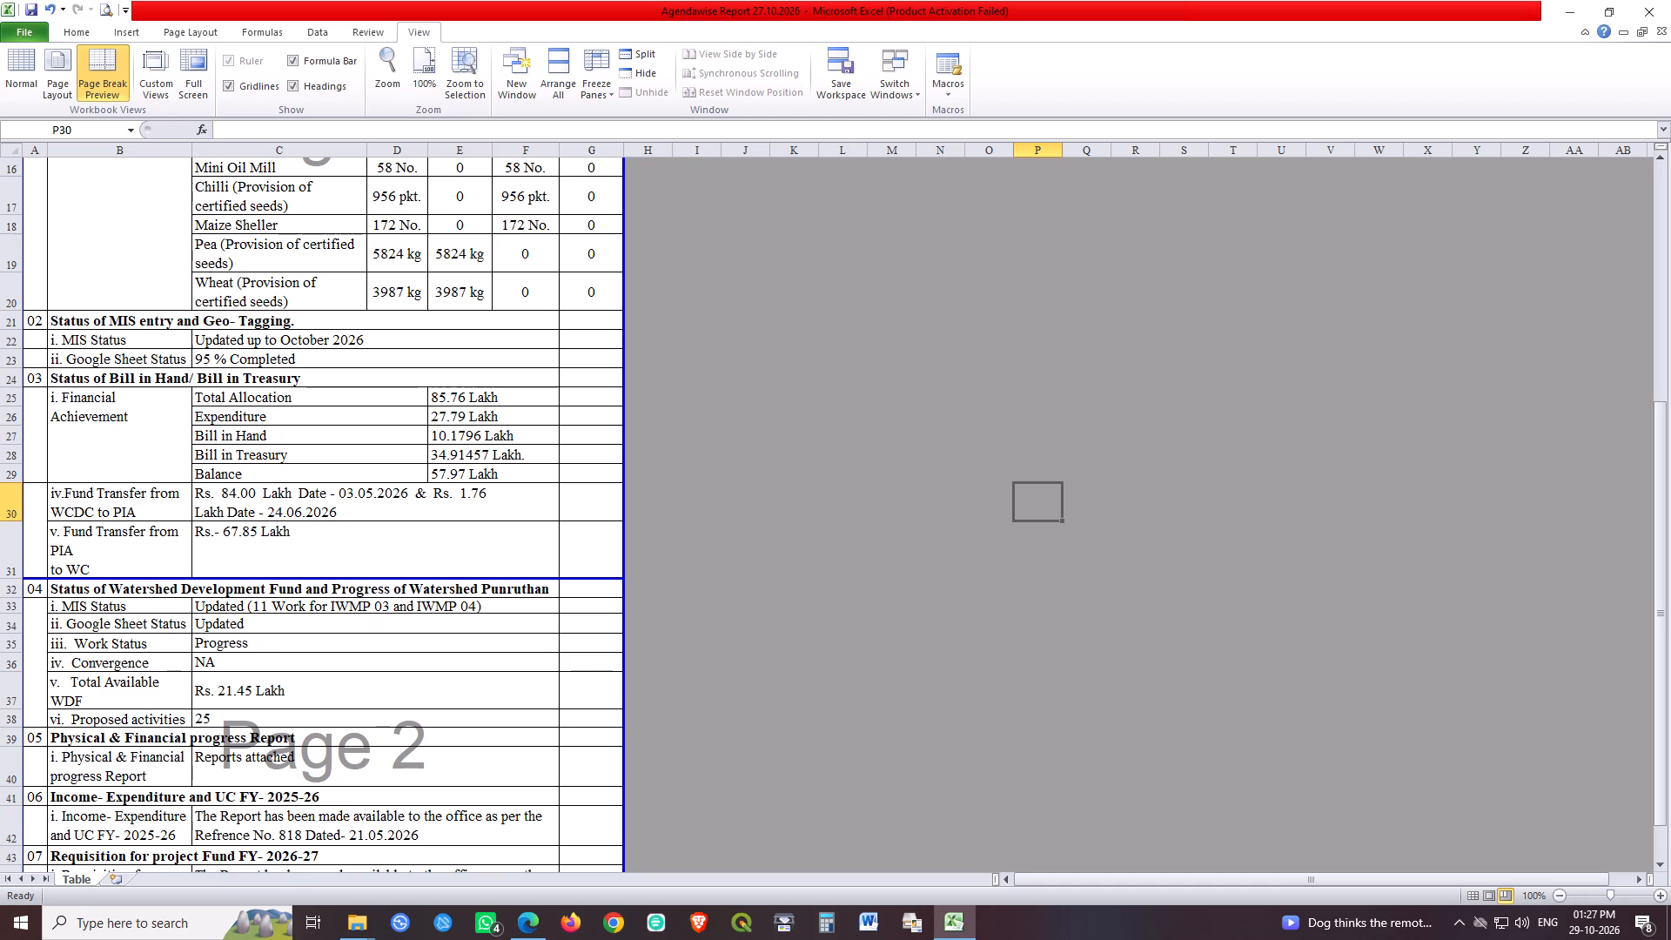
Reduce the gap after the numeral to a single space in section 04's labels iii. Work Status, iv. Convergence and v. Total Available WDF.
{"action": "triple_click", "coordinate": [74, 646]}
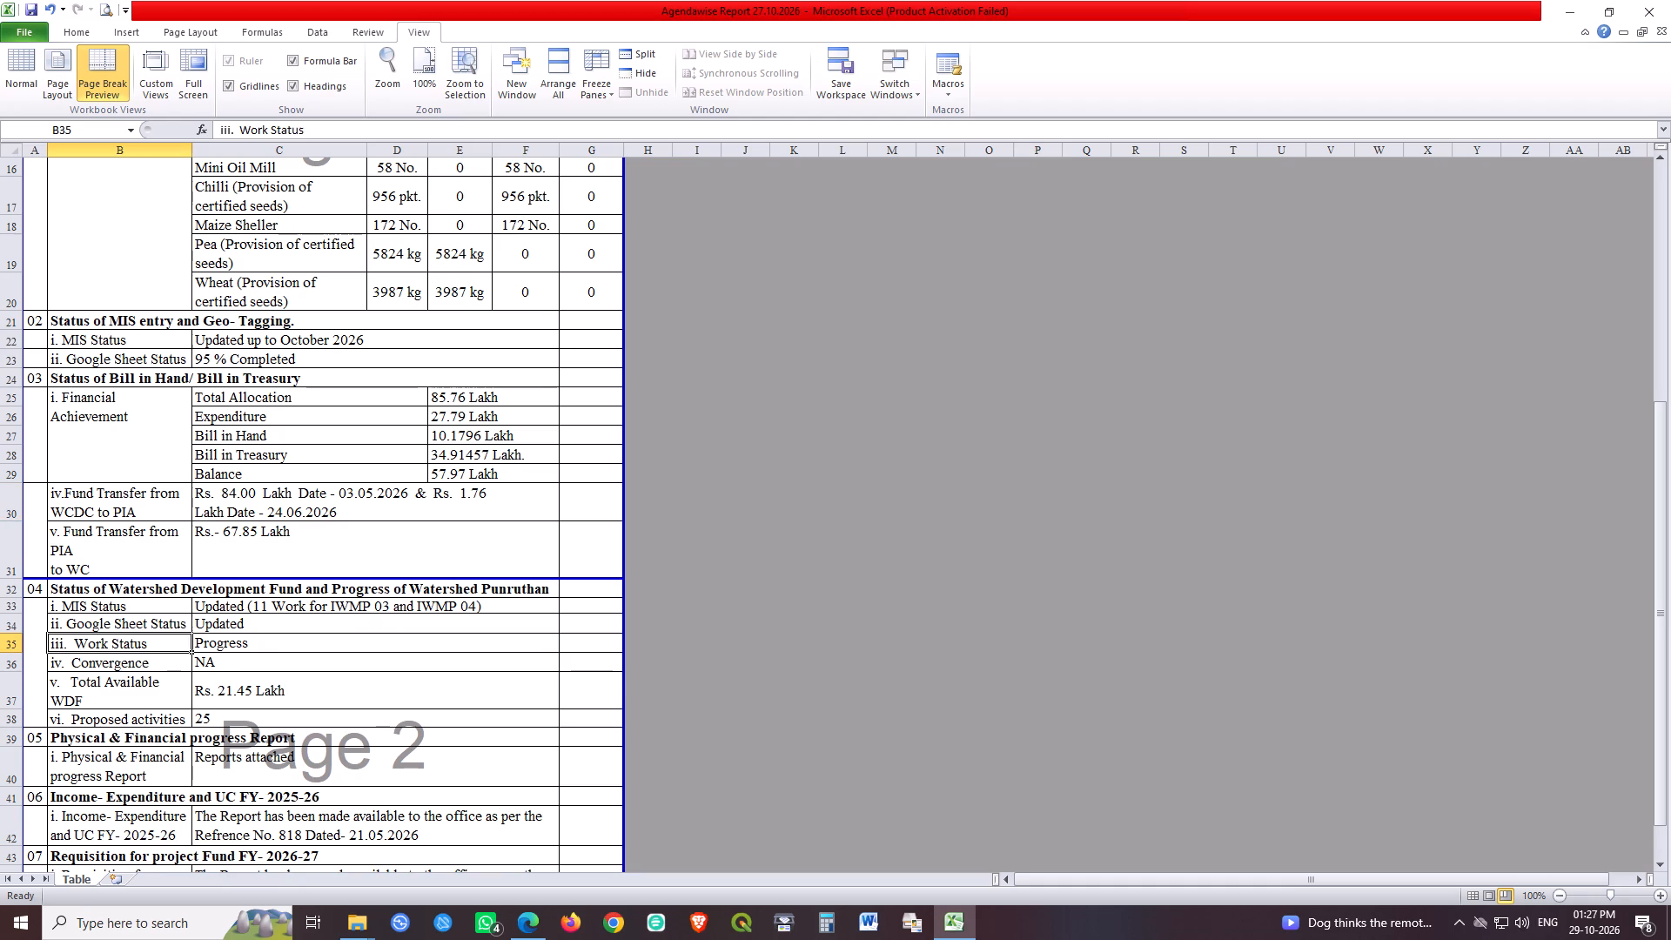
{"action": "key", "text": "BackSpace"}
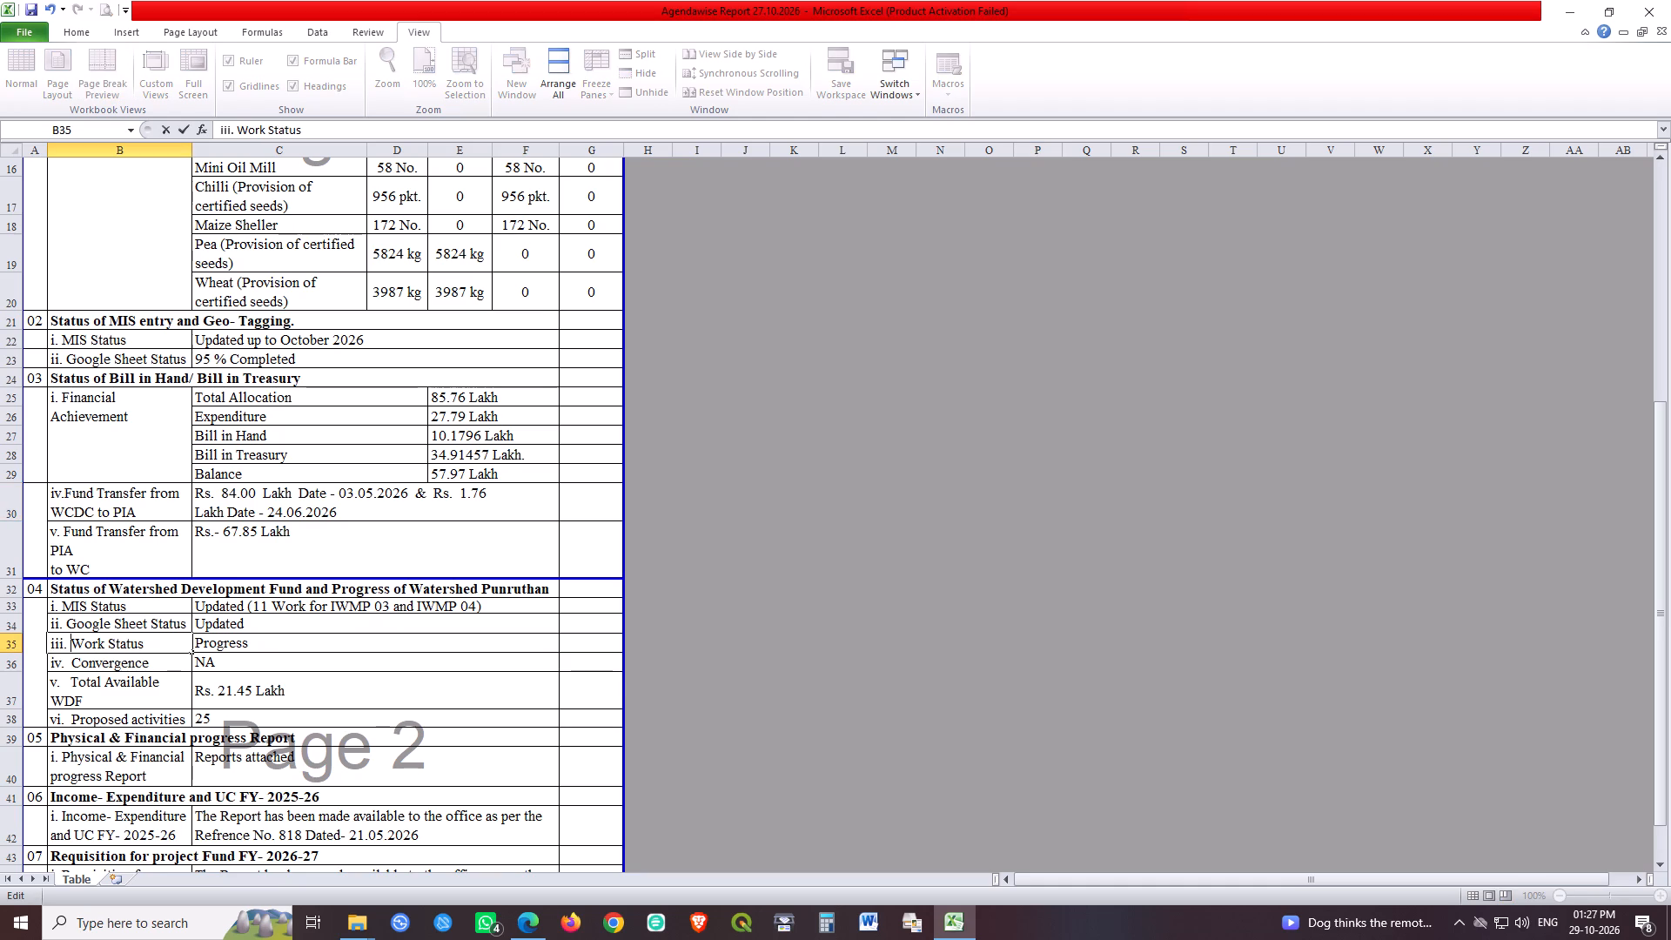
{"action": "key", "text": "BackSpace"}
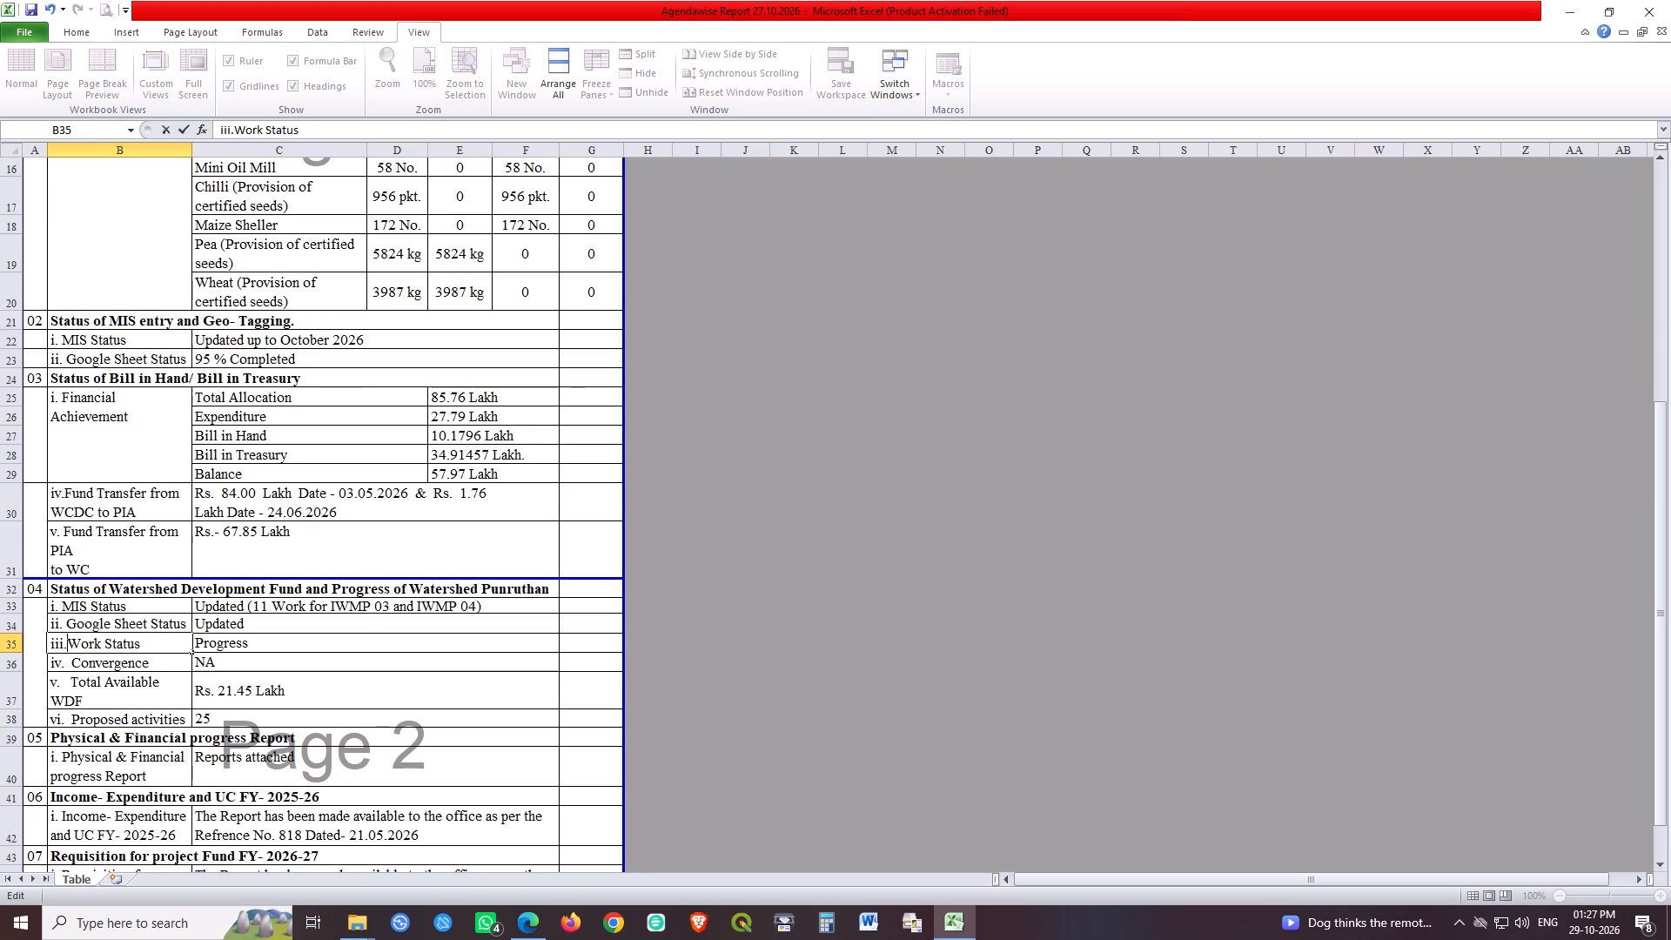
{"action": "key", "text": "space"}
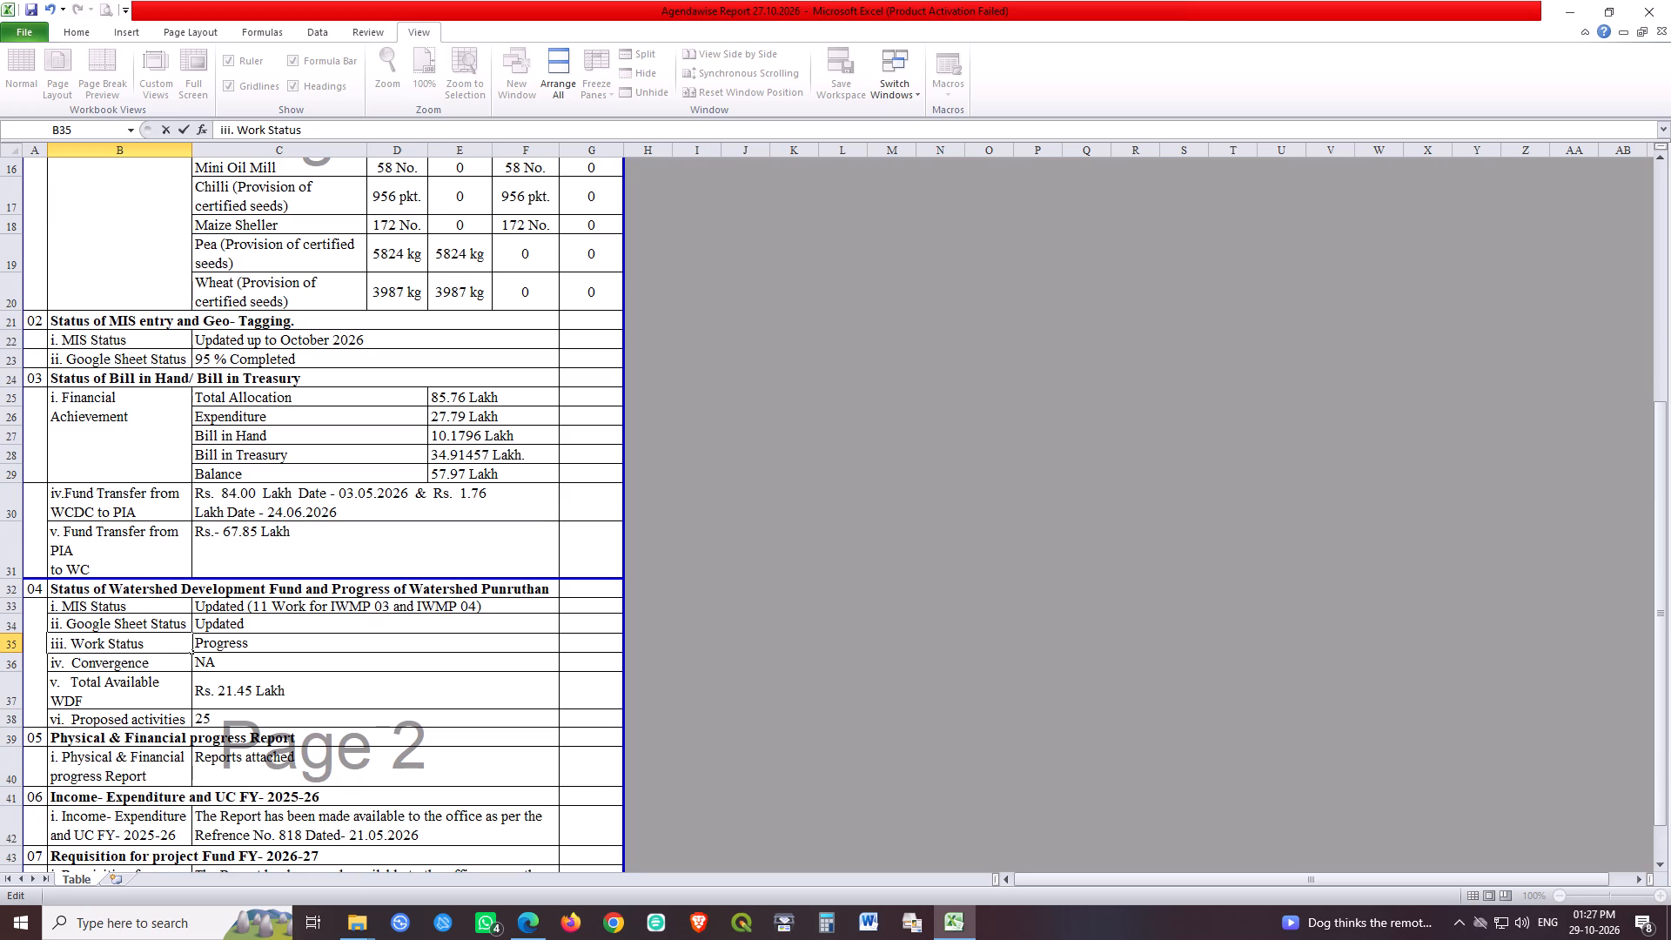
{"action": "double_click", "coordinate": [71, 663]}
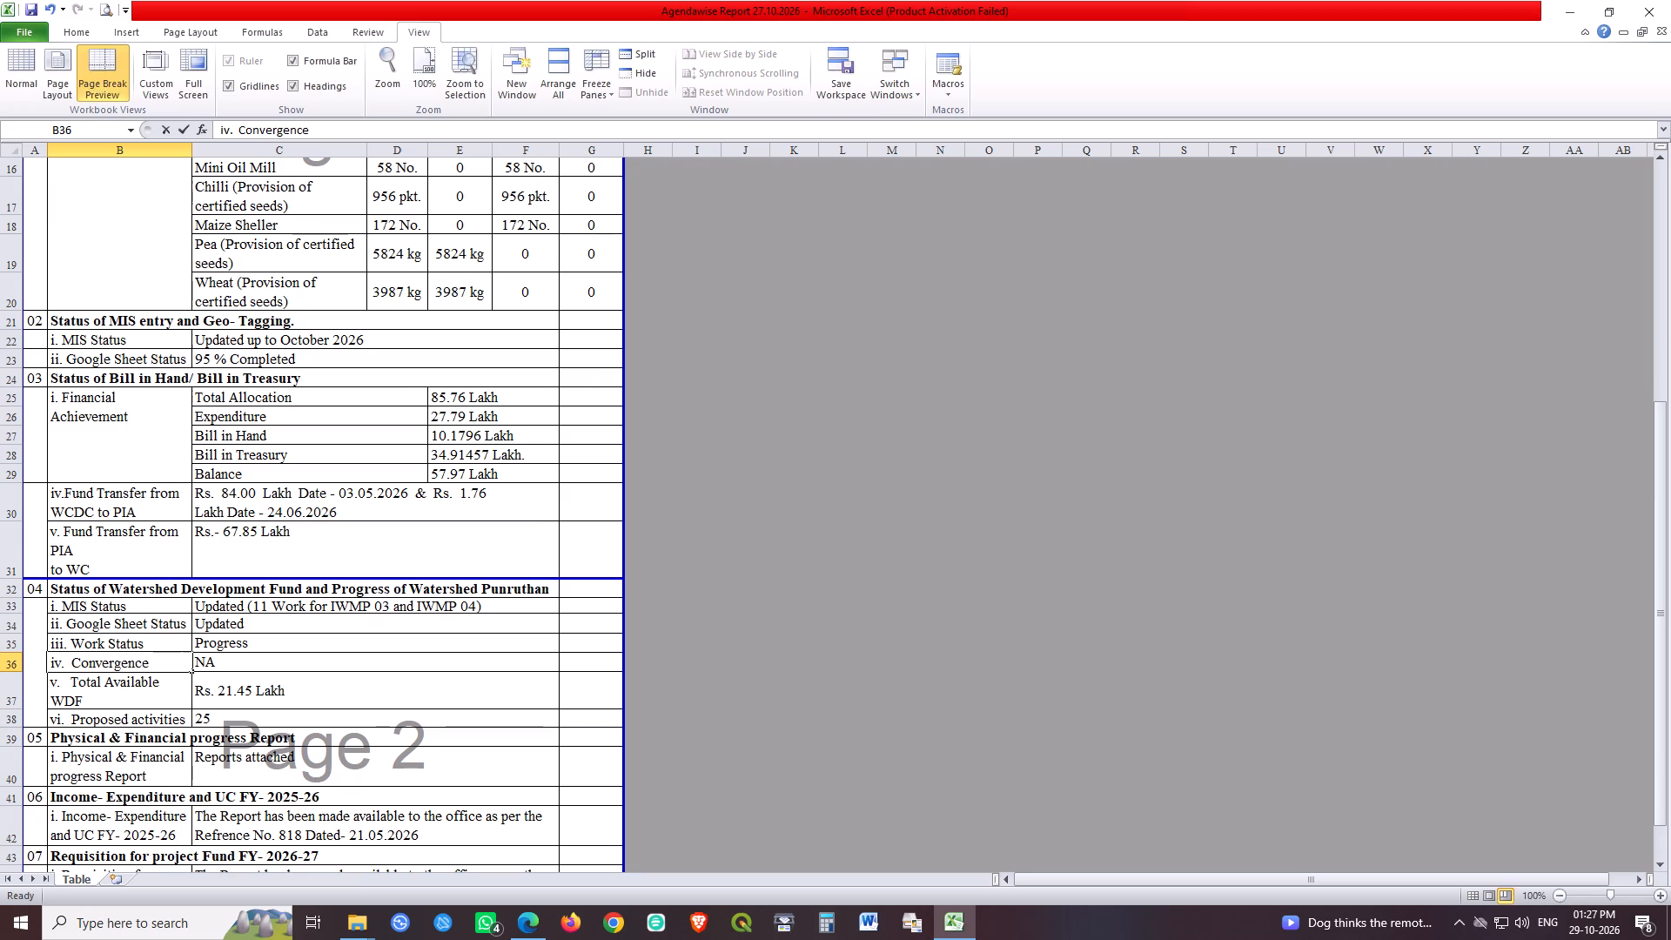
{"action": "key", "text": "BackSpace"}
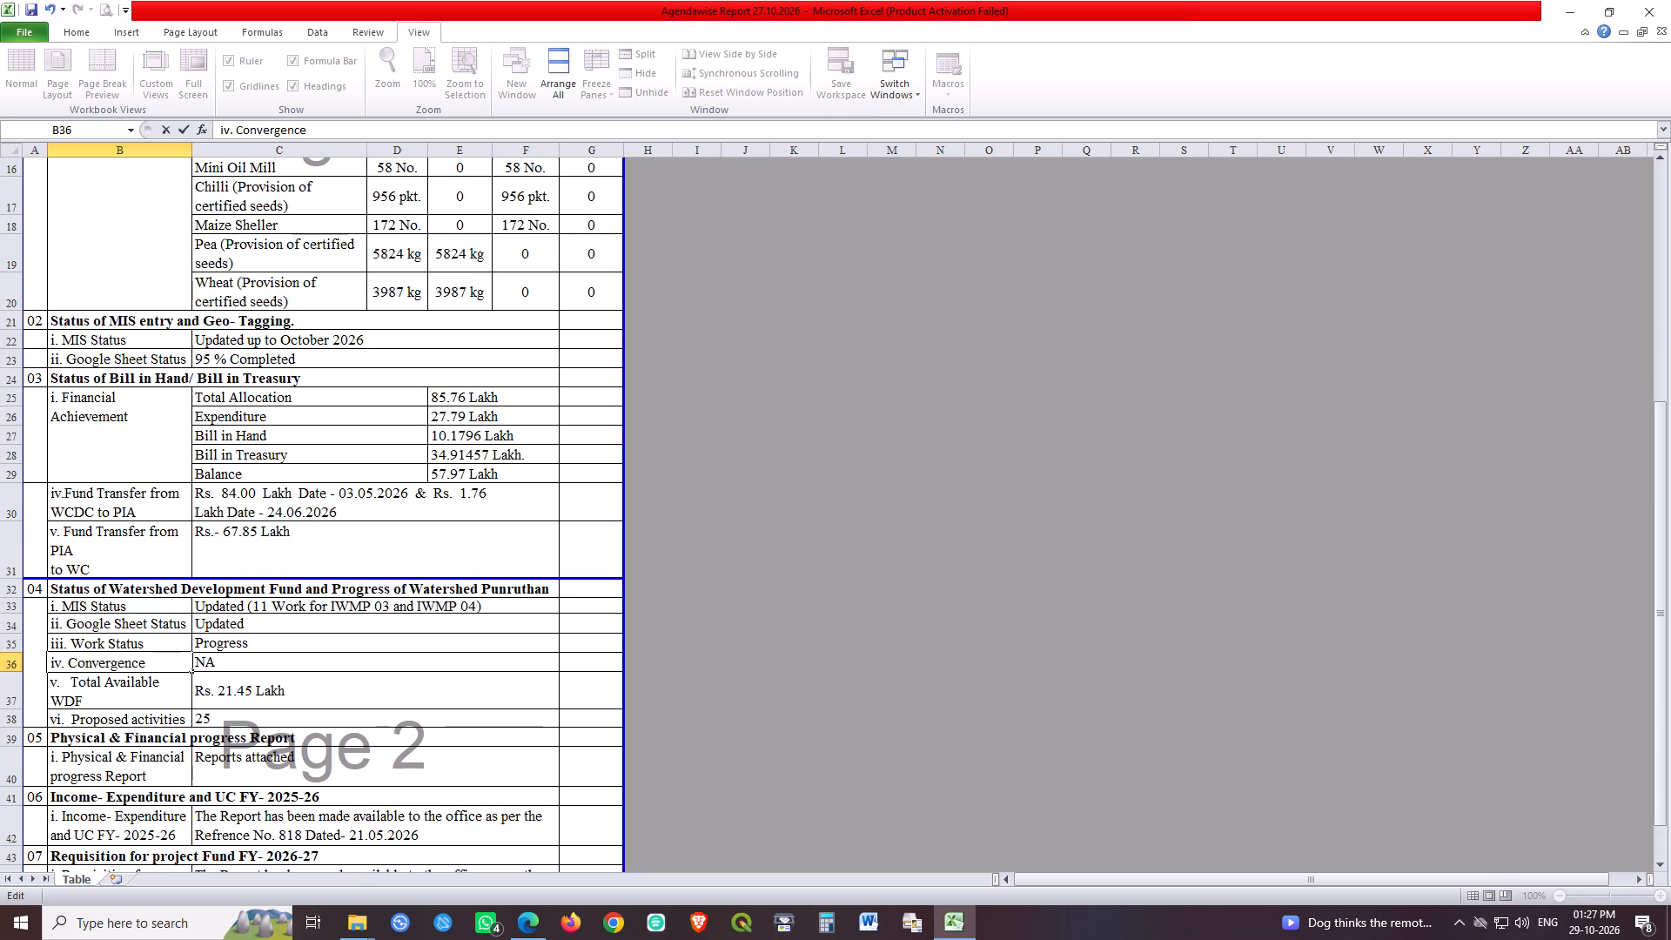
{"action": "double_click", "coordinate": [72, 680]}
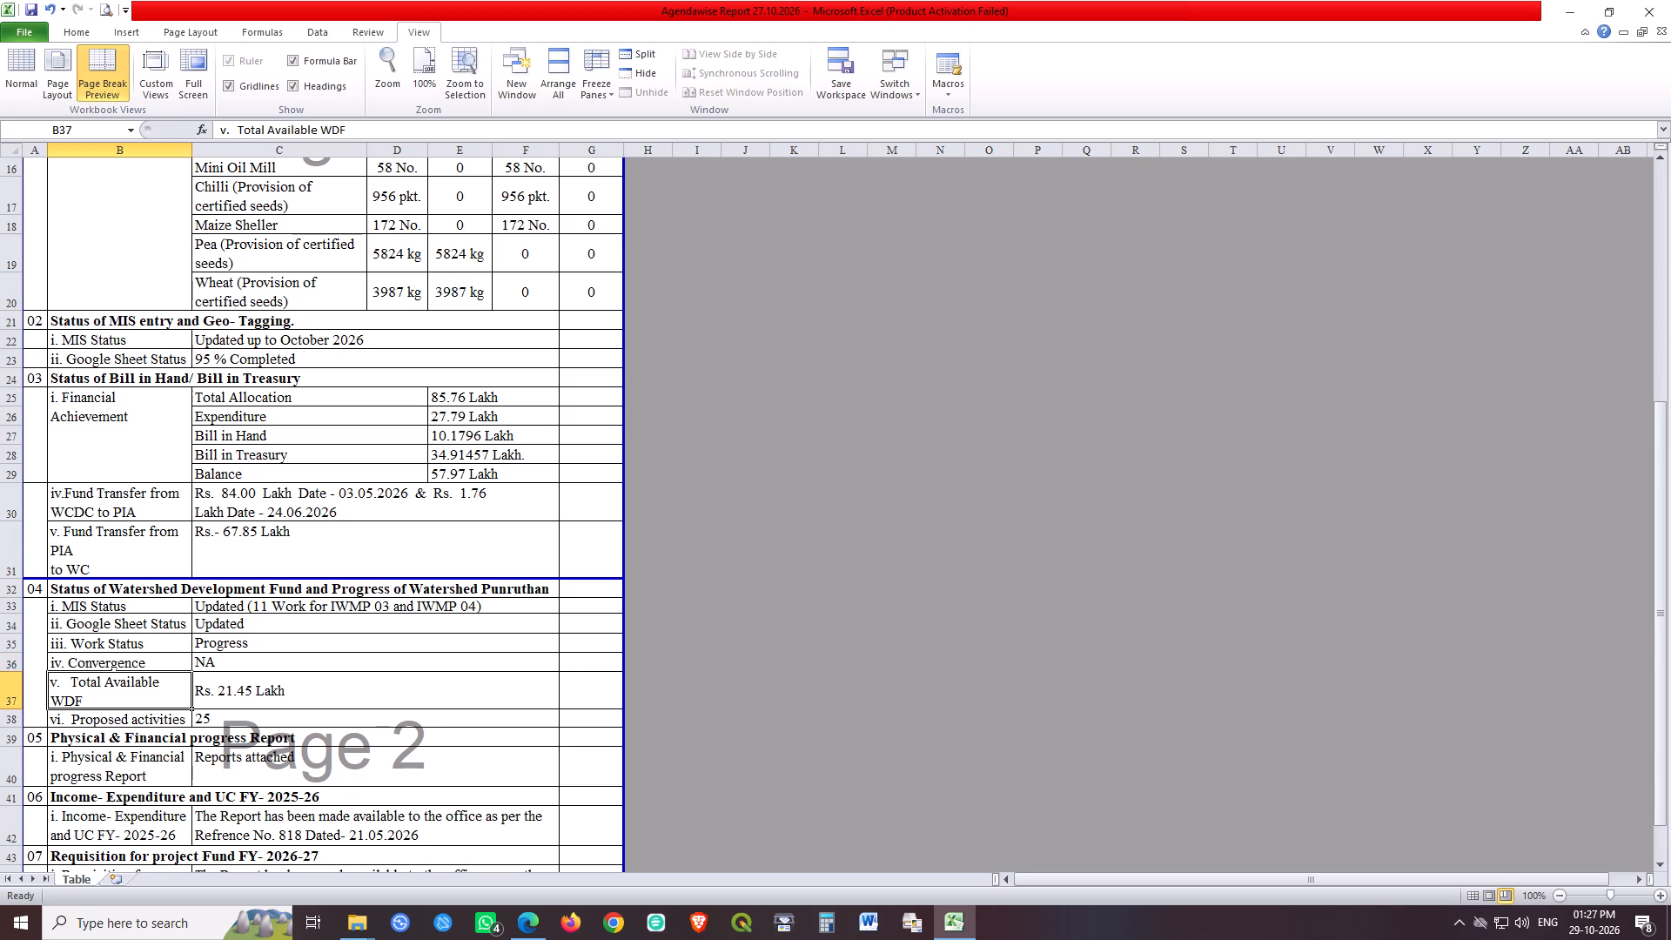
{"action": "double_click", "coordinate": [70, 681]}
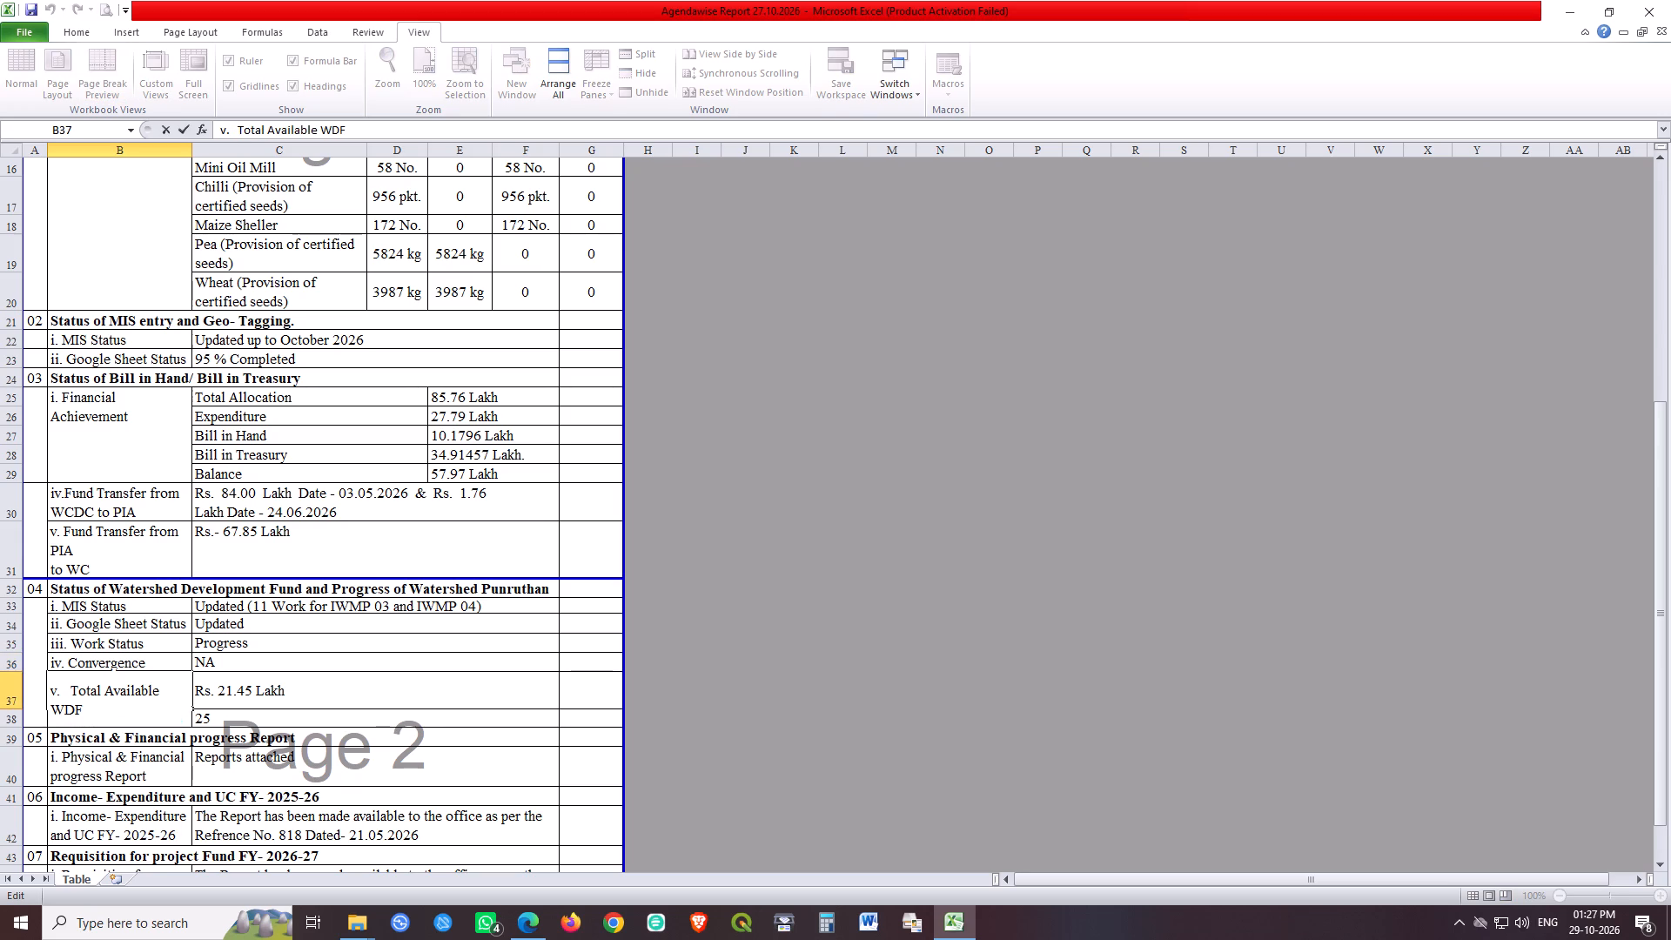
{"action": "key", "text": "BackSpace"}
{"action": "key", "text": "BackSpace"}
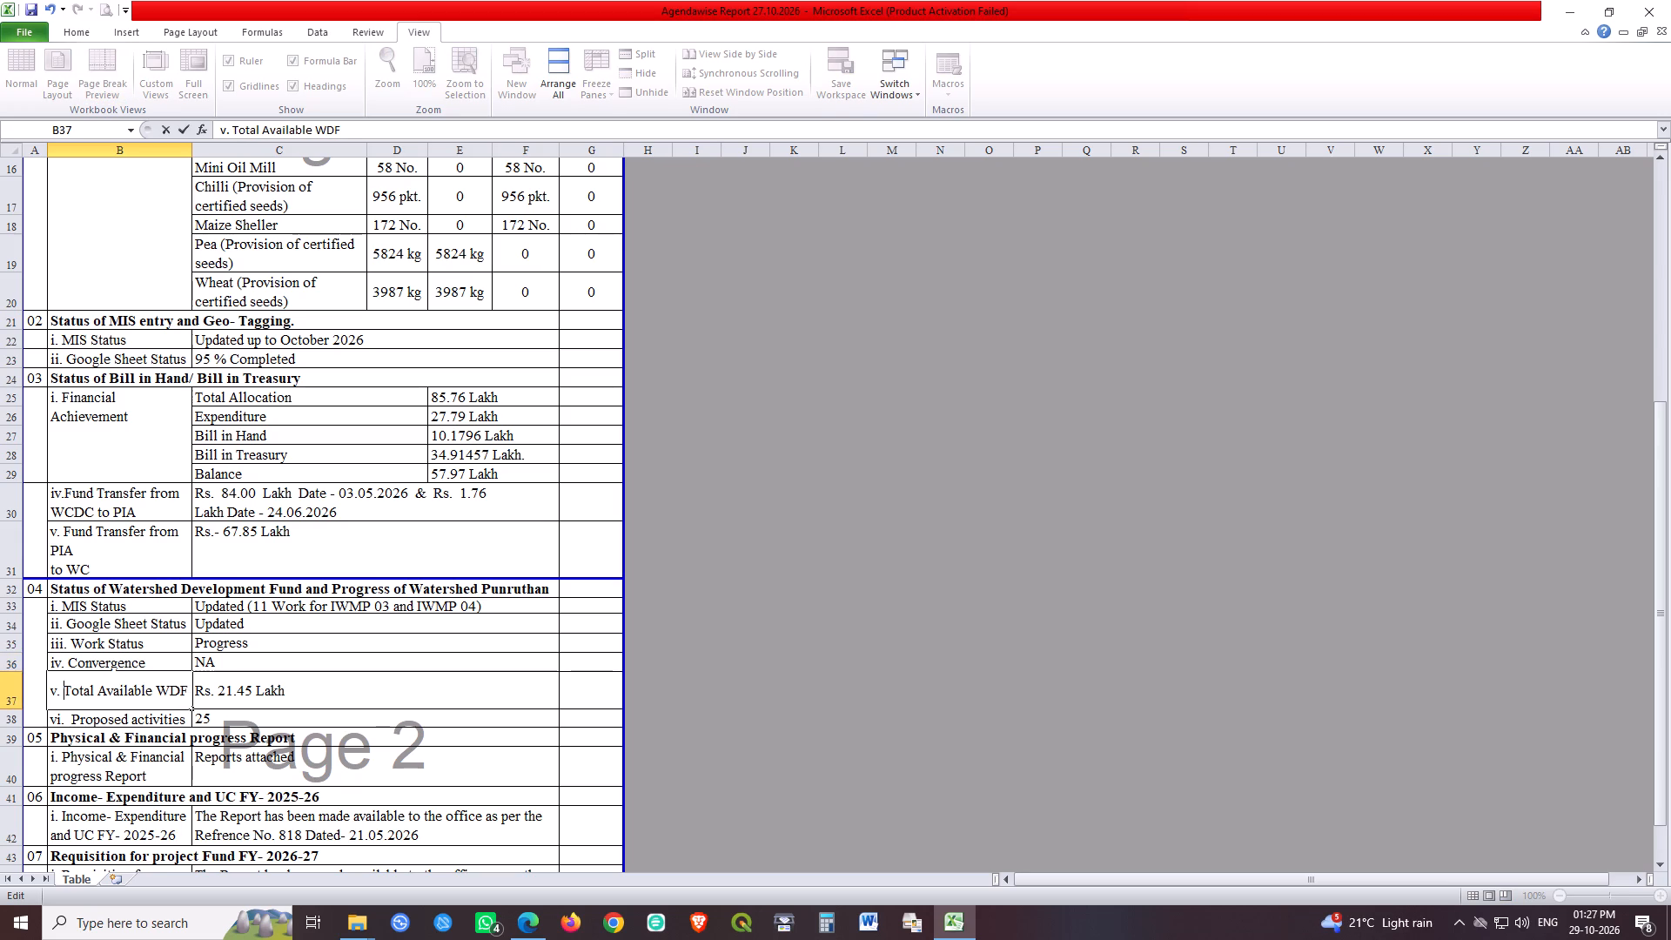
{"action": "key", "text": "Return"}
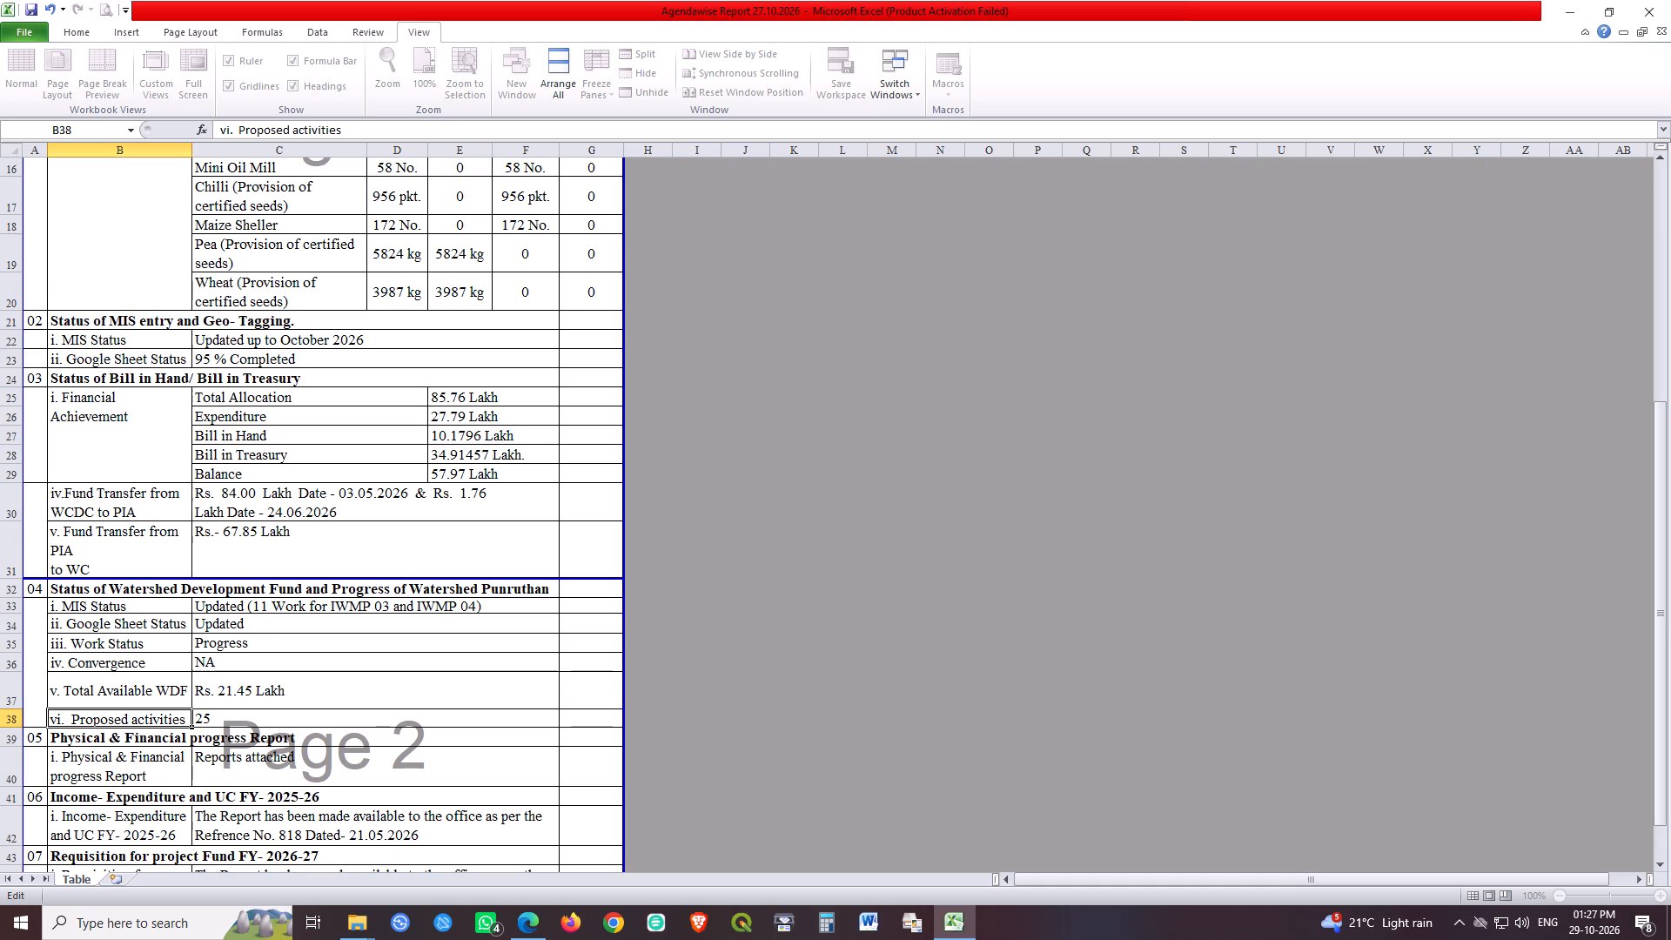
{"action": "left_click", "coordinate": [995, 595]}
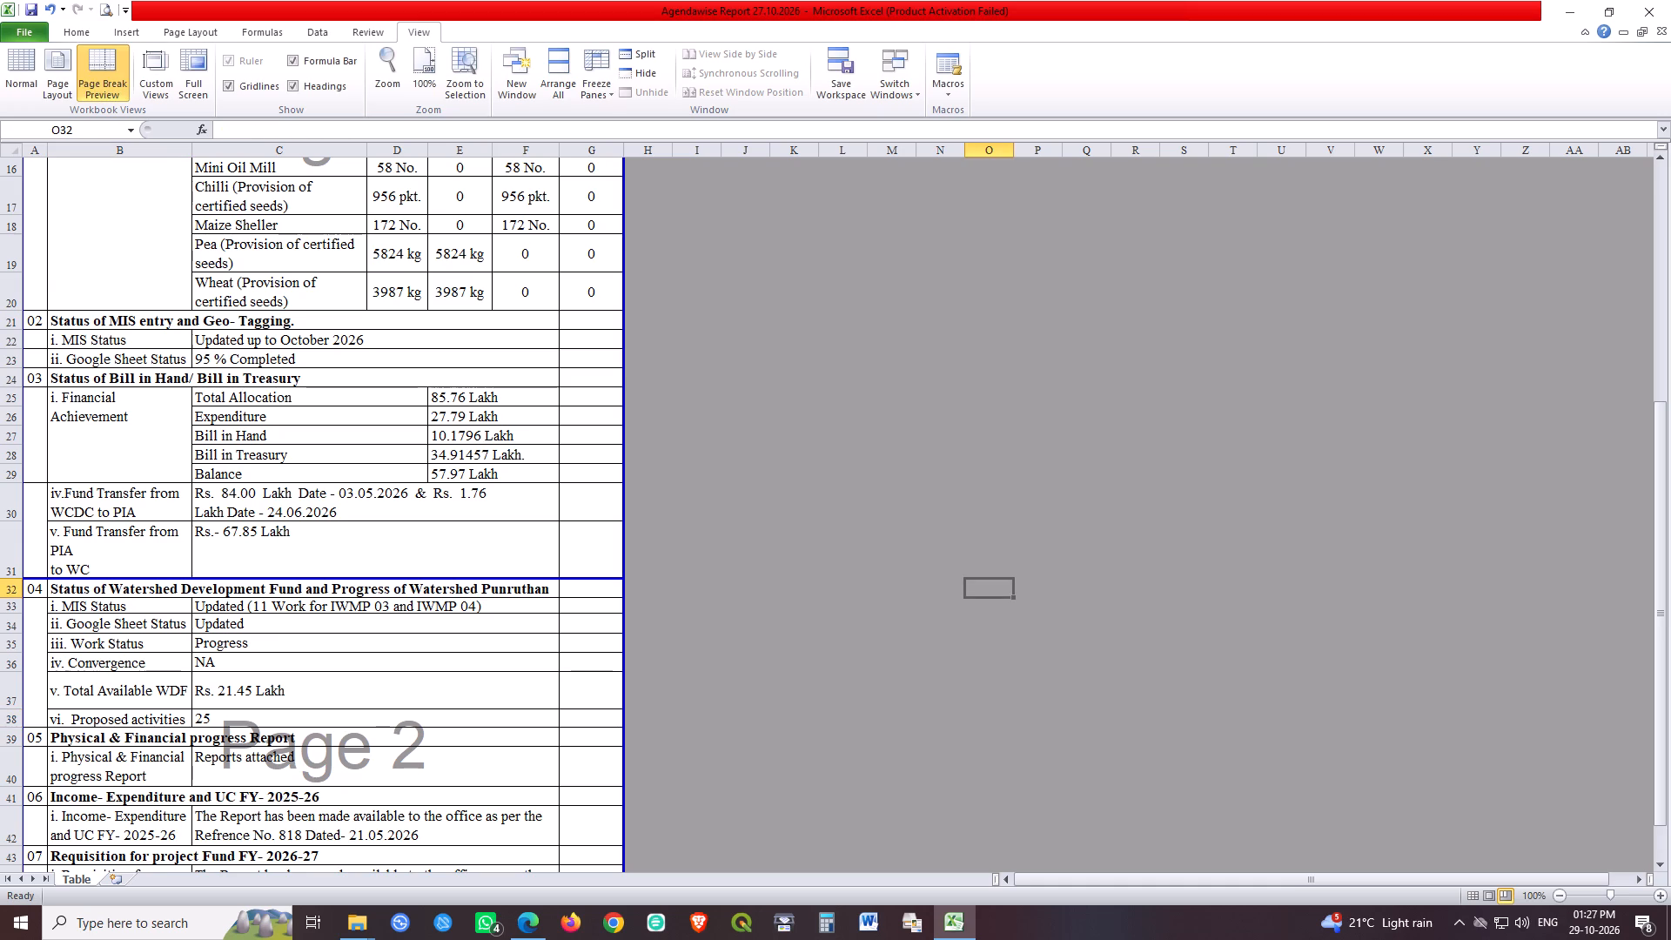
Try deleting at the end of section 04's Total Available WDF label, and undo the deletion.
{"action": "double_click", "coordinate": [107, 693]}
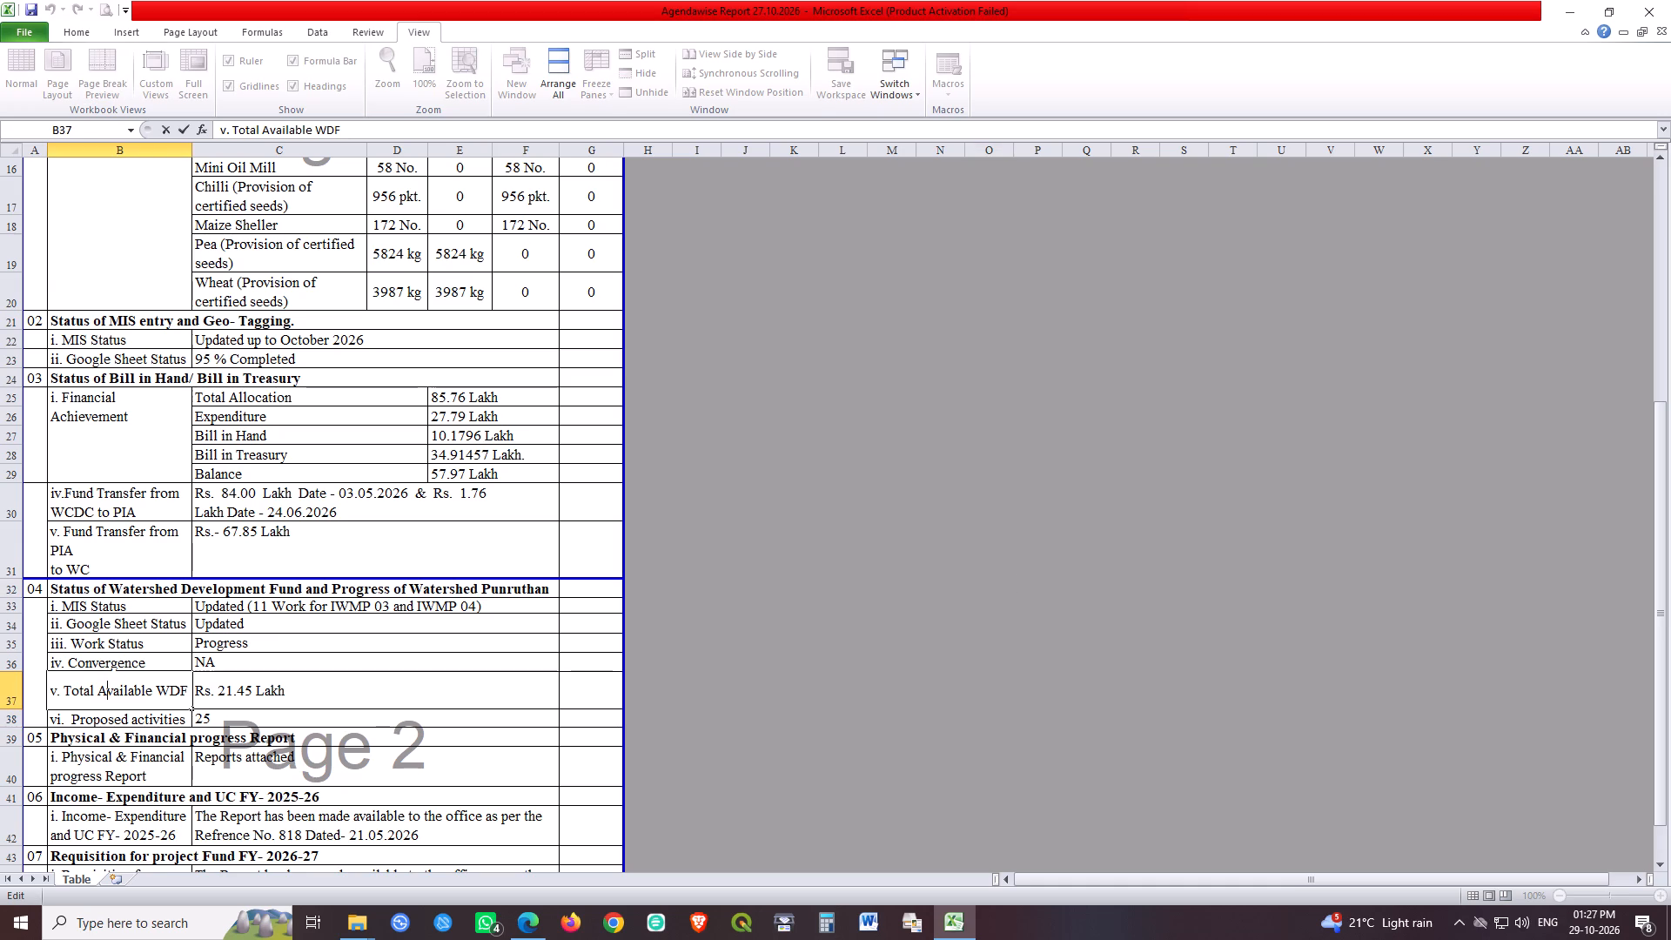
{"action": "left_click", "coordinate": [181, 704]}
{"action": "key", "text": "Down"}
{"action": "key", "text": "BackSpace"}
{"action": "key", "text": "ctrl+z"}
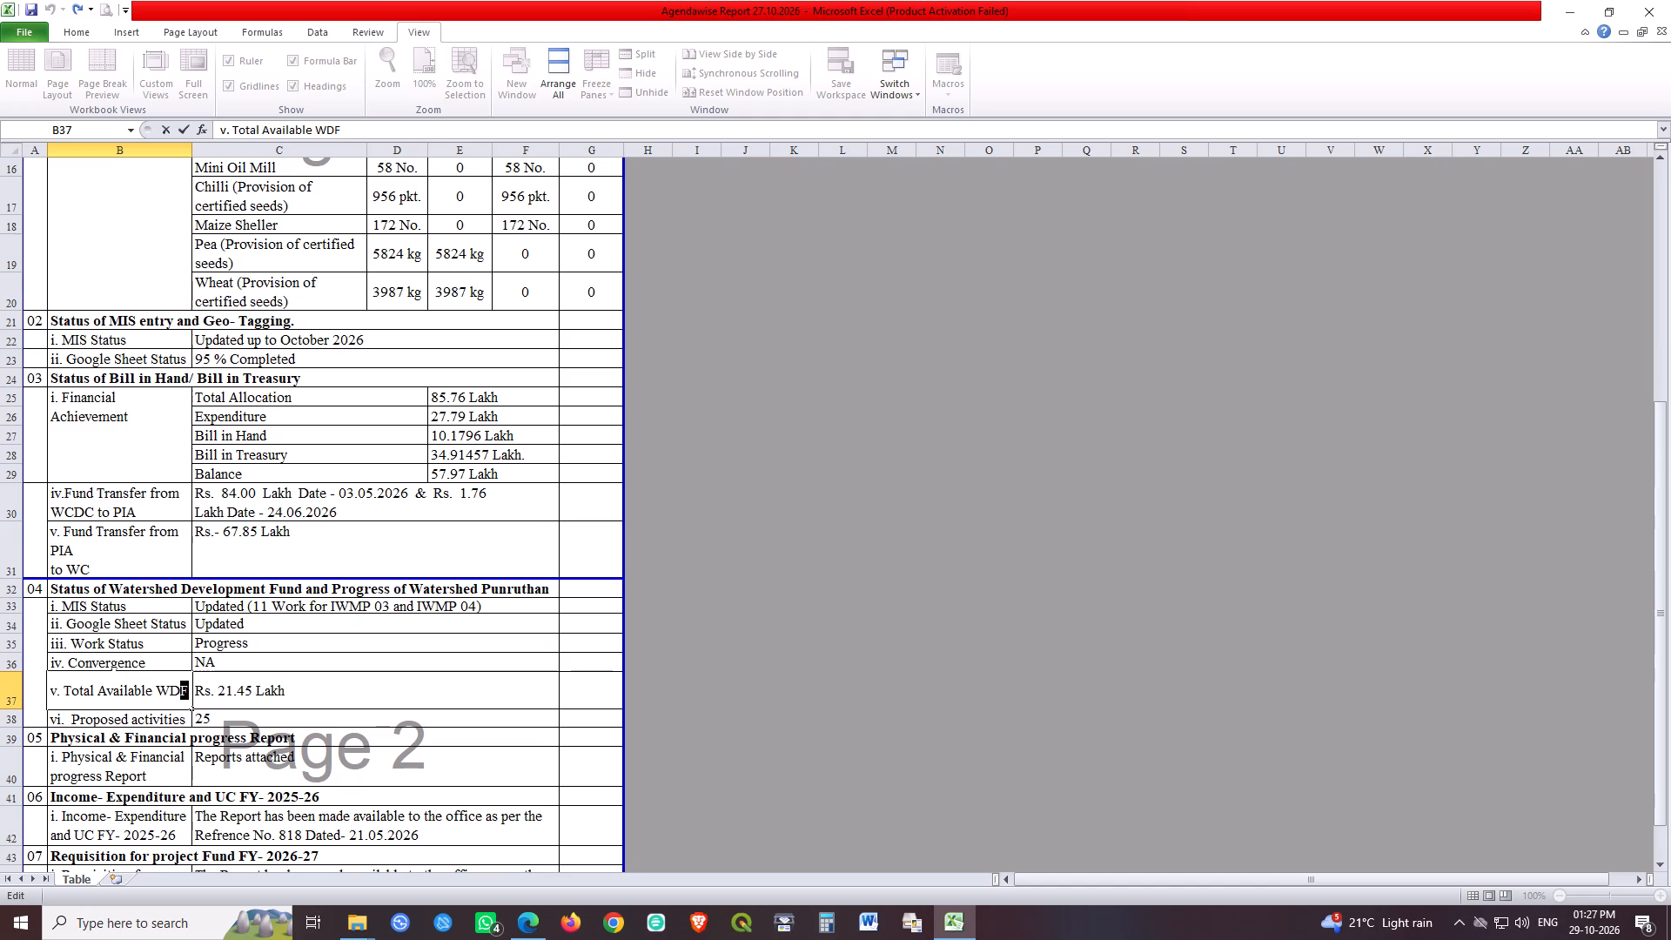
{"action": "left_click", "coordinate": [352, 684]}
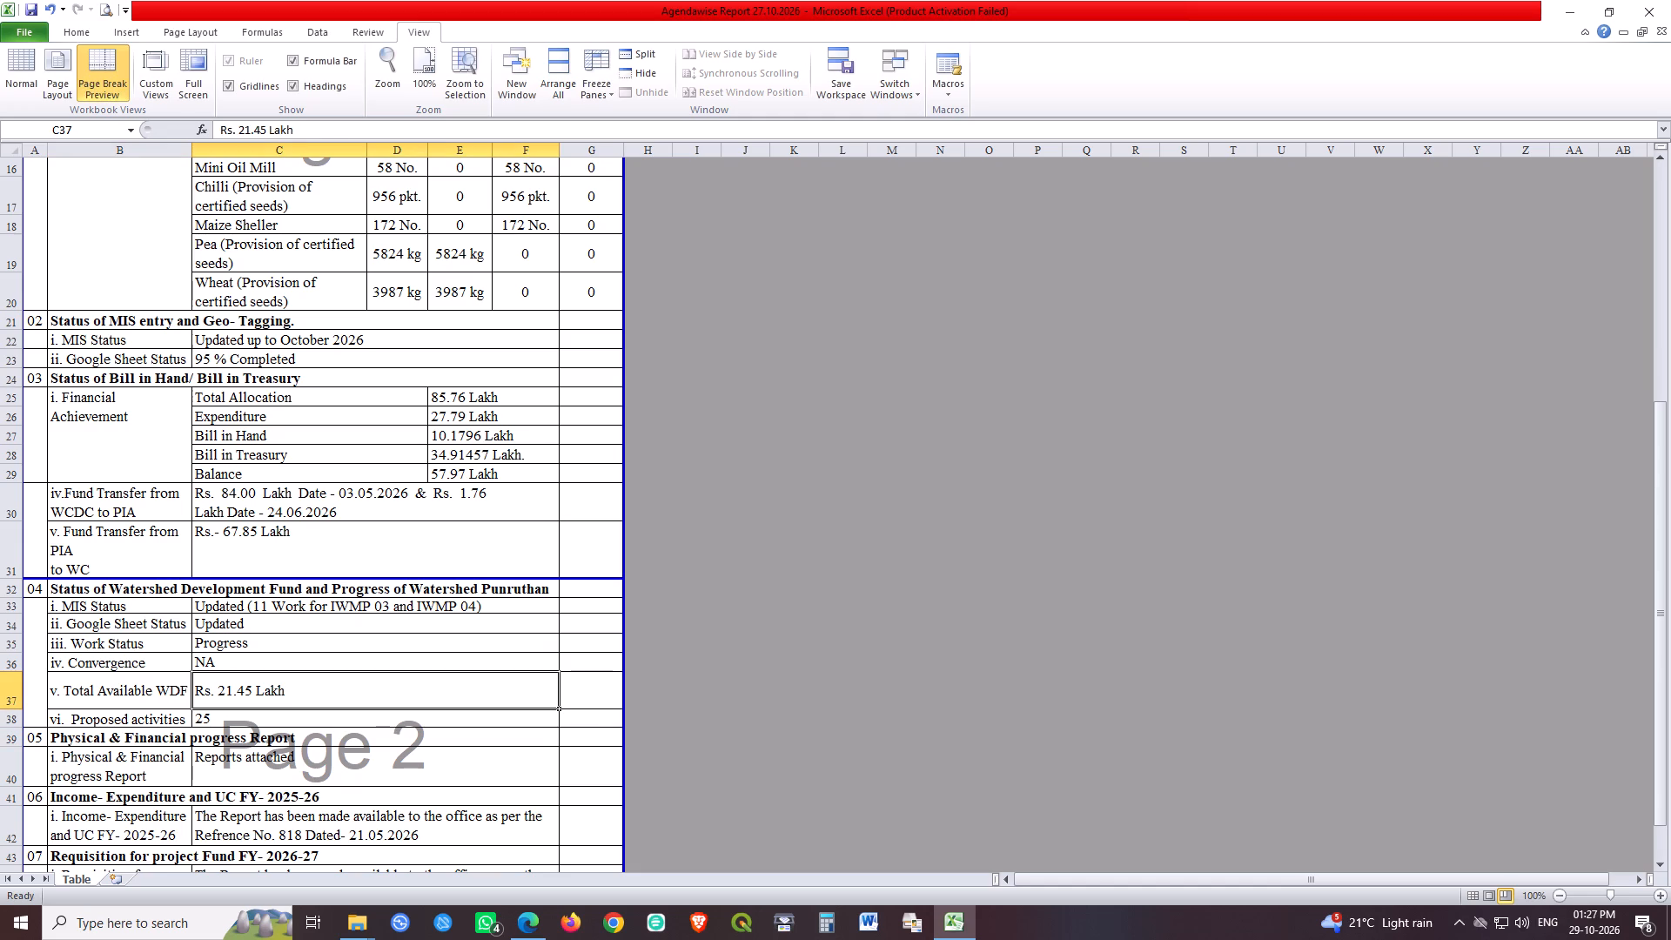
Shrink section 04's Total Available WDF row to a height of 24.75.
{"action": "left_click_drag", "start_coordinate": [10, 709], "coordinate": [10, 701]}
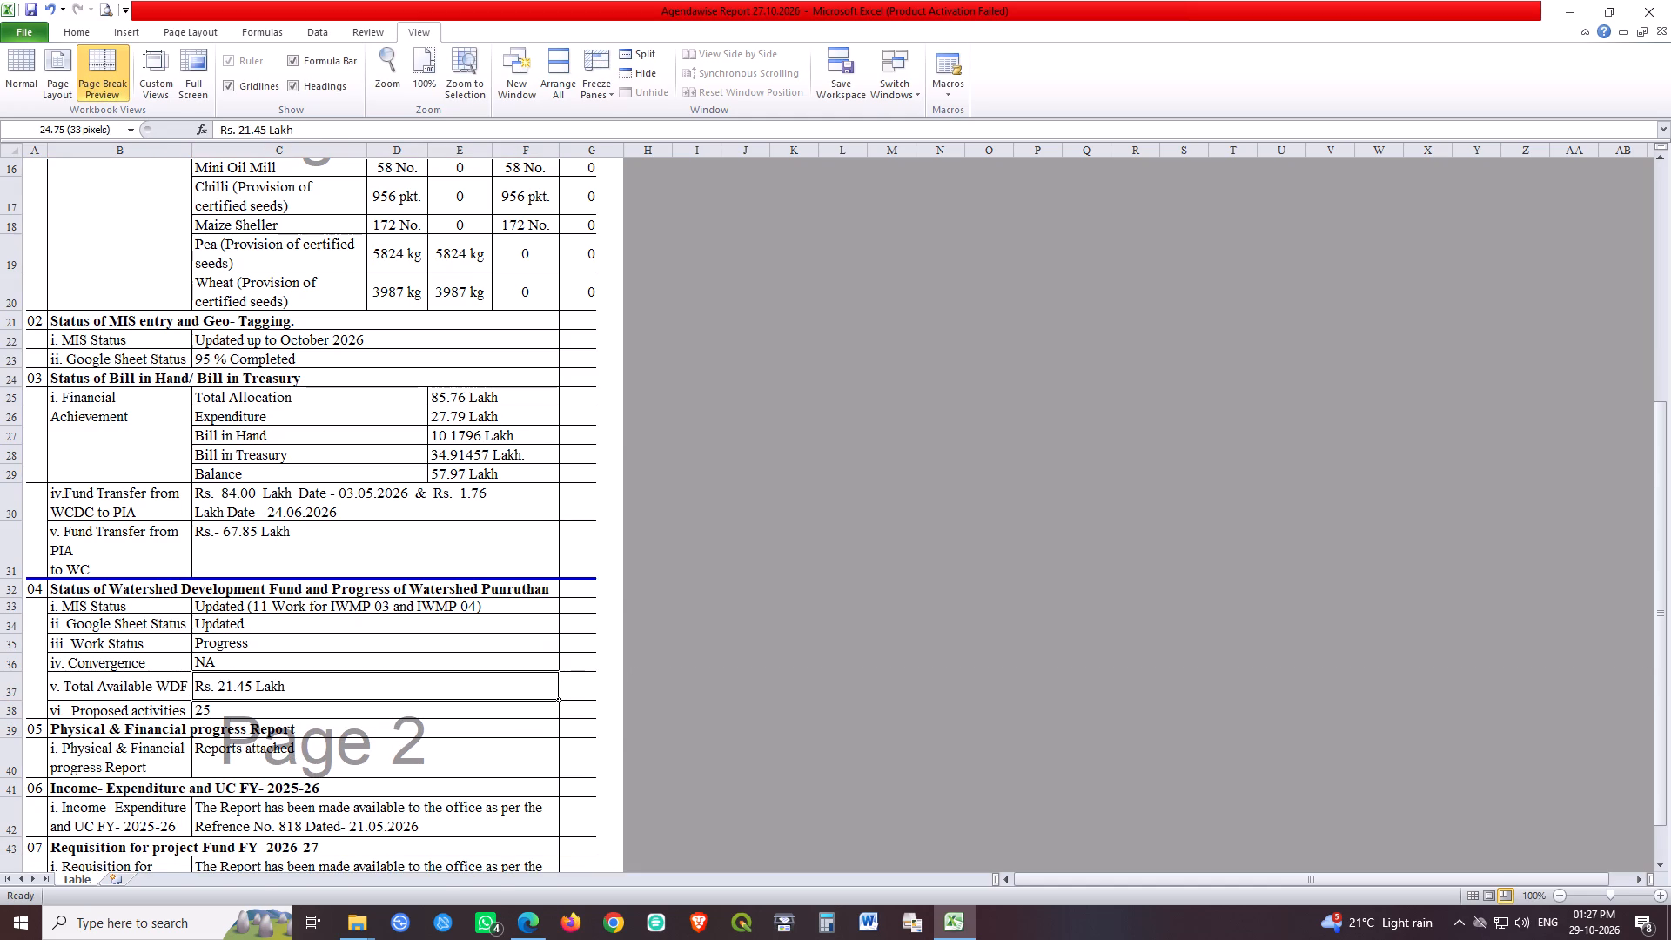
Shrink section 04's Total Available WDF row further, down to the height of the neighbouring single-line rows.
{"action": "left_click_drag", "start_coordinate": [10, 697], "coordinate": [8, 689]}
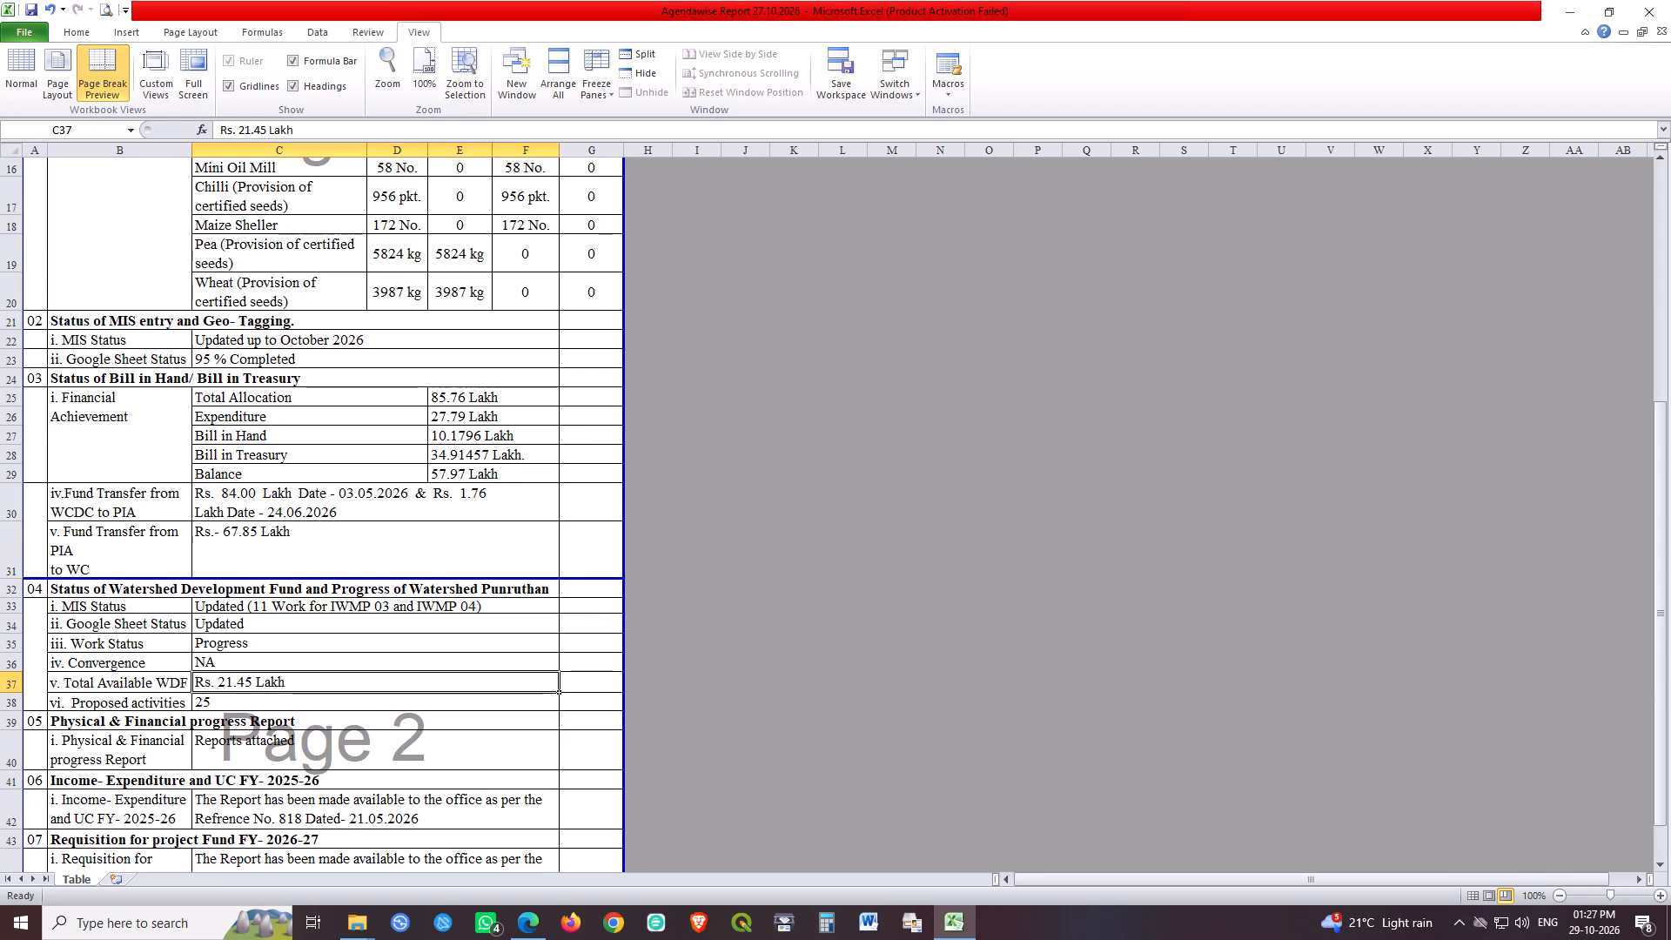
{"action": "left_click", "coordinate": [278, 732]}
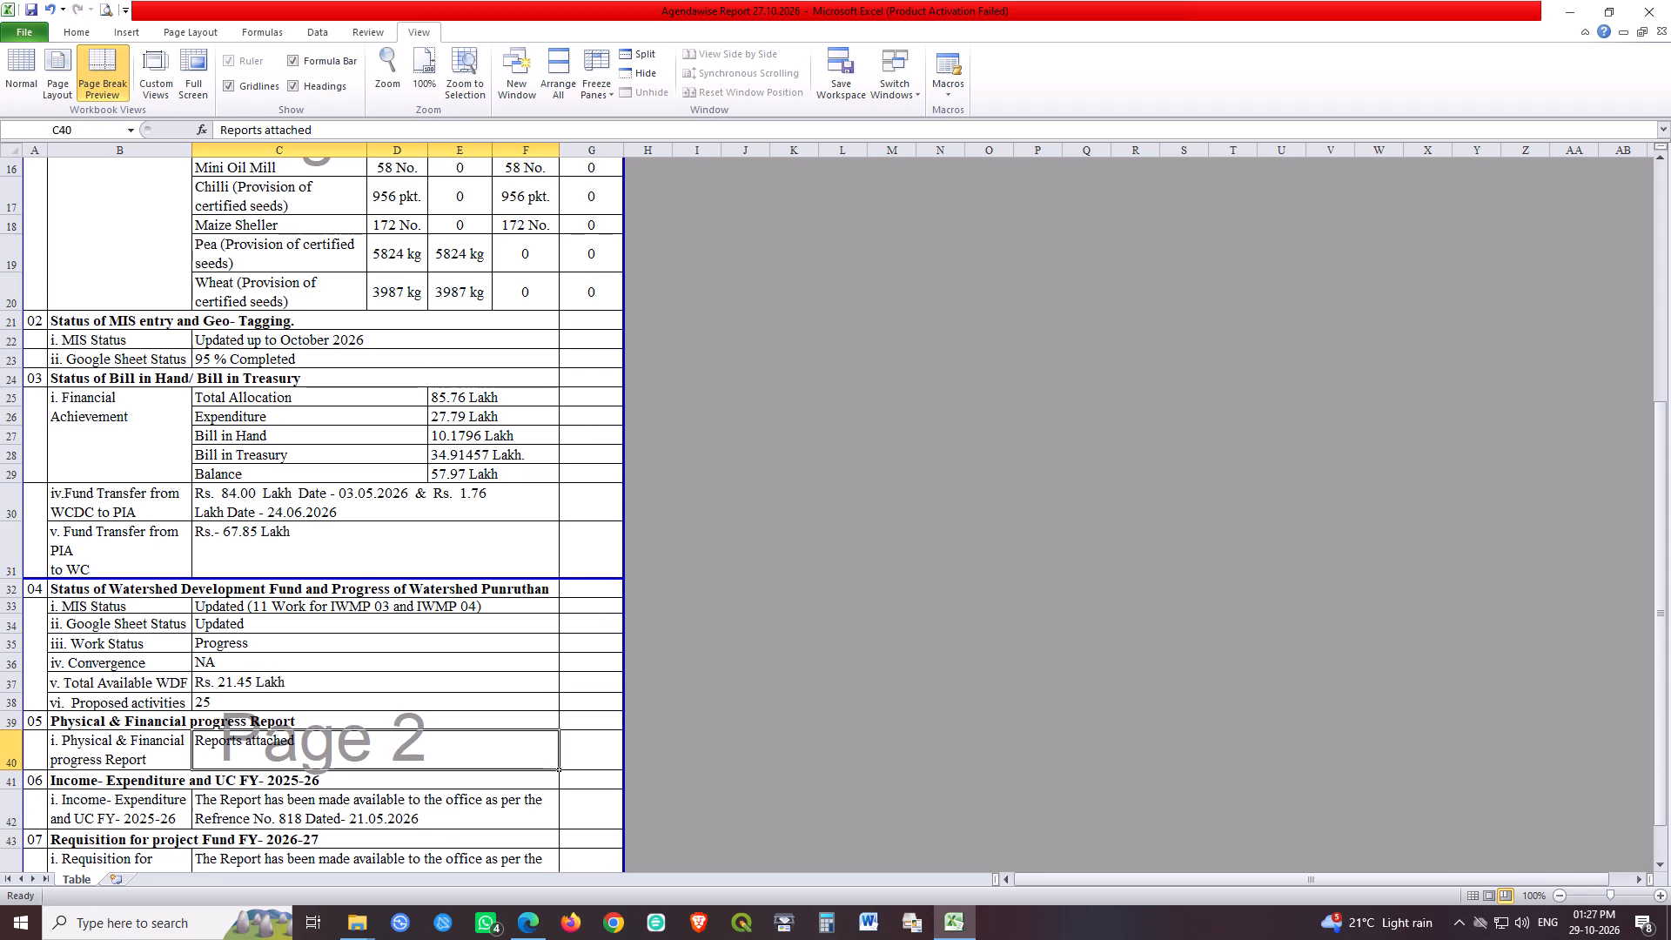
Look over the compacted report pages and save the Agendawise Report 27.10.2026 workbook.
{"action": "scroll", "coordinate": [271, 742], "scroll_direction": "down", "scroll_amount": 1}
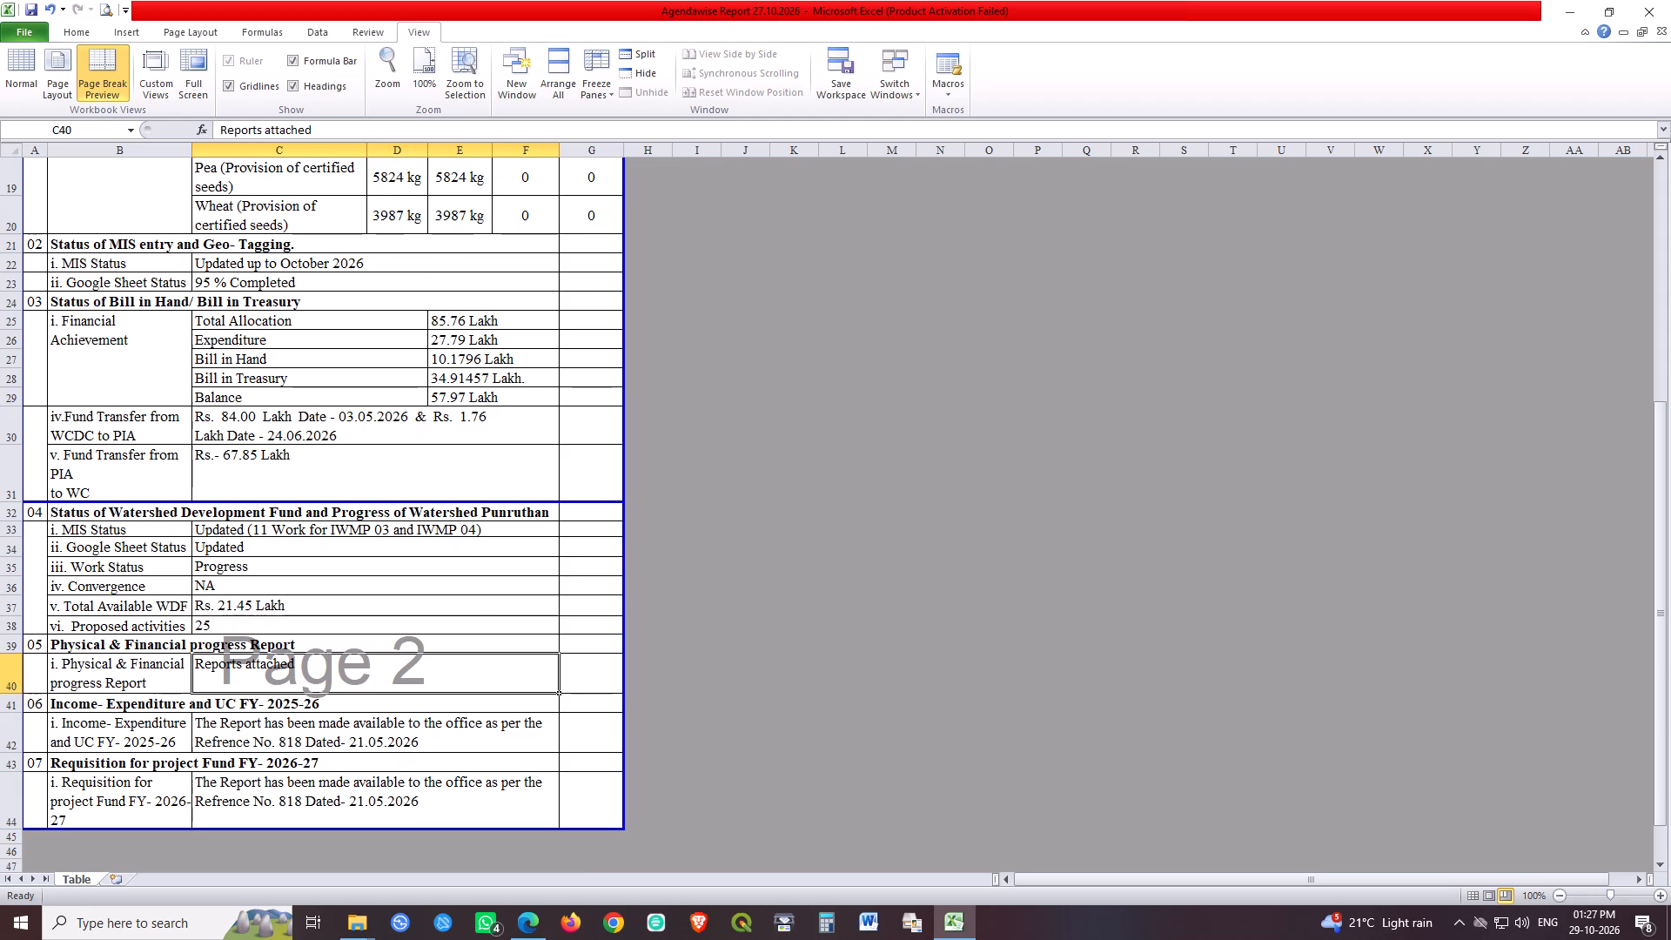
{"action": "scroll", "coordinate": [218, 667], "scroll_direction": "up", "scroll_amount": 8}
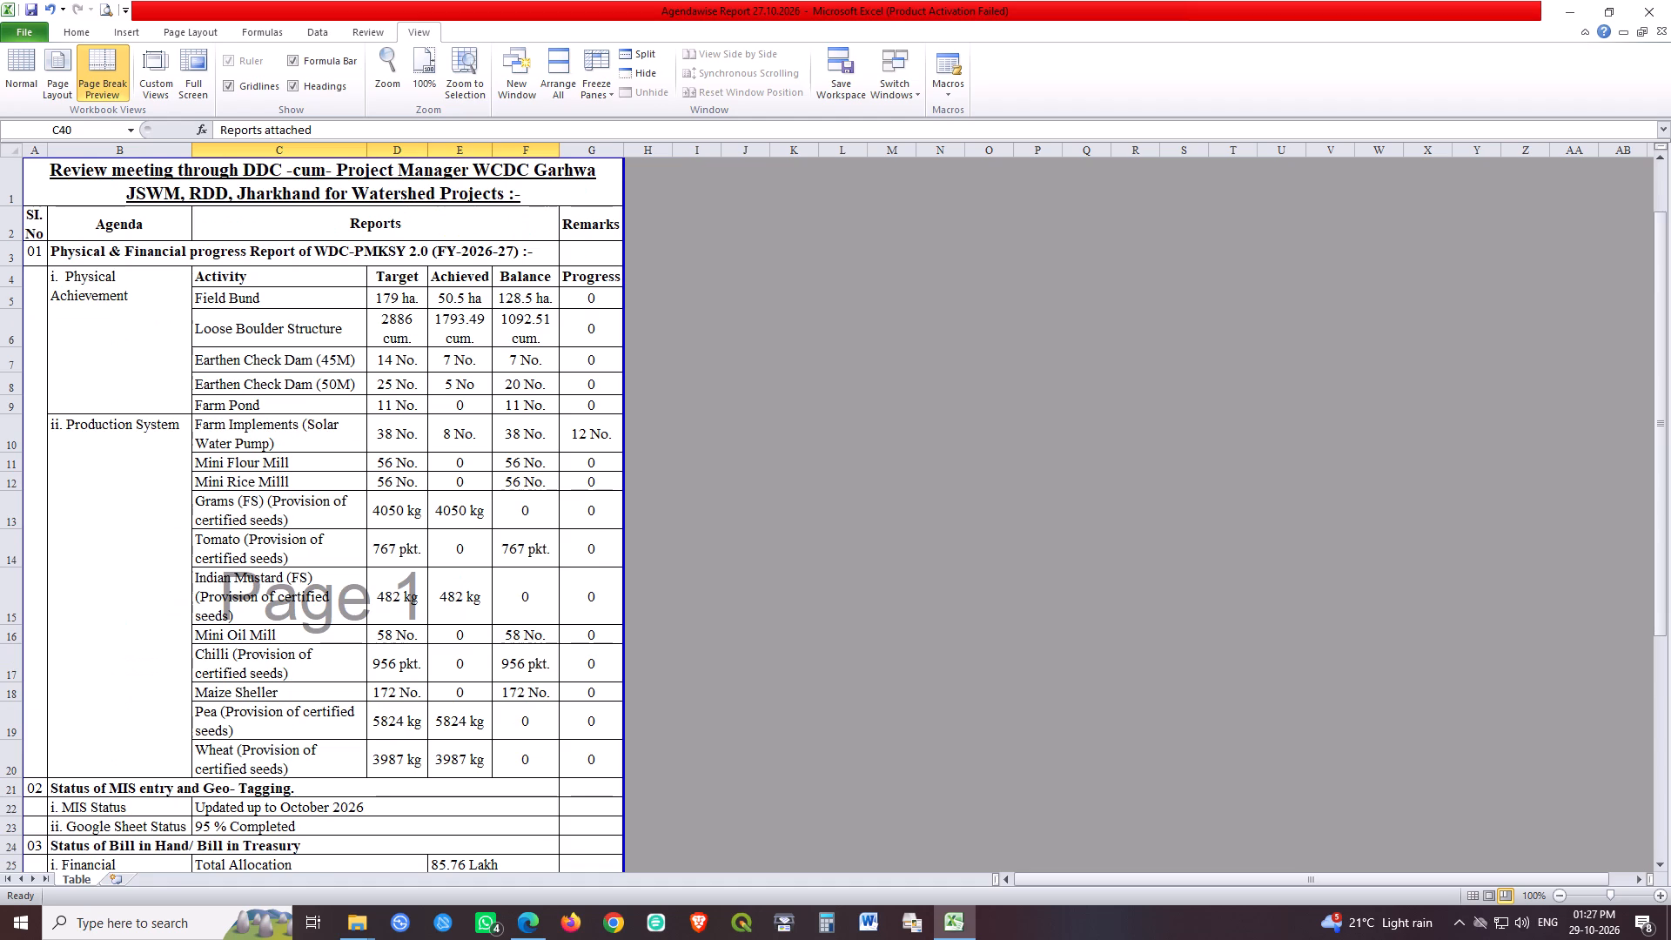
{"action": "key", "text": "ctrl+s"}
{"action": "key", "text": "ctrl+s"}
{"action": "key", "text": "ctrl+s"}
{"action": "key", "text": "ctrl+s"}
{"action": "key", "text": "ctrl+s"}
{"action": "key", "text": "ctrl+s"}
{"action": "key", "text": "ctrl+s"}
{"action": "key", "text": "ctrl+s"}
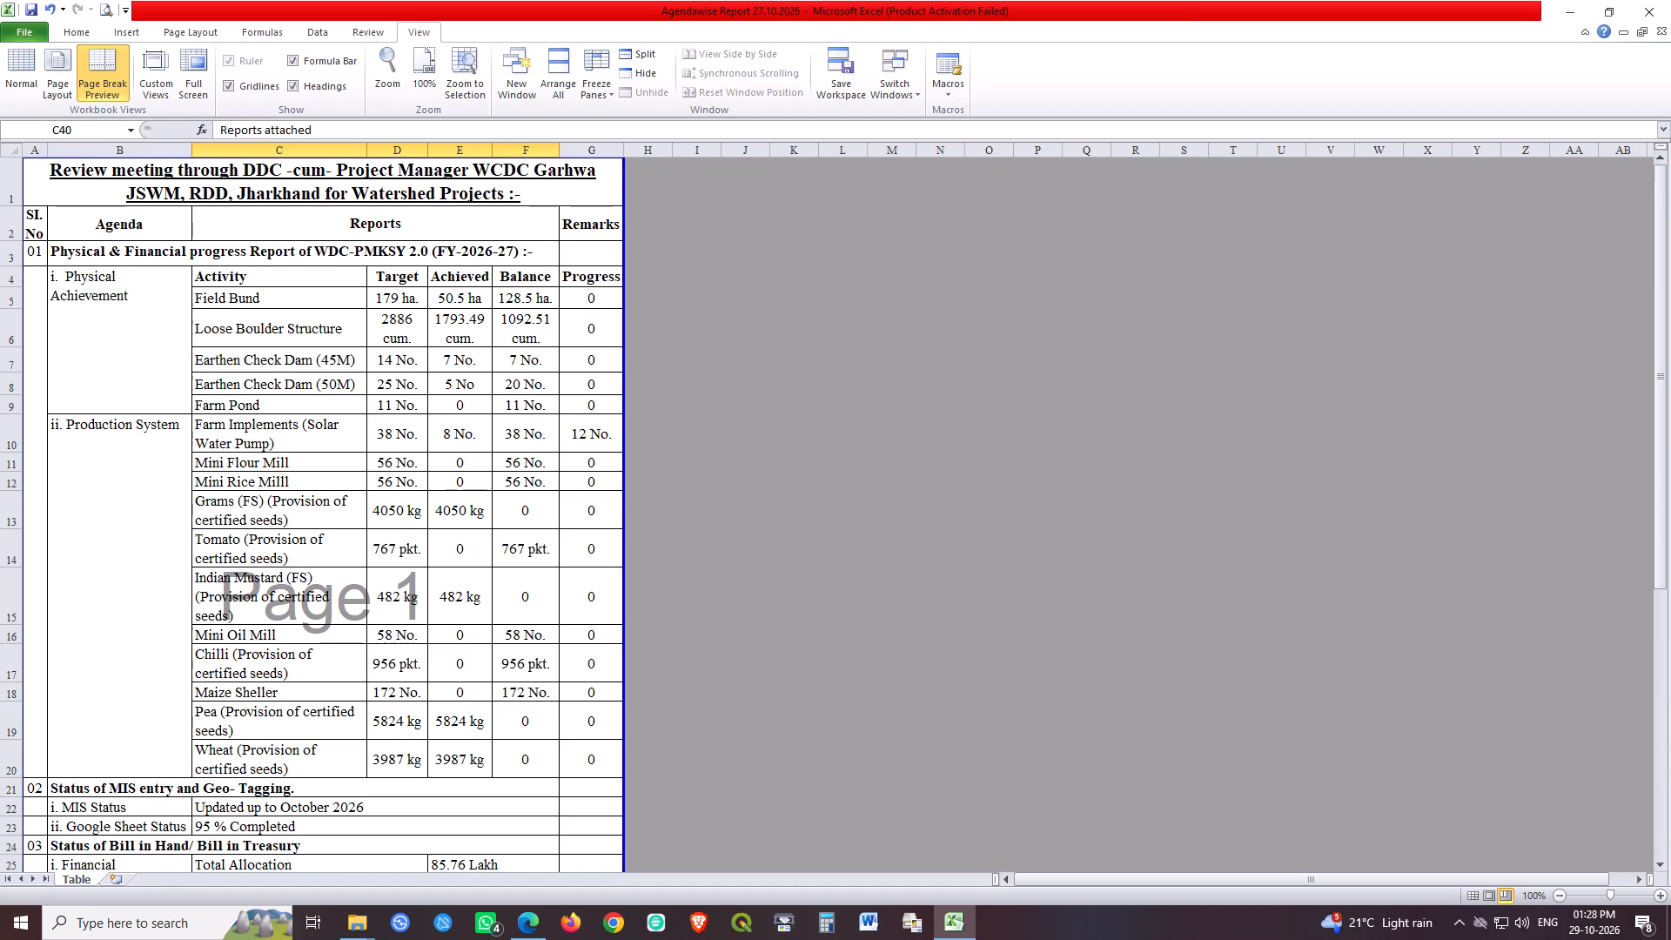
{"action": "key", "text": "ctrl+s"}
{"action": "key", "text": "ctrl+s"}
{"action": "key", "text": "ctrl+s"}
{"action": "key", "text": "ctrl+s"}
{"action": "key", "text": "ctrl+s"}
{"action": "key", "text": "ctrl+s"}
{"action": "key", "text": "ctrl+s"}
Switch to File Explorer and open the Expenditure report for GARHWA MPR oct 20026 workbook from USB Drive (G:).
{"action": "scroll", "coordinate": [223, 667], "scroll_direction": "down", "scroll_amount": 2}
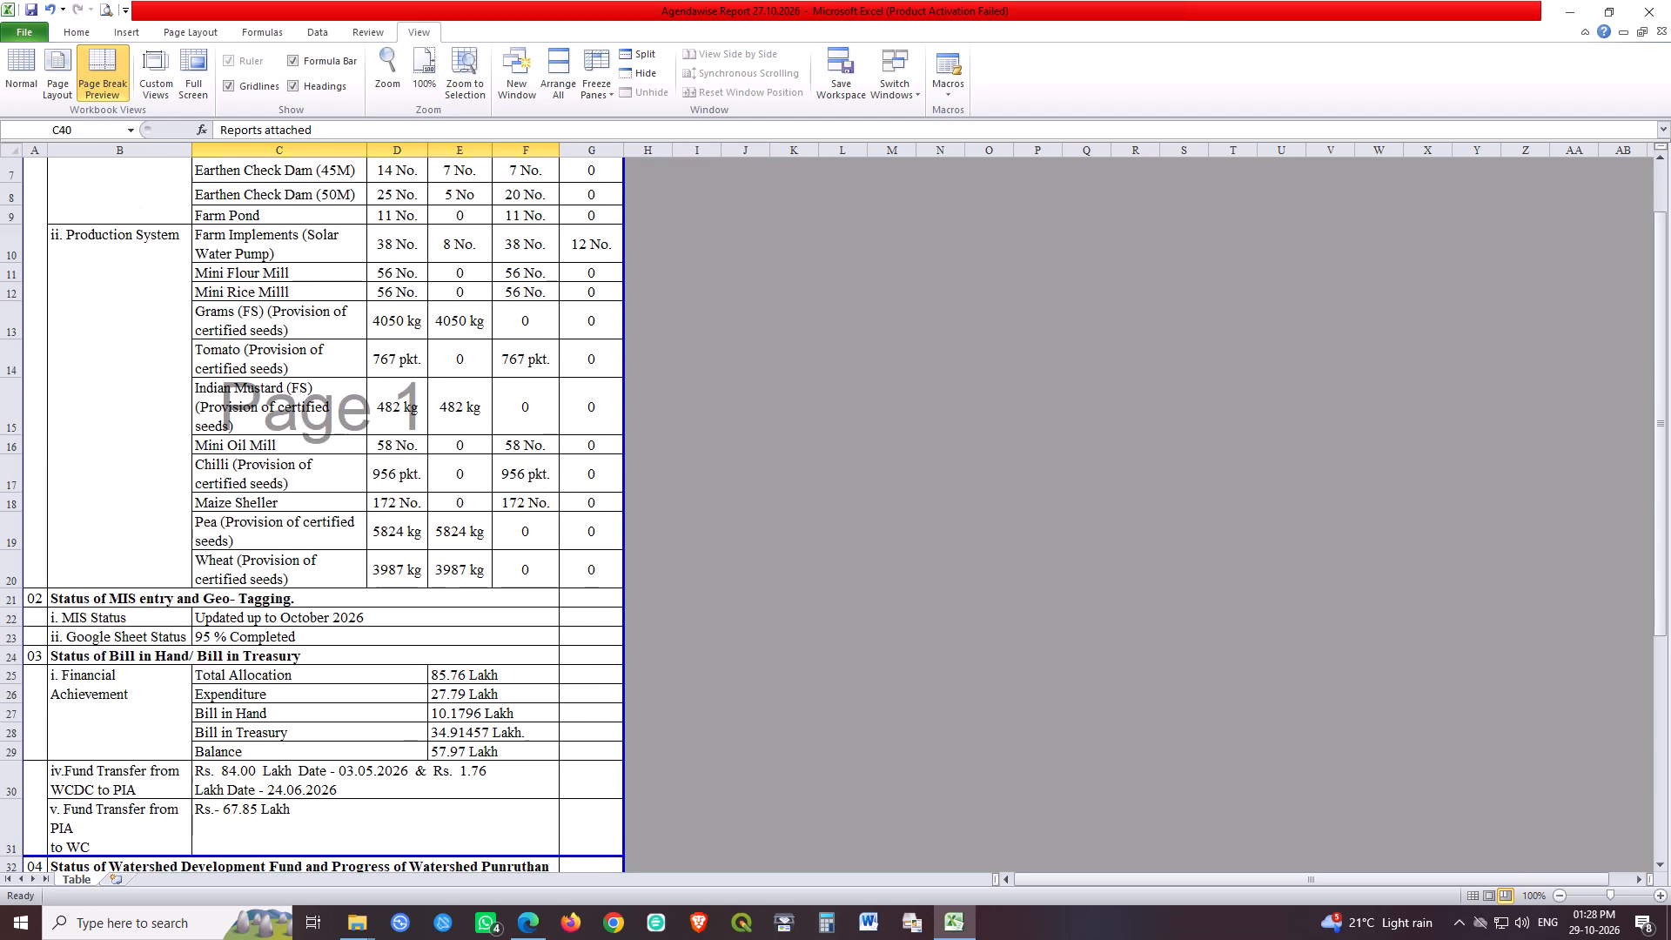
{"action": "scroll", "coordinate": [229, 668], "scroll_direction": "up", "scroll_amount": 3}
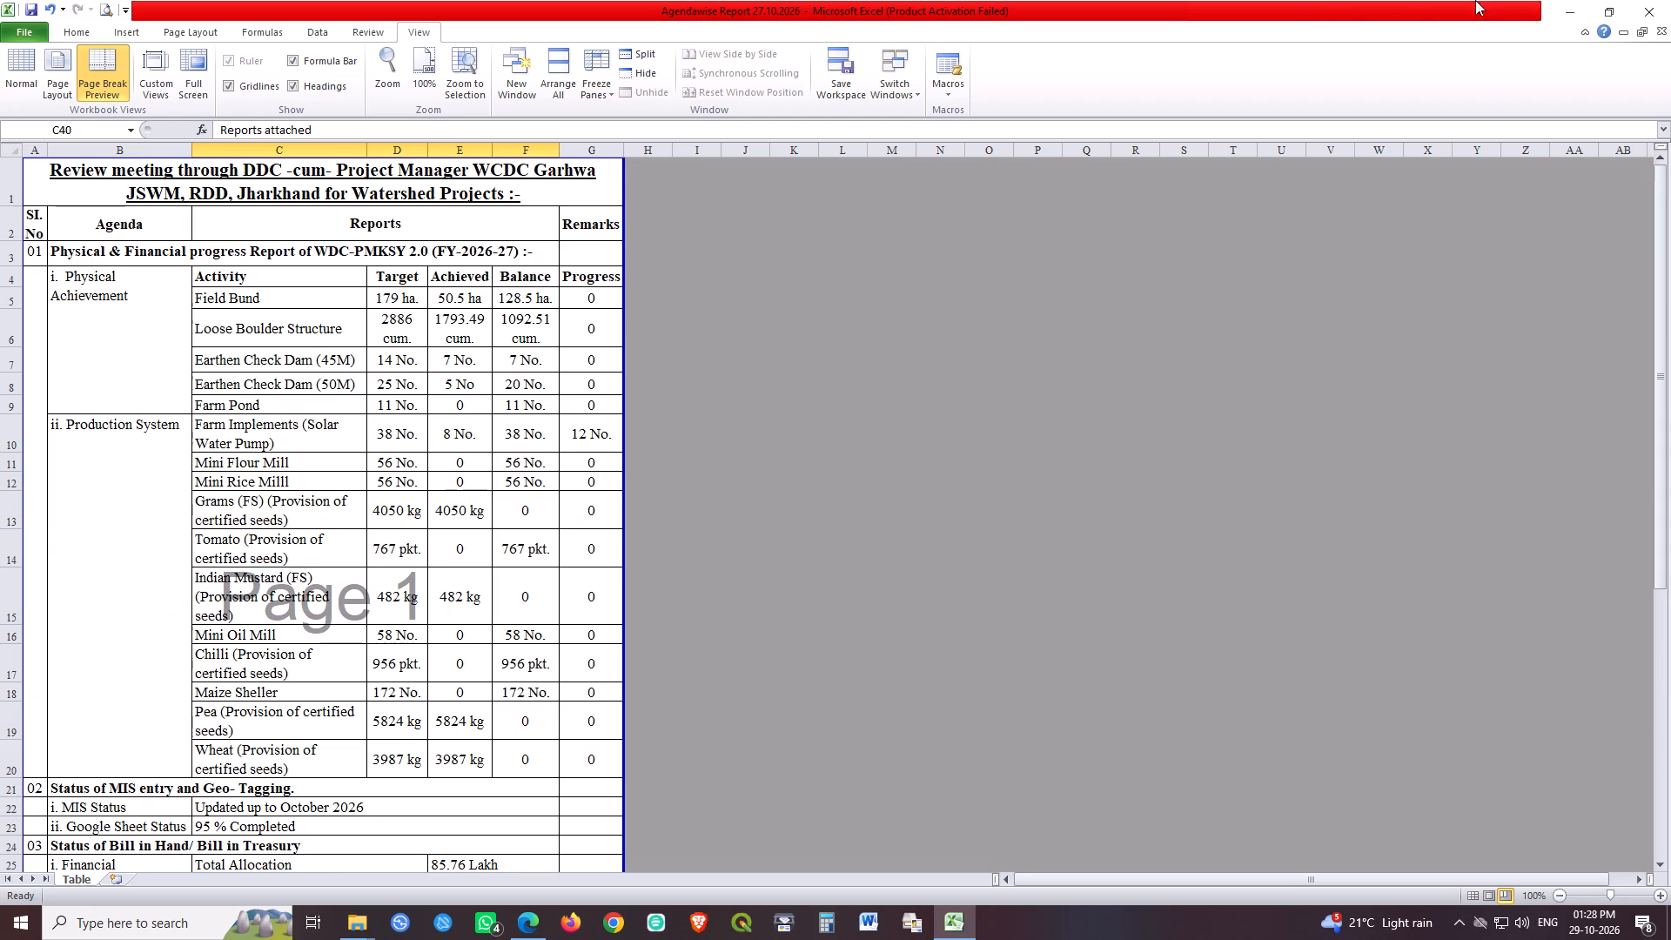
{"action": "left_click", "coordinate": [1574, 0]}
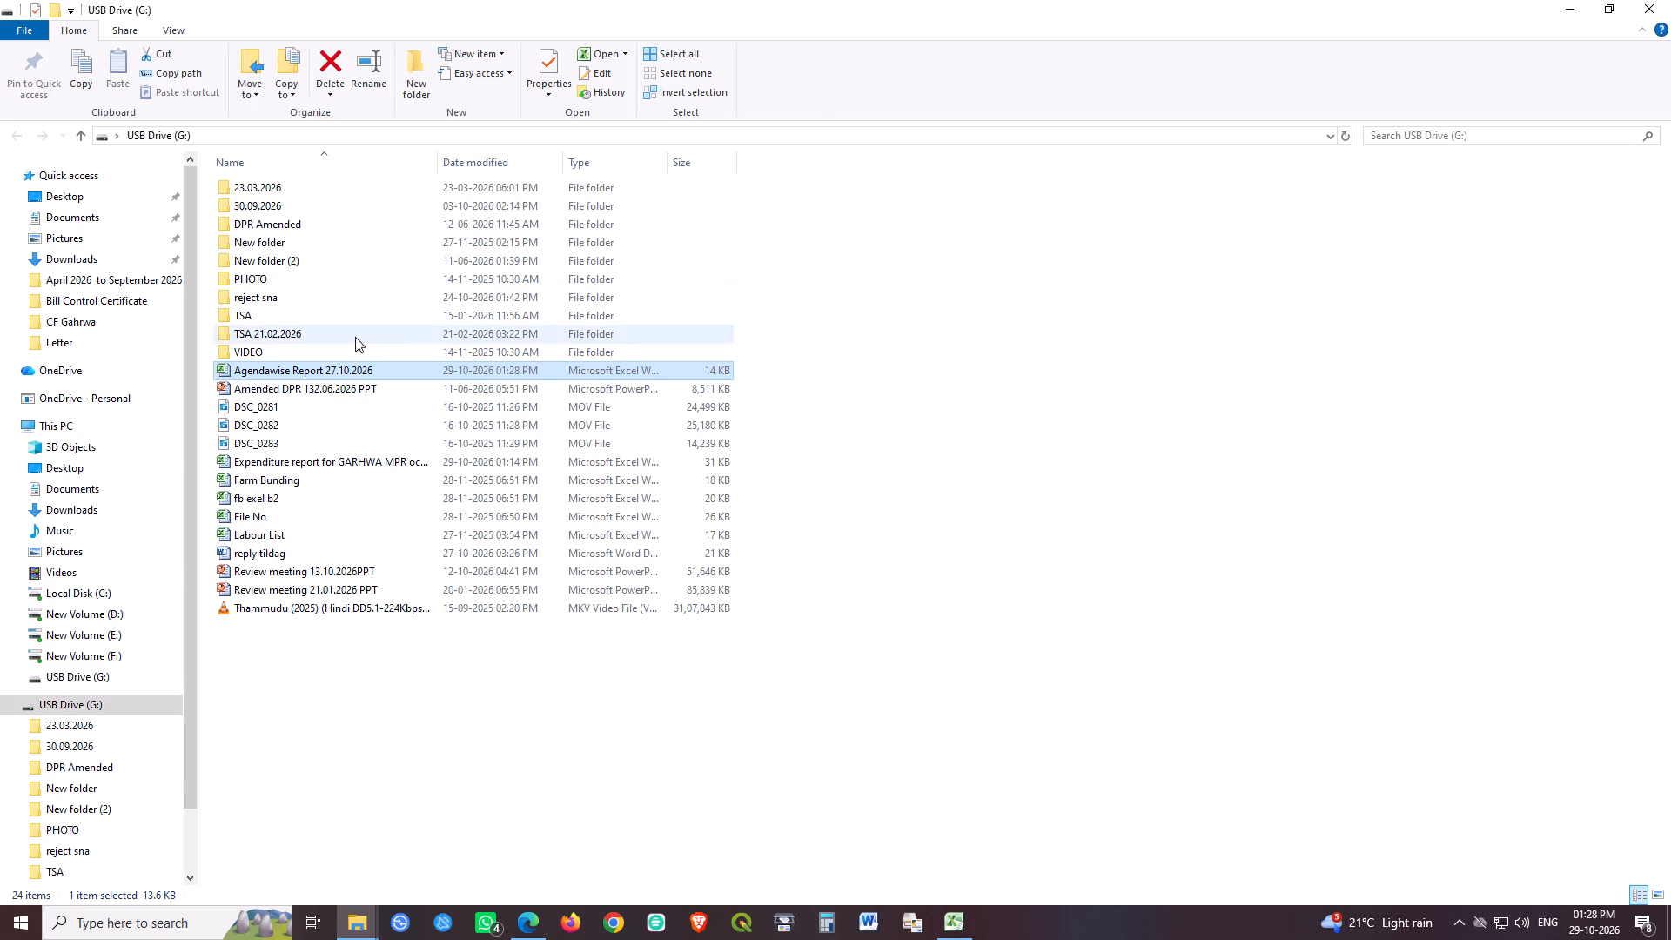
{"action": "double_click", "coordinate": [357, 462]}
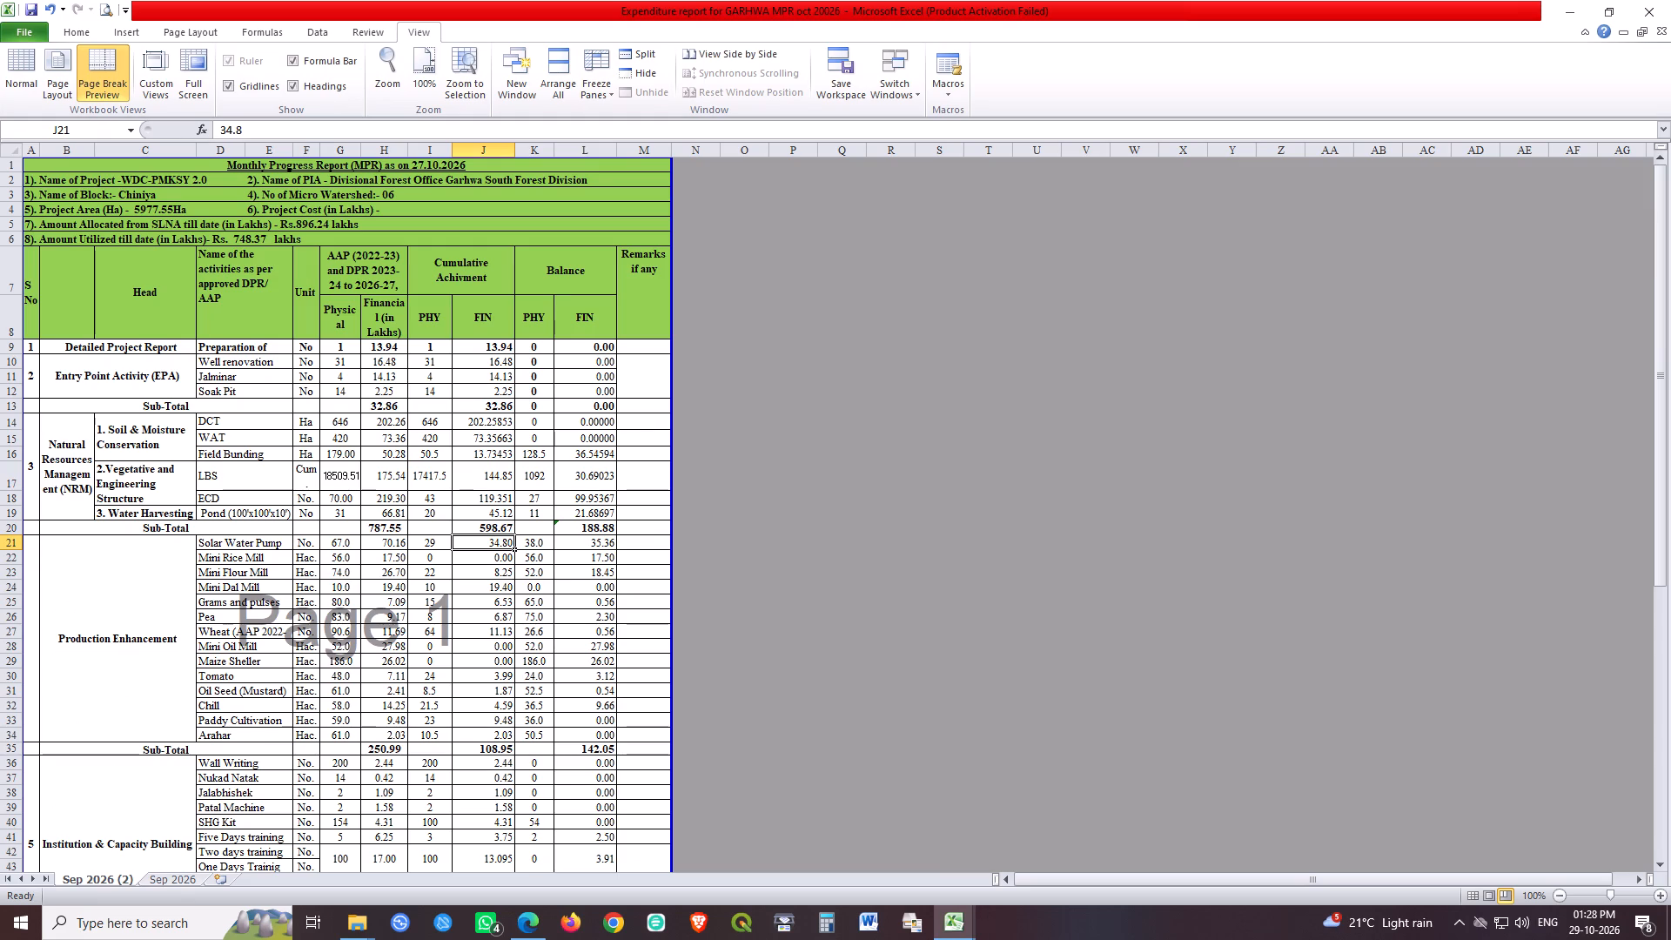
Move the horizontal page break on sheet Sep 2026 (2) to just below the Livelihood Pramotion Sub-Total row.
{"action": "scroll", "coordinate": [619, 356], "scroll_direction": "down", "scroll_amount": 4}
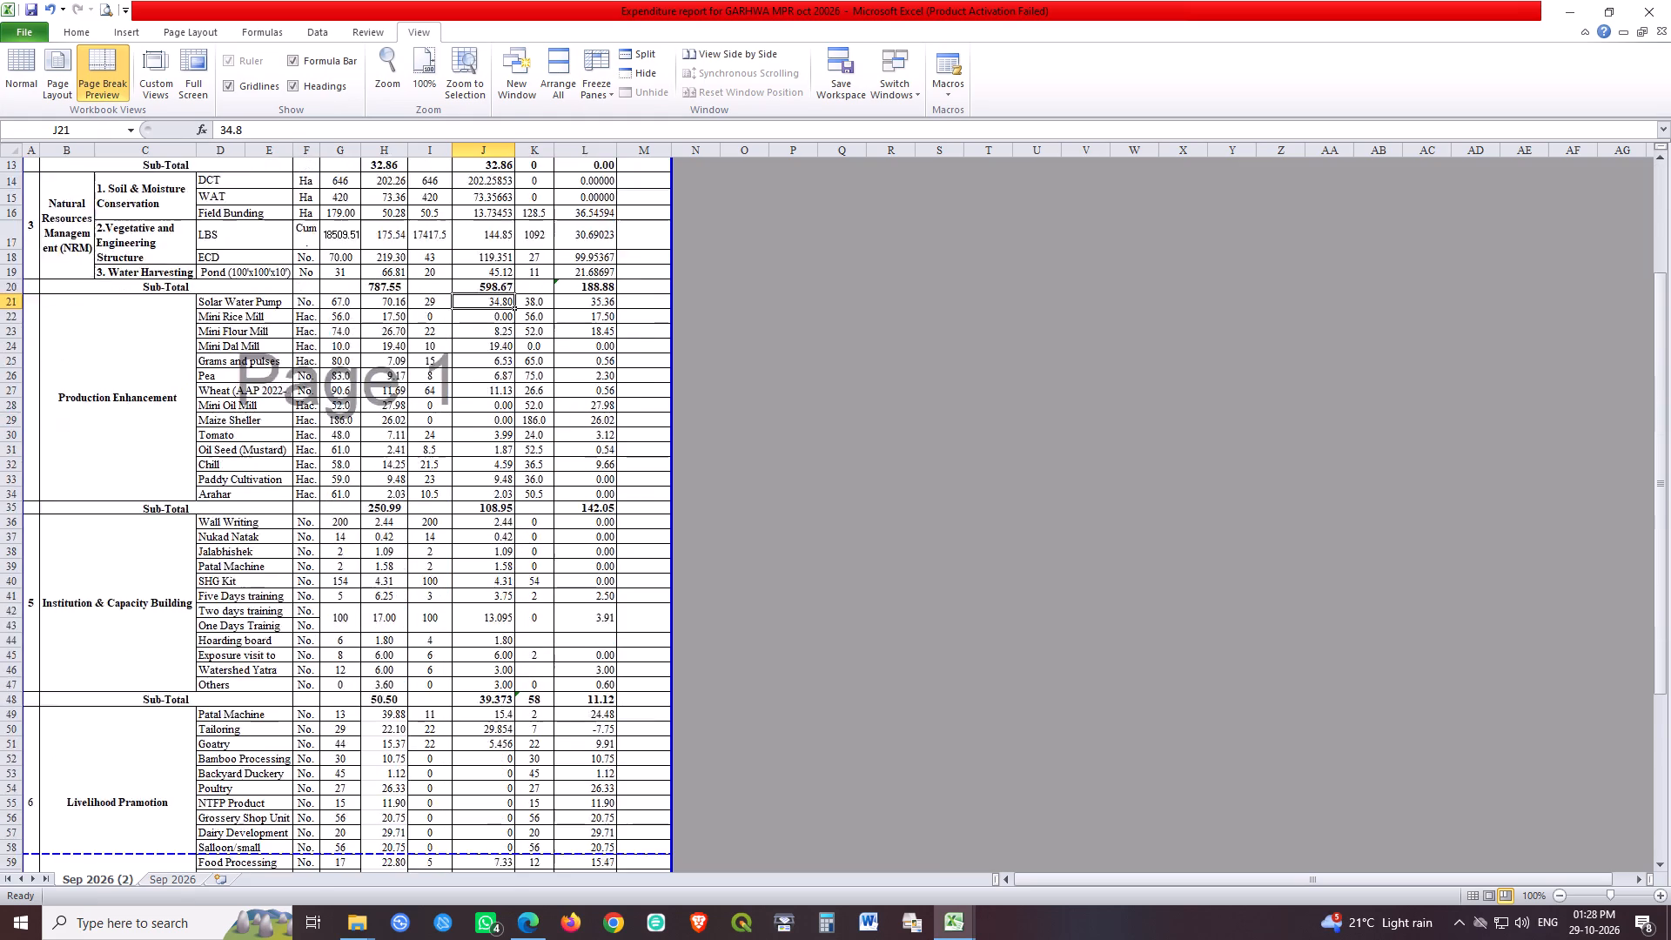
{"action": "scroll", "coordinate": [619, 356], "scroll_direction": "down", "scroll_amount": 4}
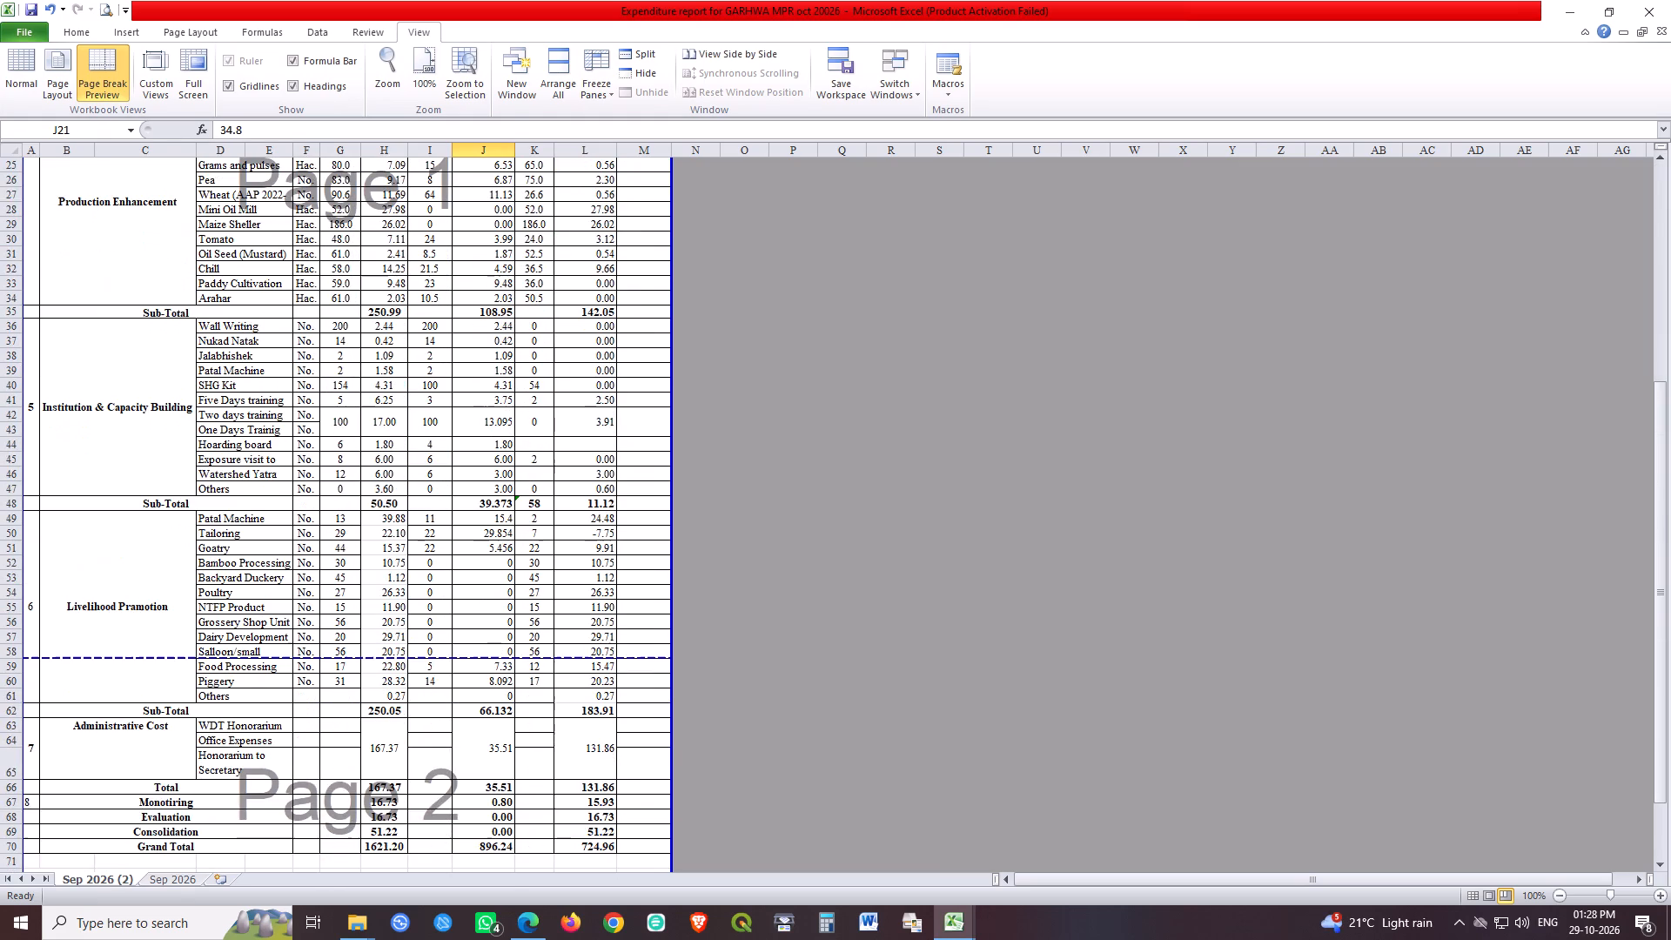
{"action": "scroll", "coordinate": [619, 356], "scroll_direction": "down", "scroll_amount": 1}
{"action": "left_click_drag", "start_coordinate": [330, 612], "coordinate": [325, 680]}
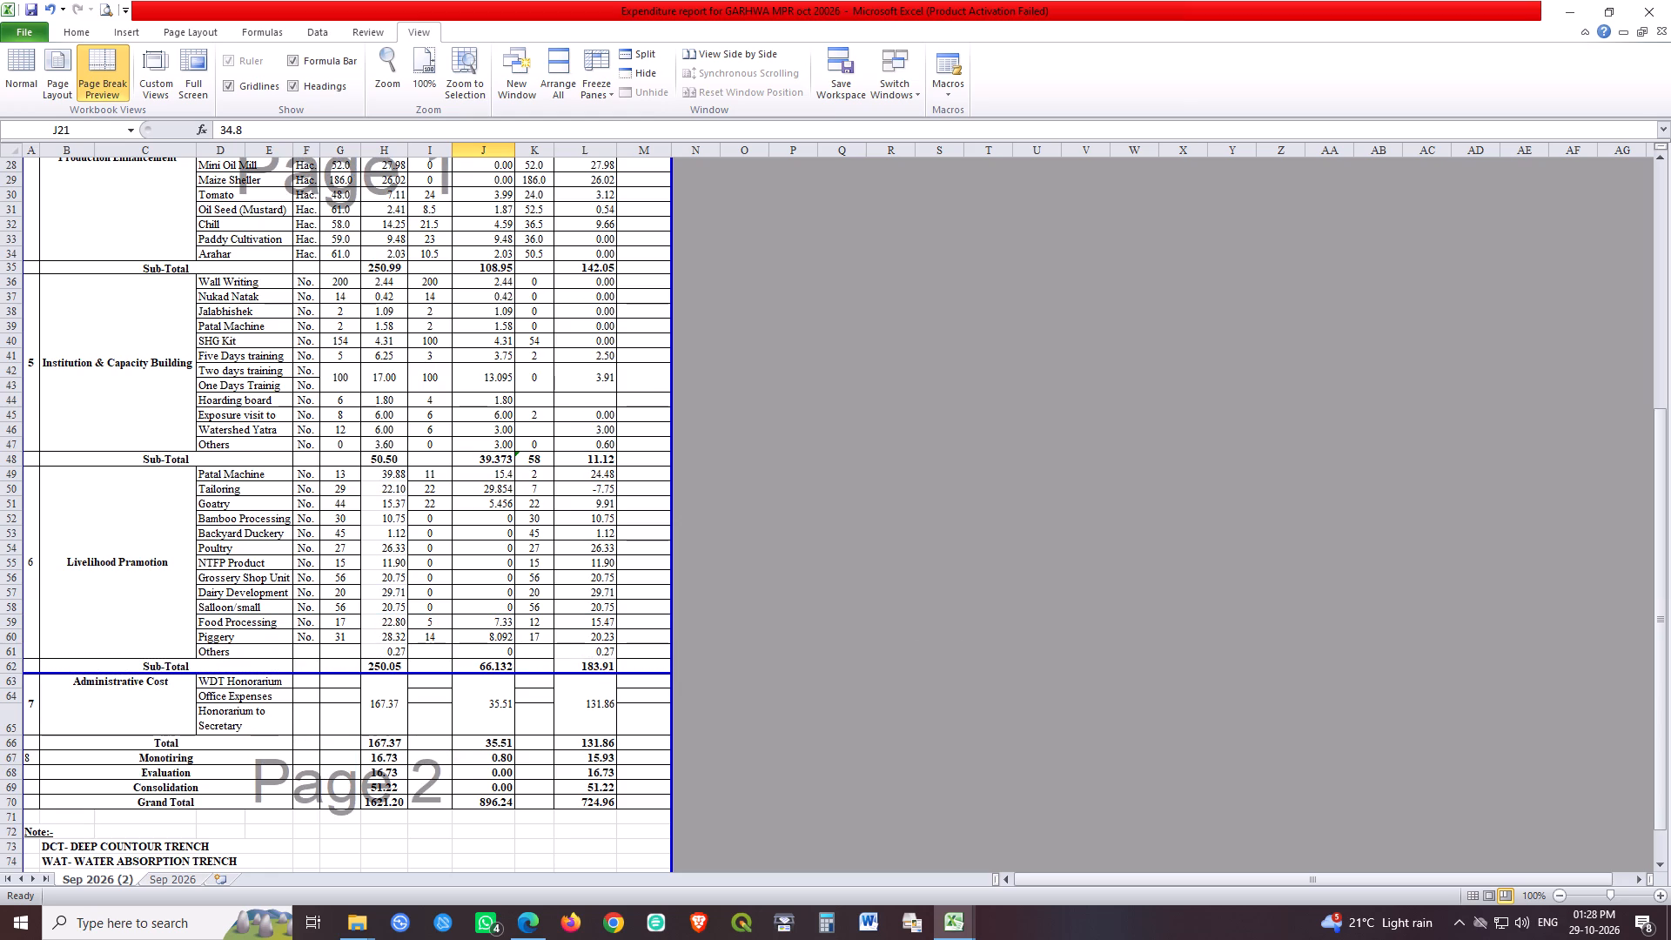
{"action": "left_click", "coordinate": [962, 645]}
Check both pages in the print preview, along with the page setup and printer properties, and return to the sheet.
{"action": "scroll", "coordinate": [598, 597], "scroll_direction": "up", "scroll_amount": 11}
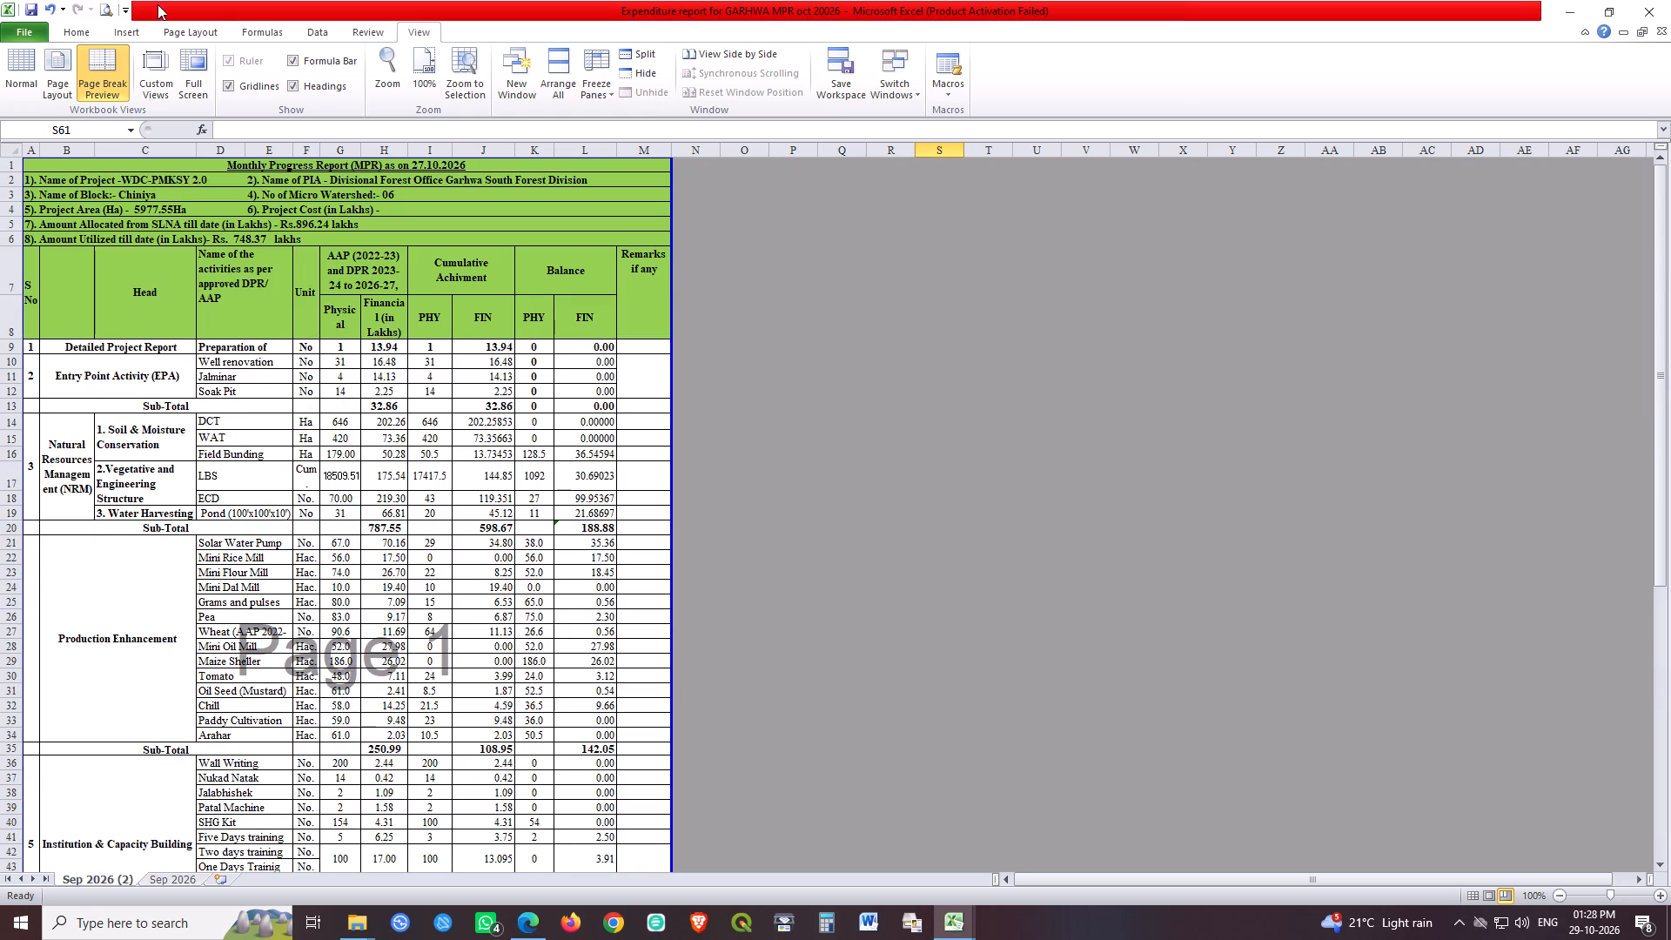
{"action": "left_click", "coordinate": [106, 10]}
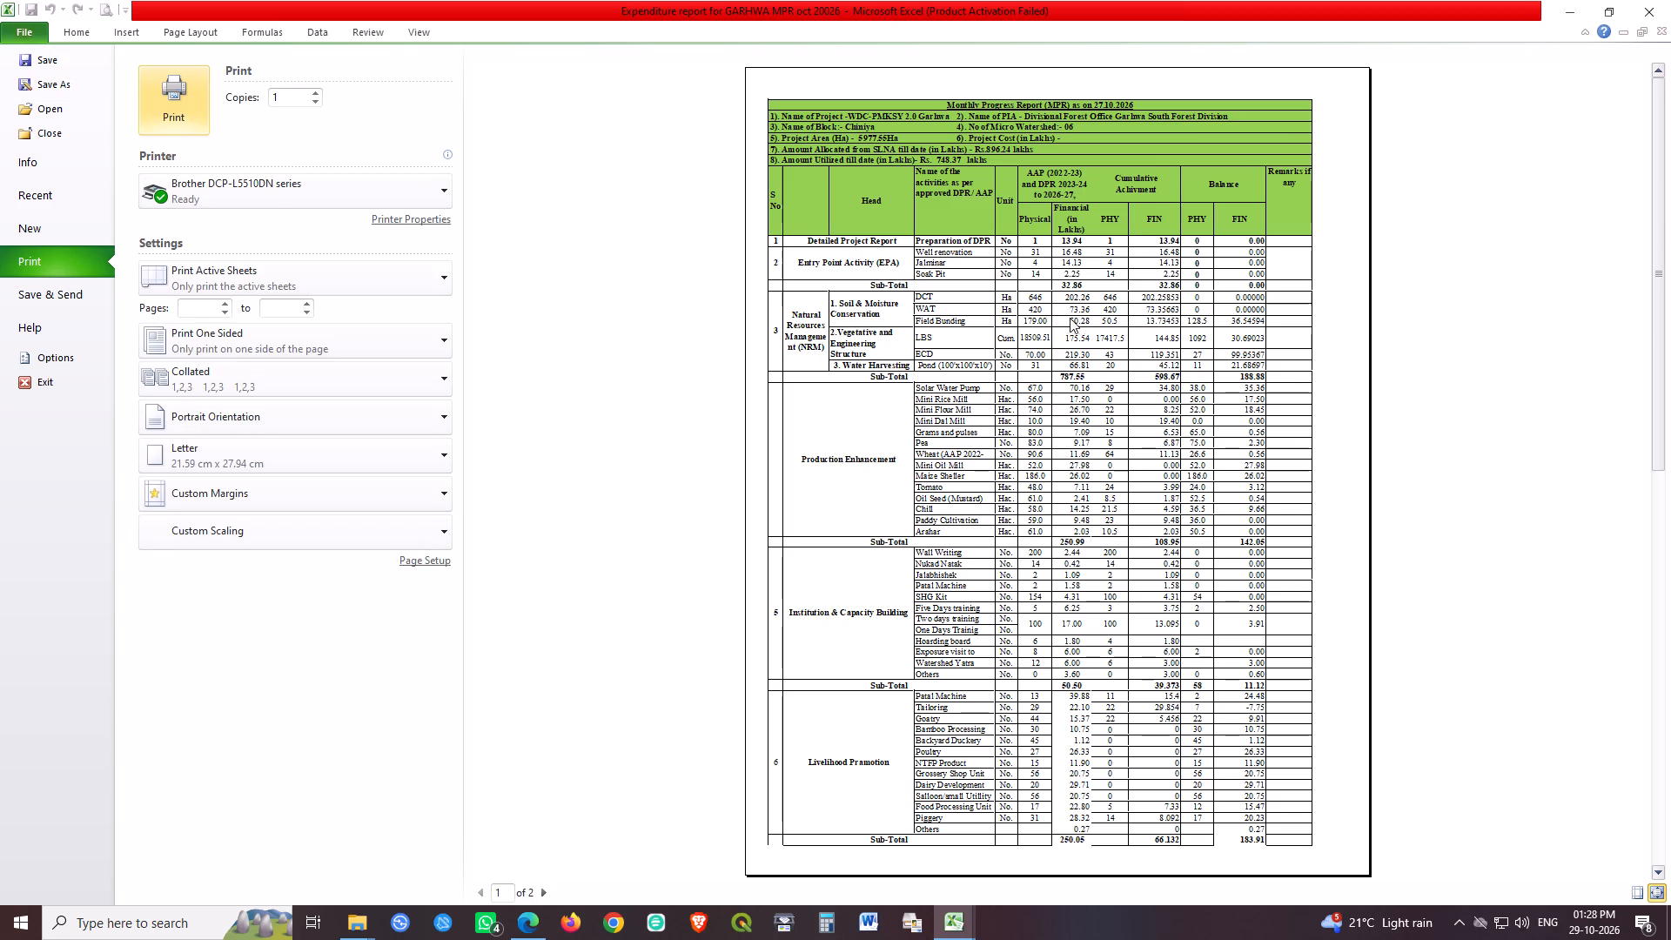
{"action": "scroll", "coordinate": [1068, 319], "scroll_direction": "down", "scroll_amount": 2}
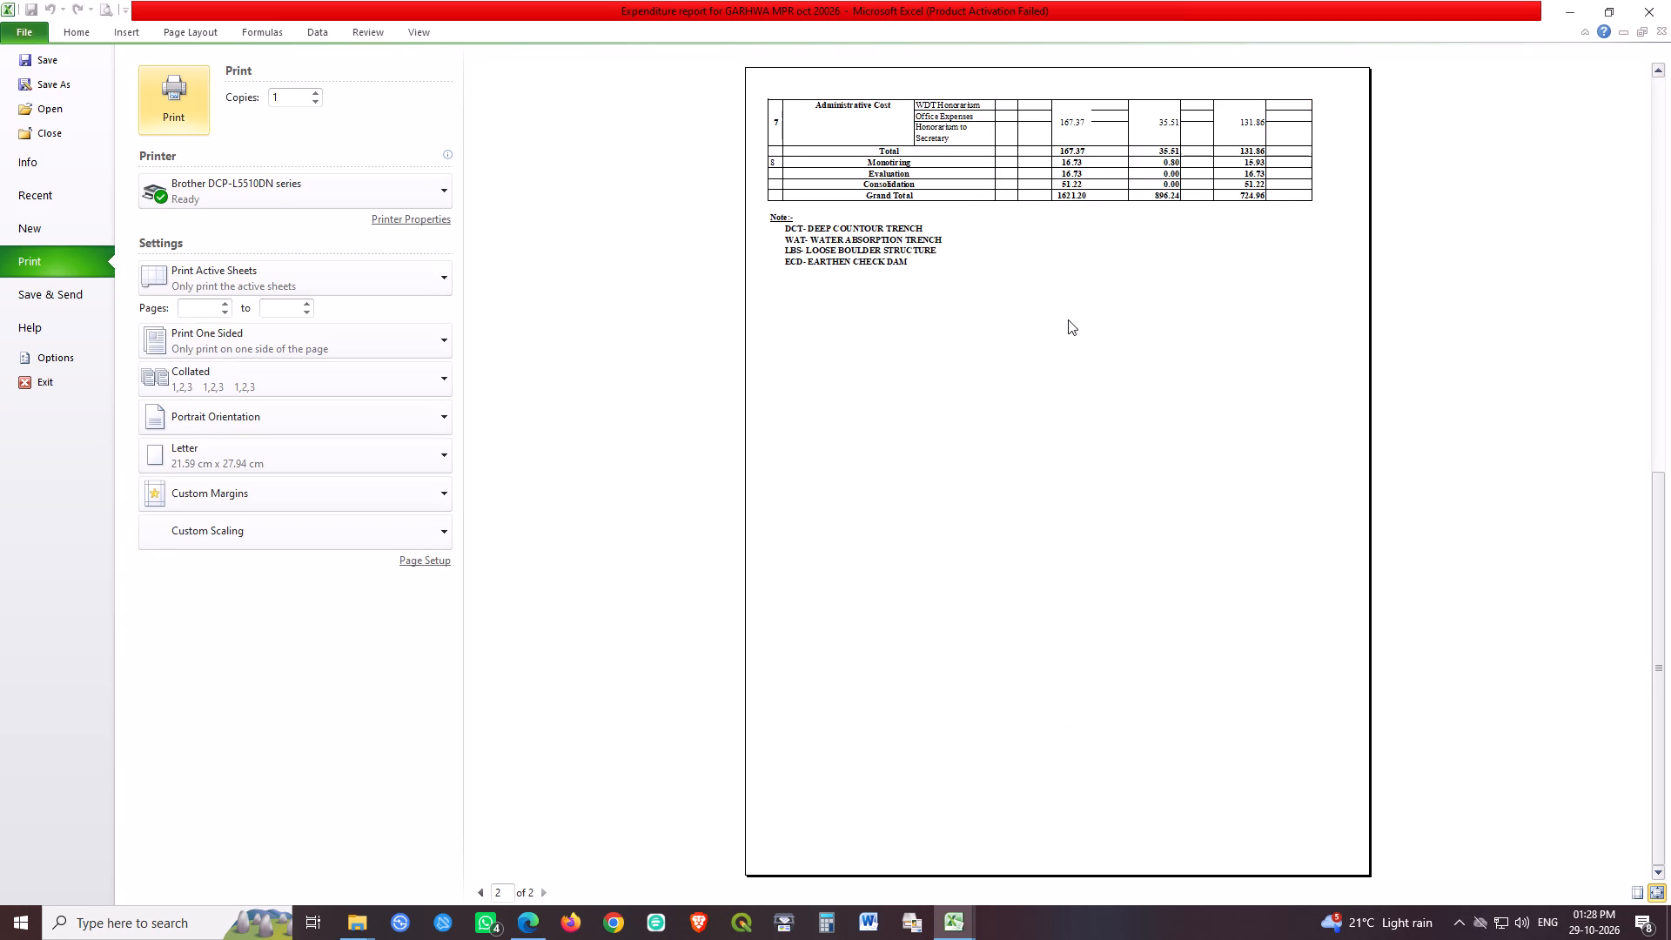
{"action": "scroll", "coordinate": [1068, 319], "scroll_direction": "up", "scroll_amount": 2}
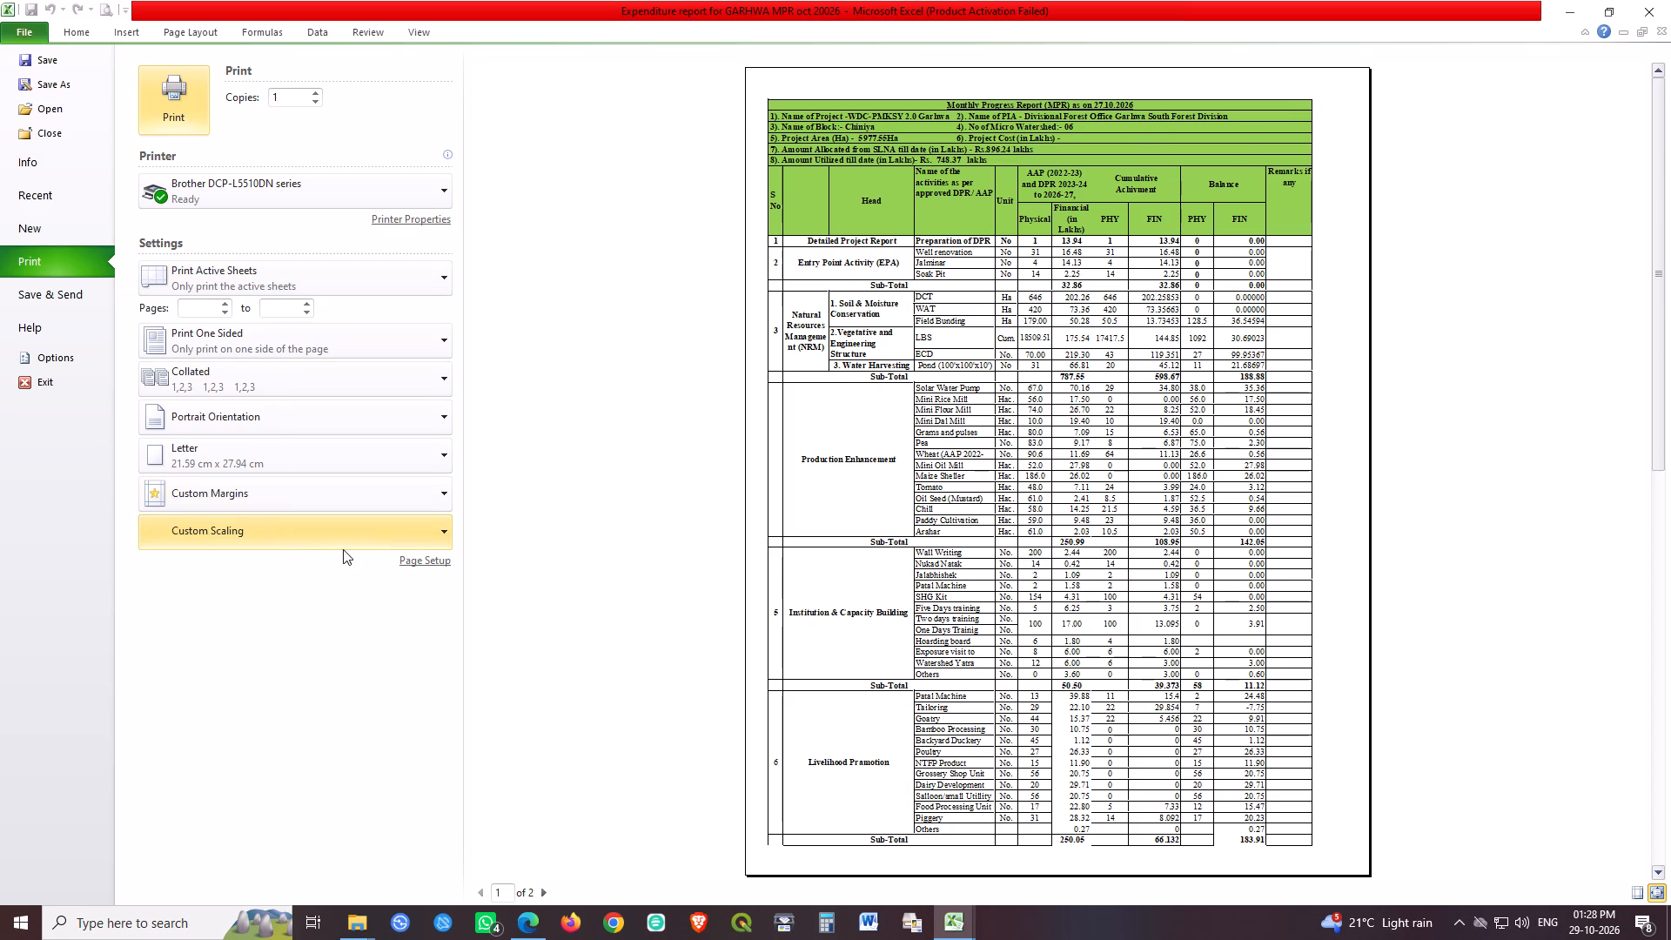
{"action": "left_click", "coordinate": [406, 562]}
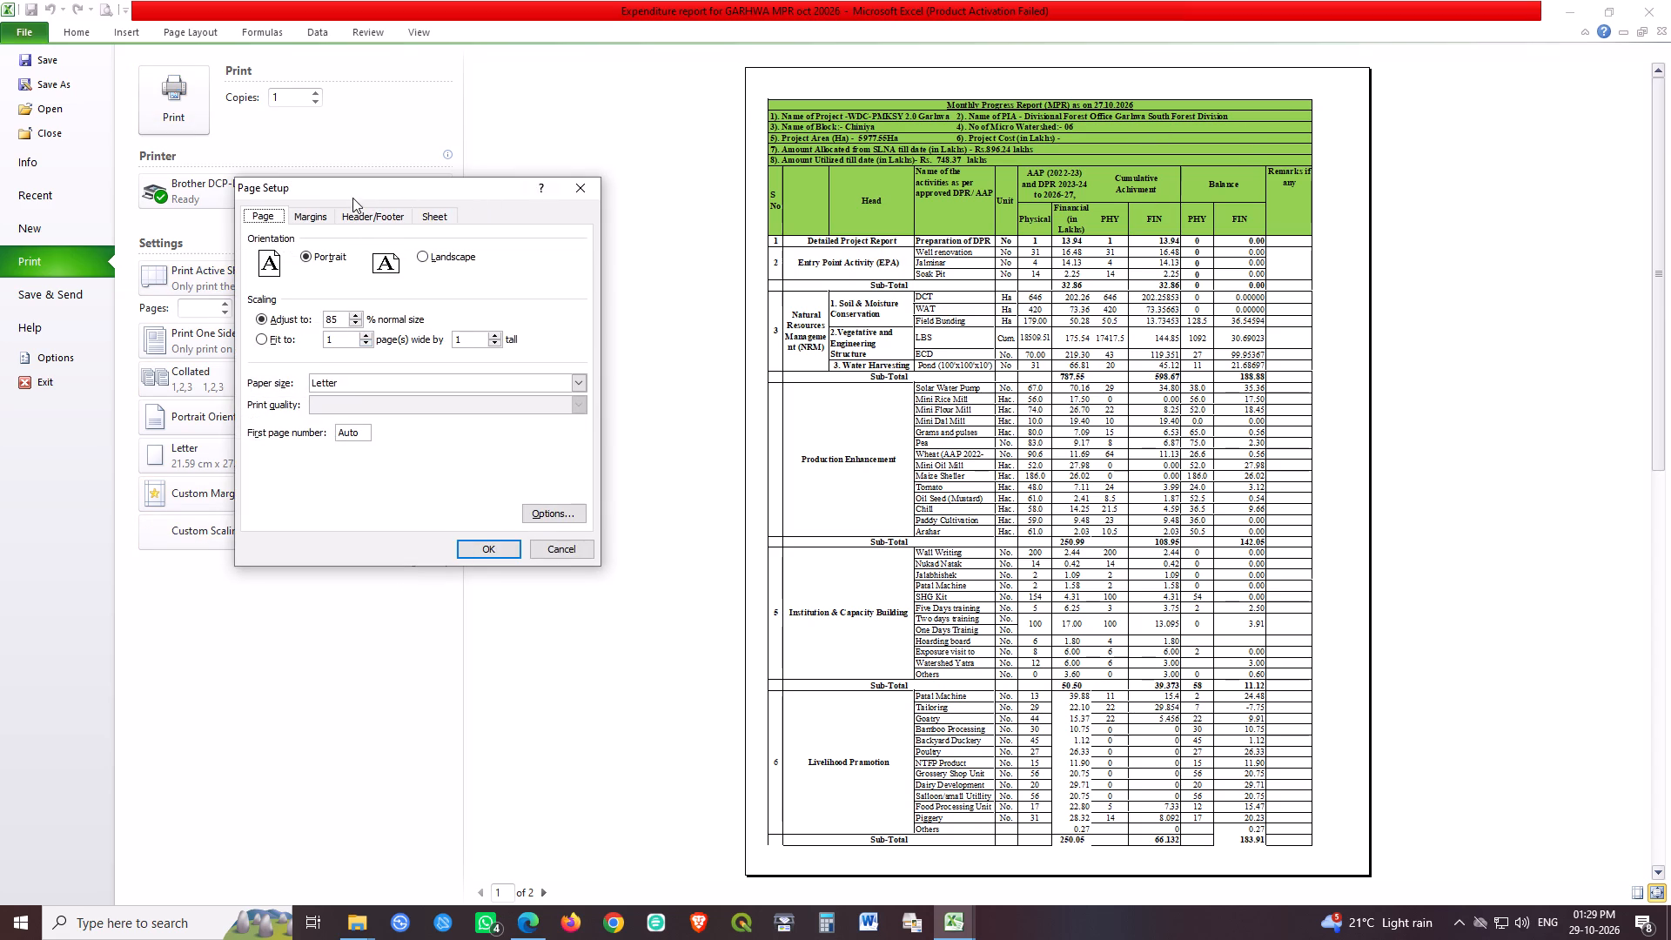
{"action": "left_click", "coordinate": [594, 191]}
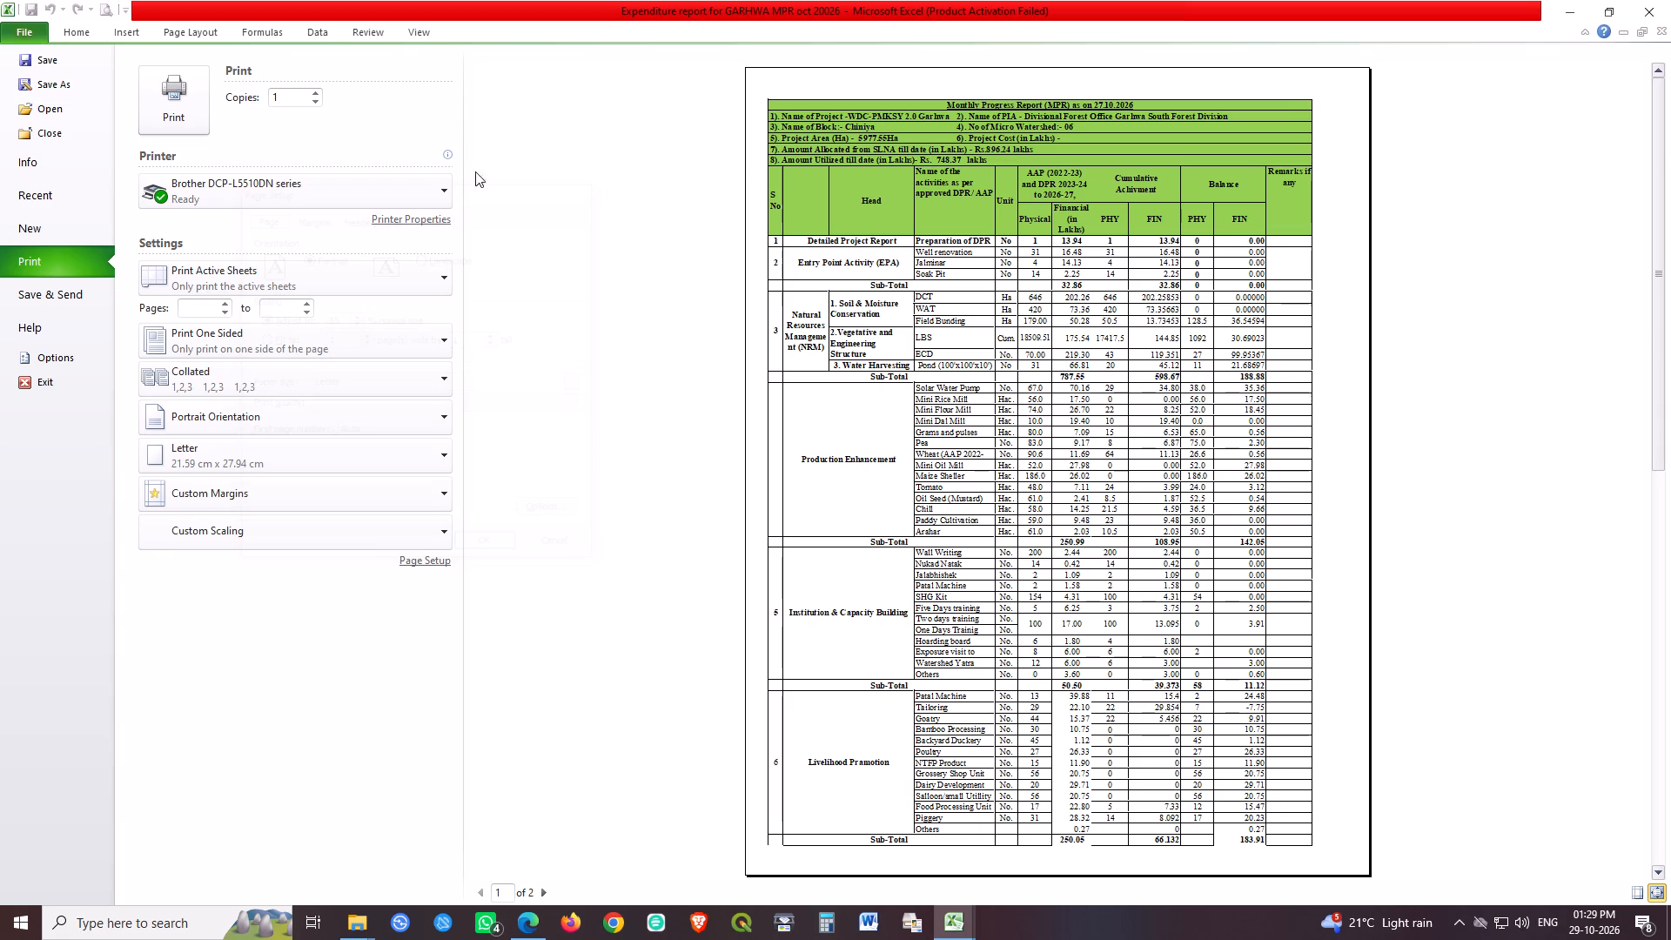
{"action": "left_click", "coordinate": [437, 217]}
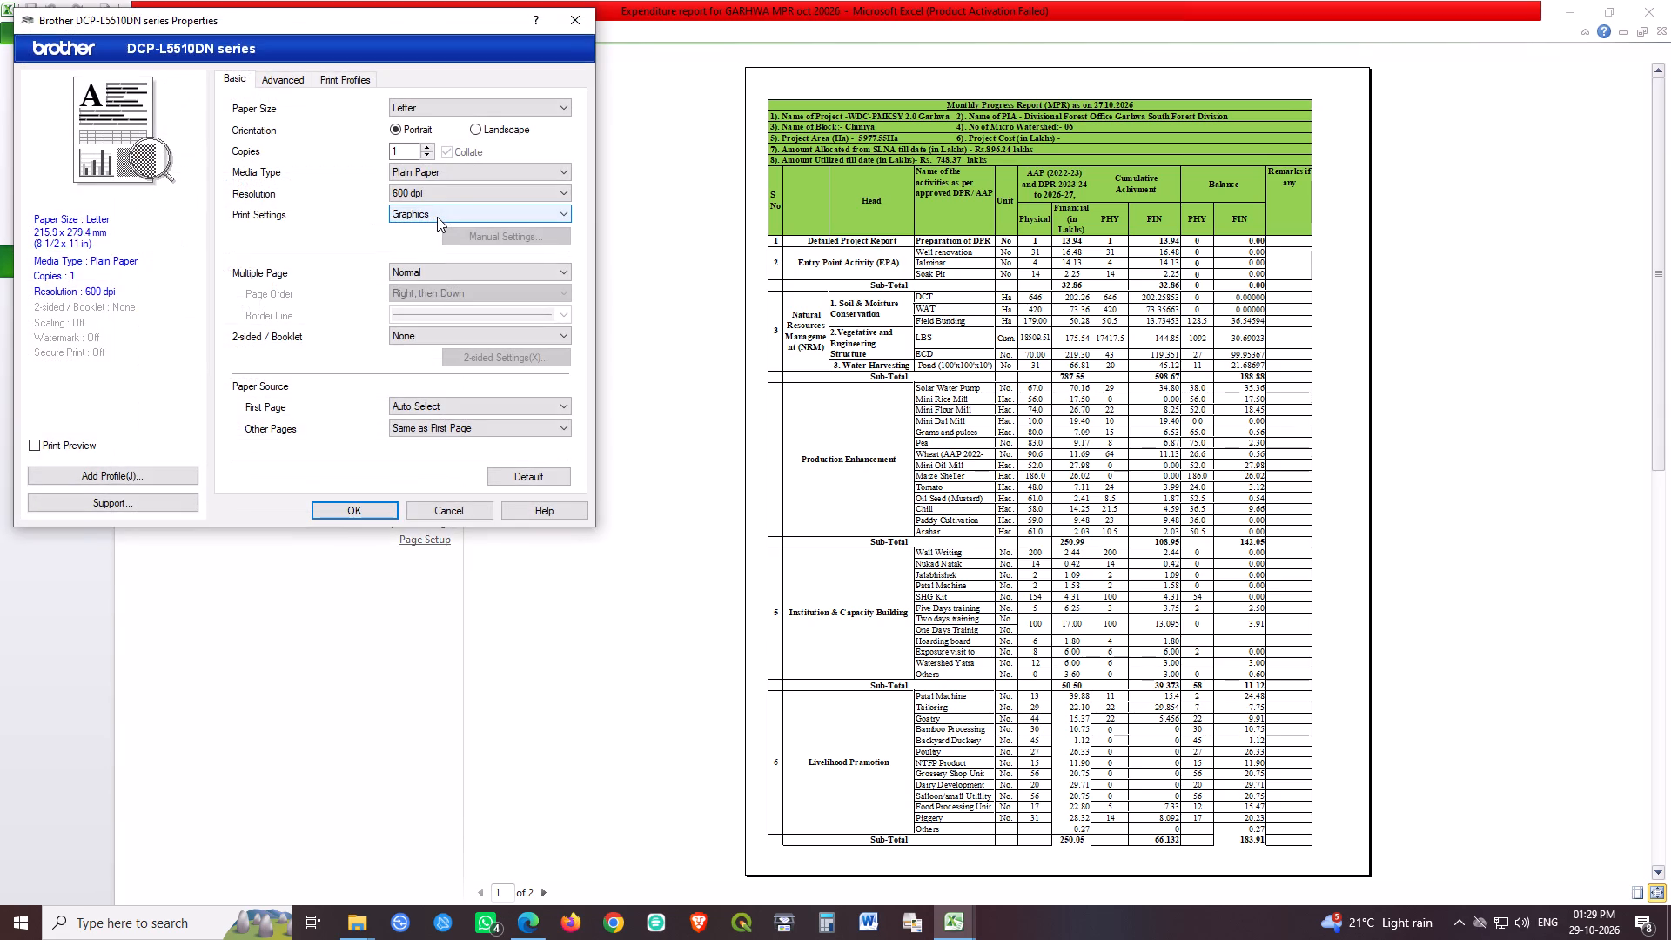
{"action": "left_click", "coordinate": [579, 23]}
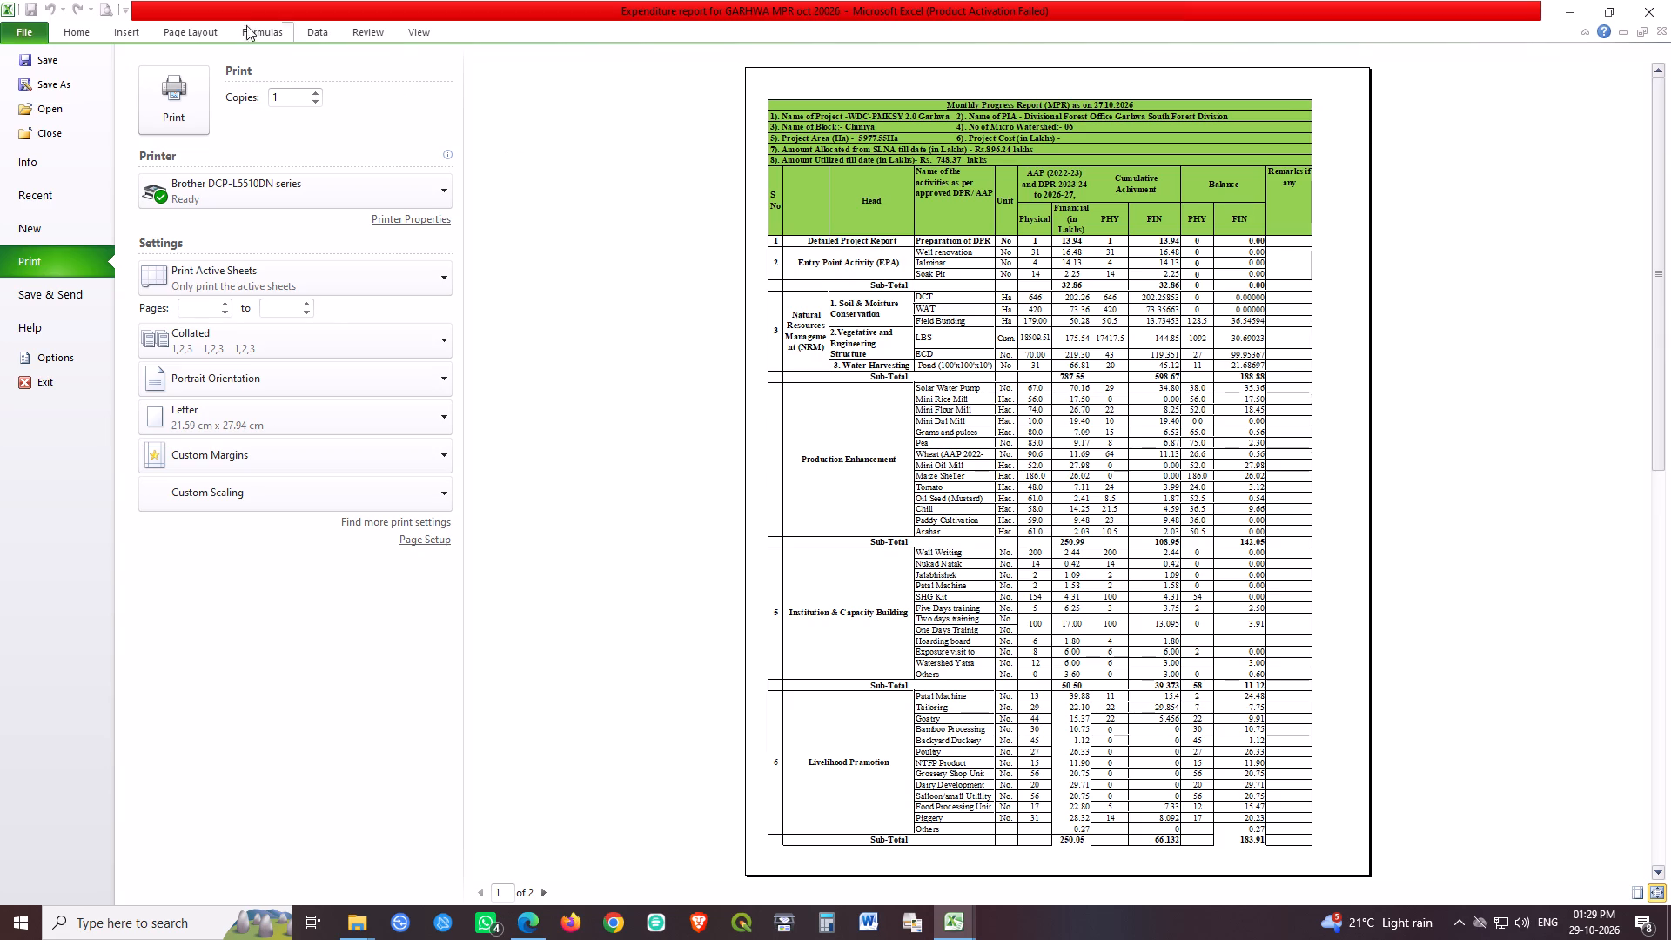
{"action": "left_click", "coordinate": [423, 30]}
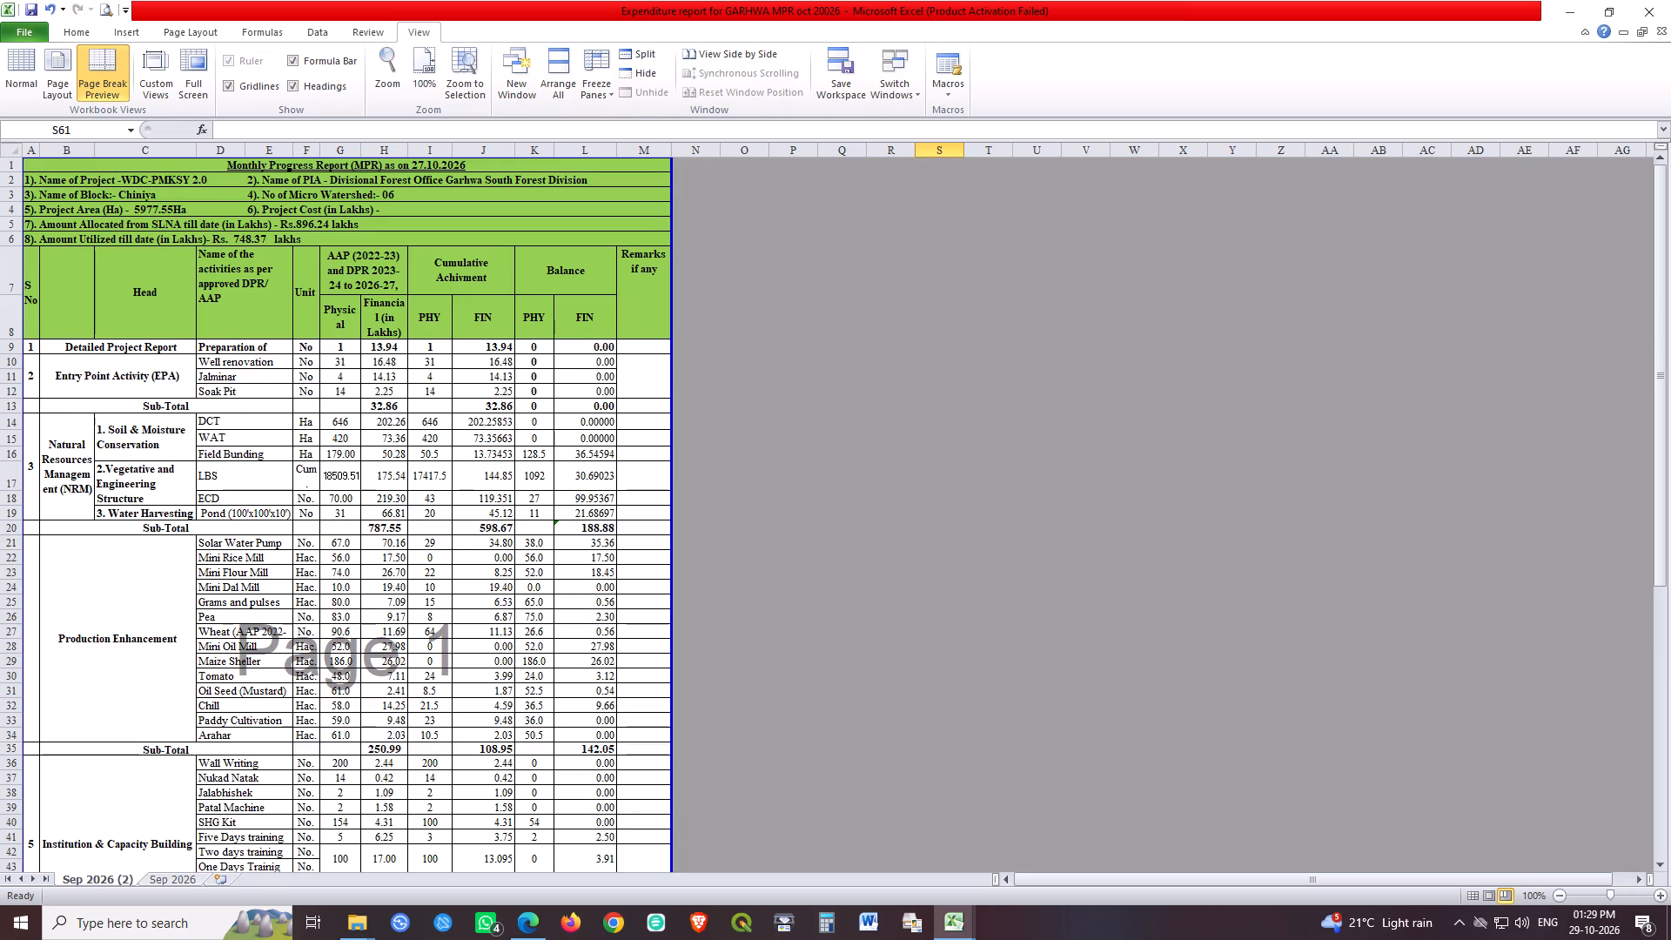
Widen column C so that "Detailed Project Report (DPR)" fits on one line.
{"action": "left_click_drag", "start_coordinate": [193, 152], "coordinate": [205, 151]}
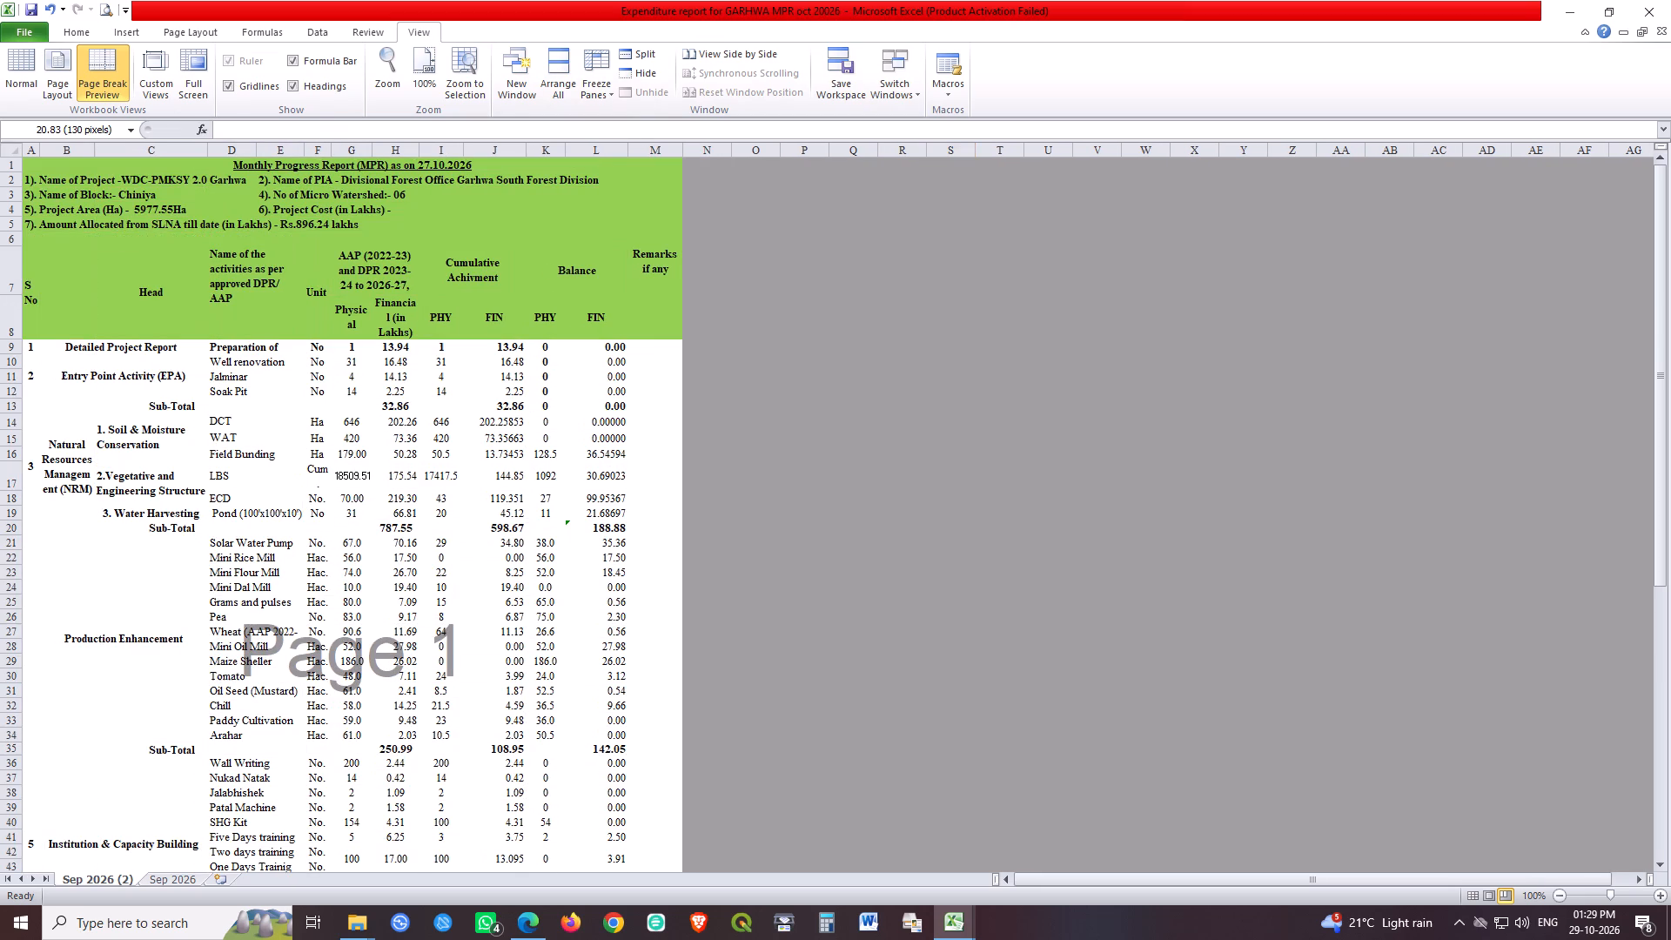
{"action": "left_click_drag", "start_coordinate": [205, 151], "coordinate": [218, 151]}
{"action": "left_click", "coordinate": [218, 151]}
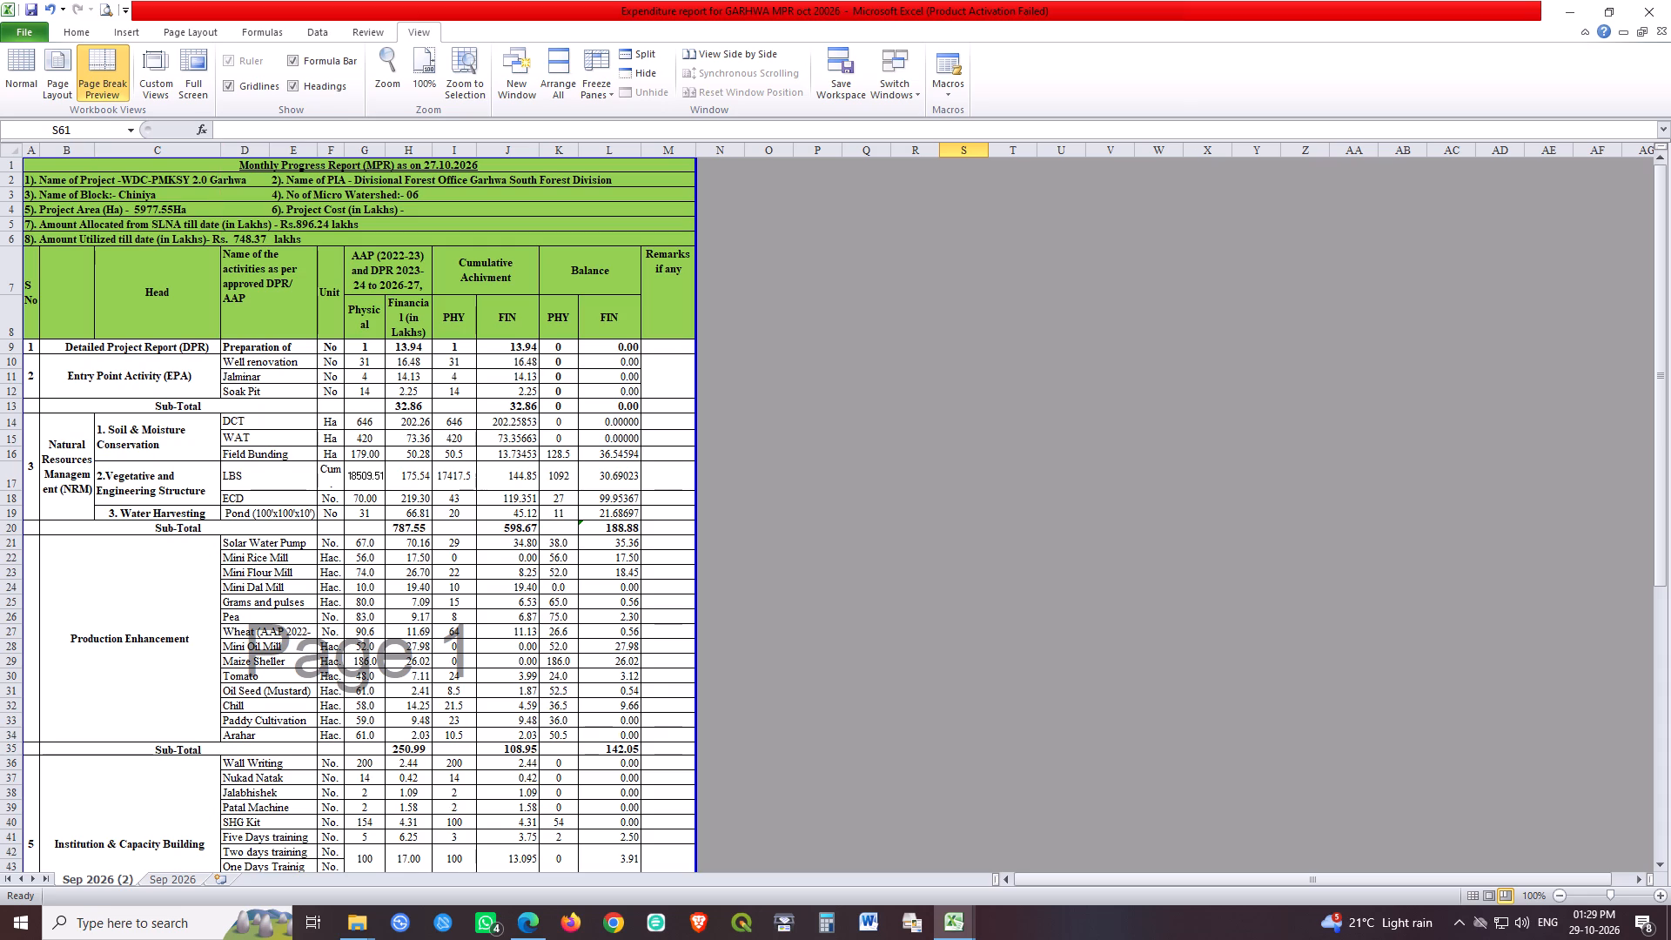
Widen column B to 13.00 so "Natural Resources Management (NRM)" wraps without splitting a word and all columns stay on one page.
{"action": "left_click_drag", "start_coordinate": [95, 150], "coordinate": [104, 146]}
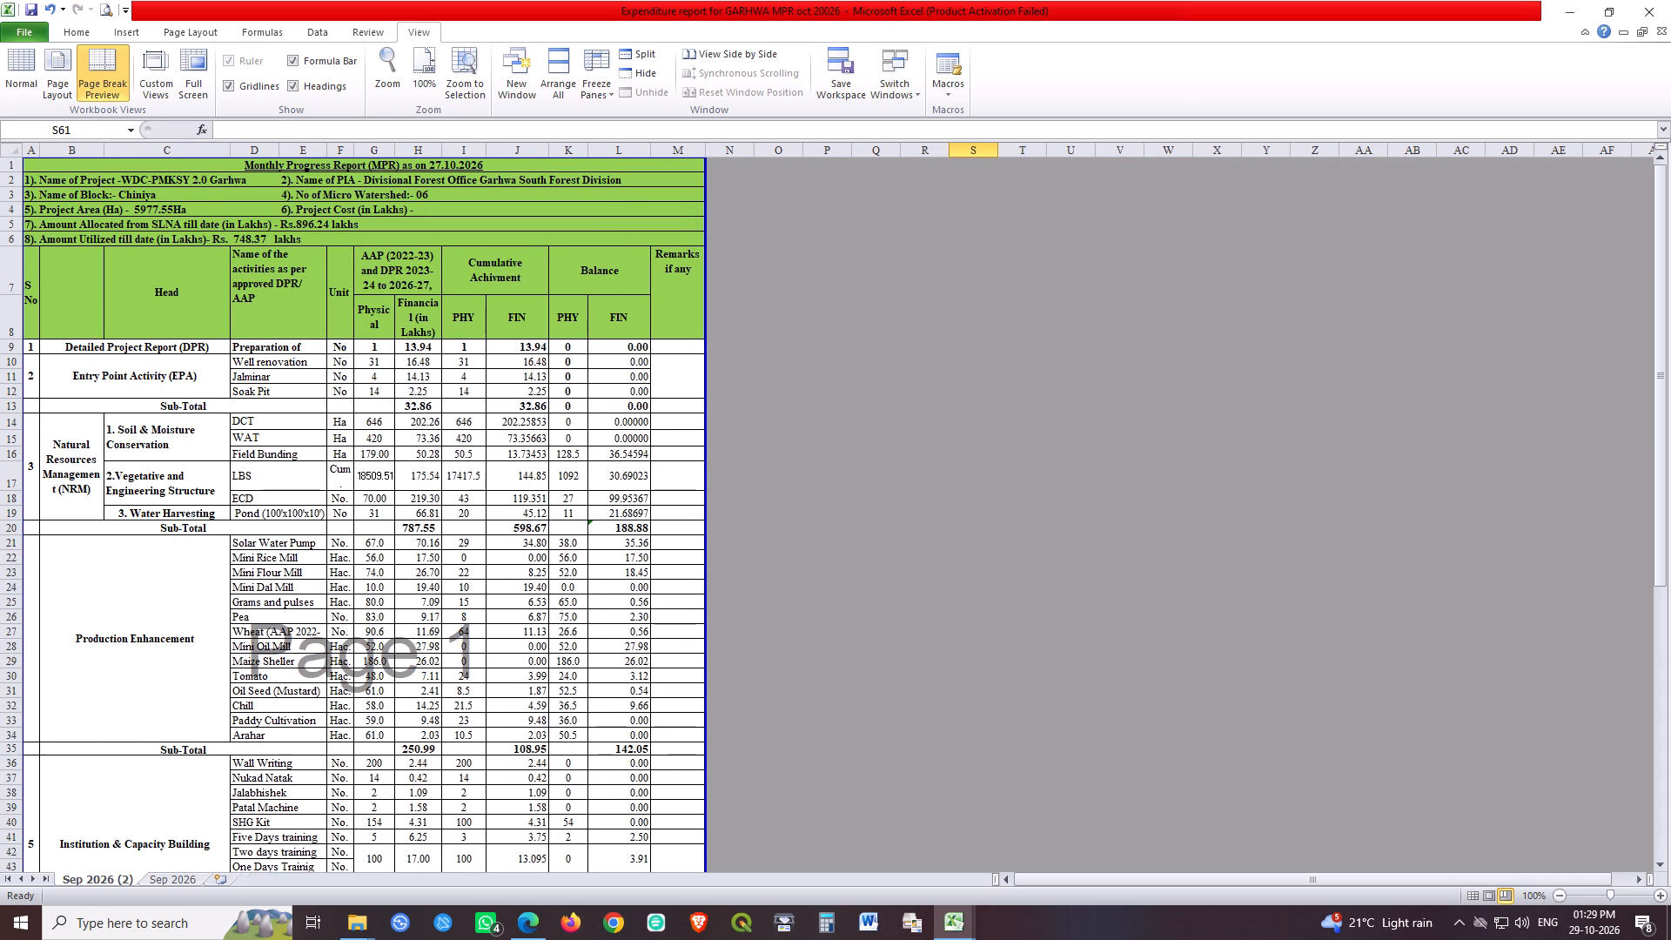
{"action": "left_click_drag", "start_coordinate": [104, 146], "coordinate": [116, 146]}
{"action": "left_click", "coordinate": [116, 146]}
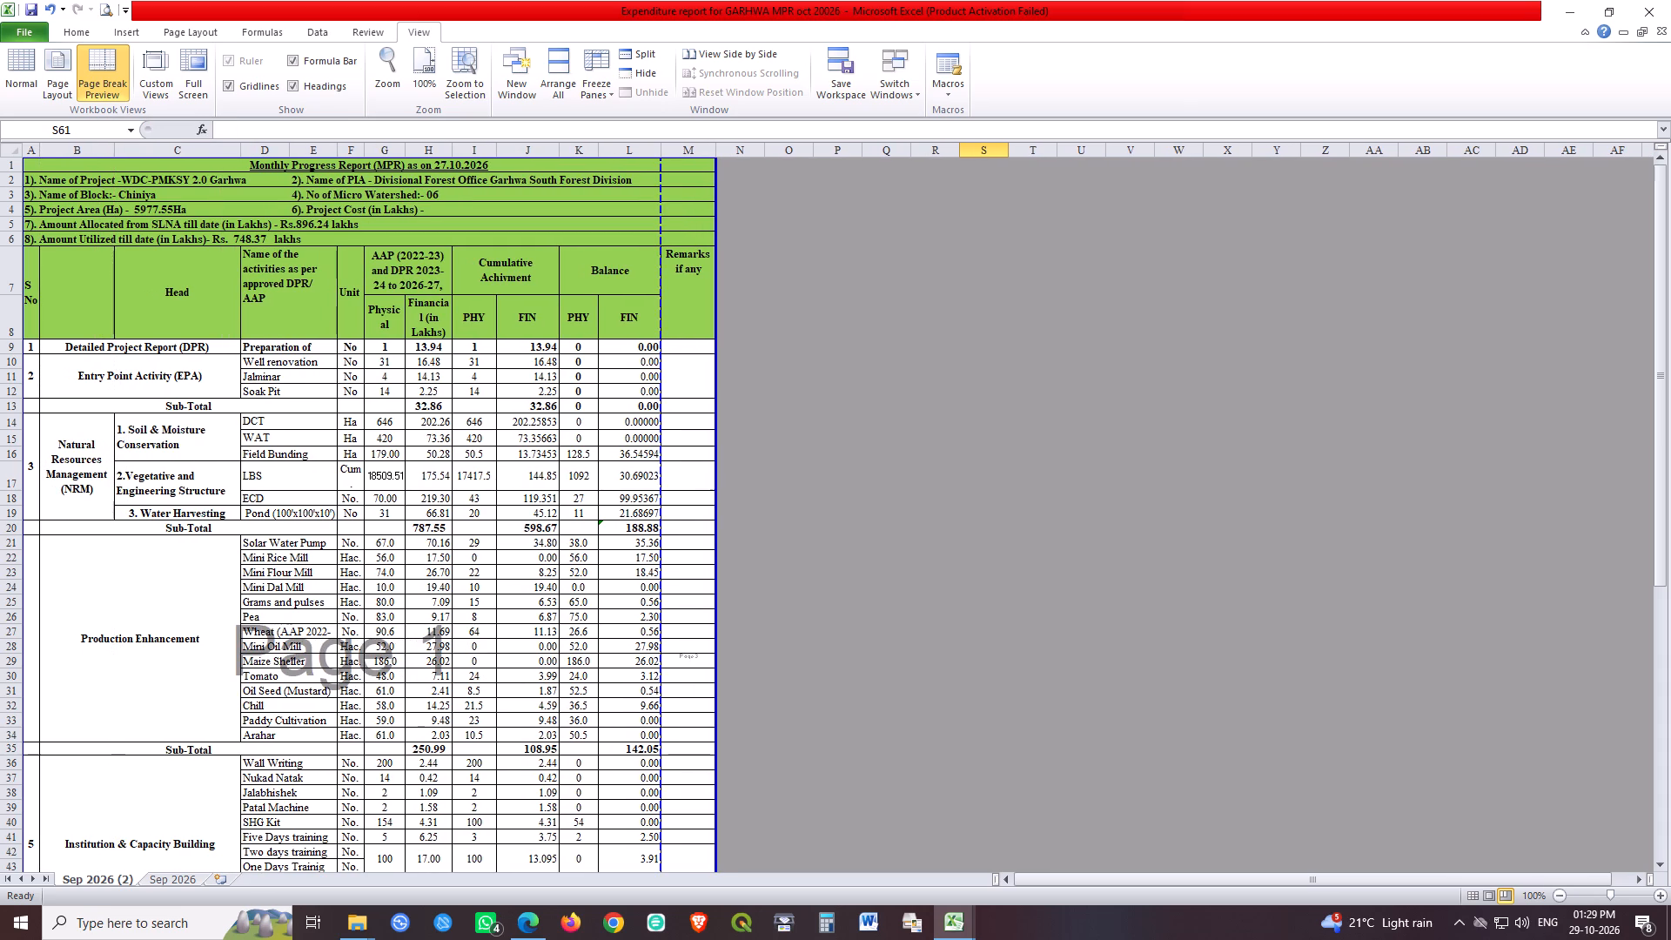
{"action": "left_click", "coordinate": [115, 148]}
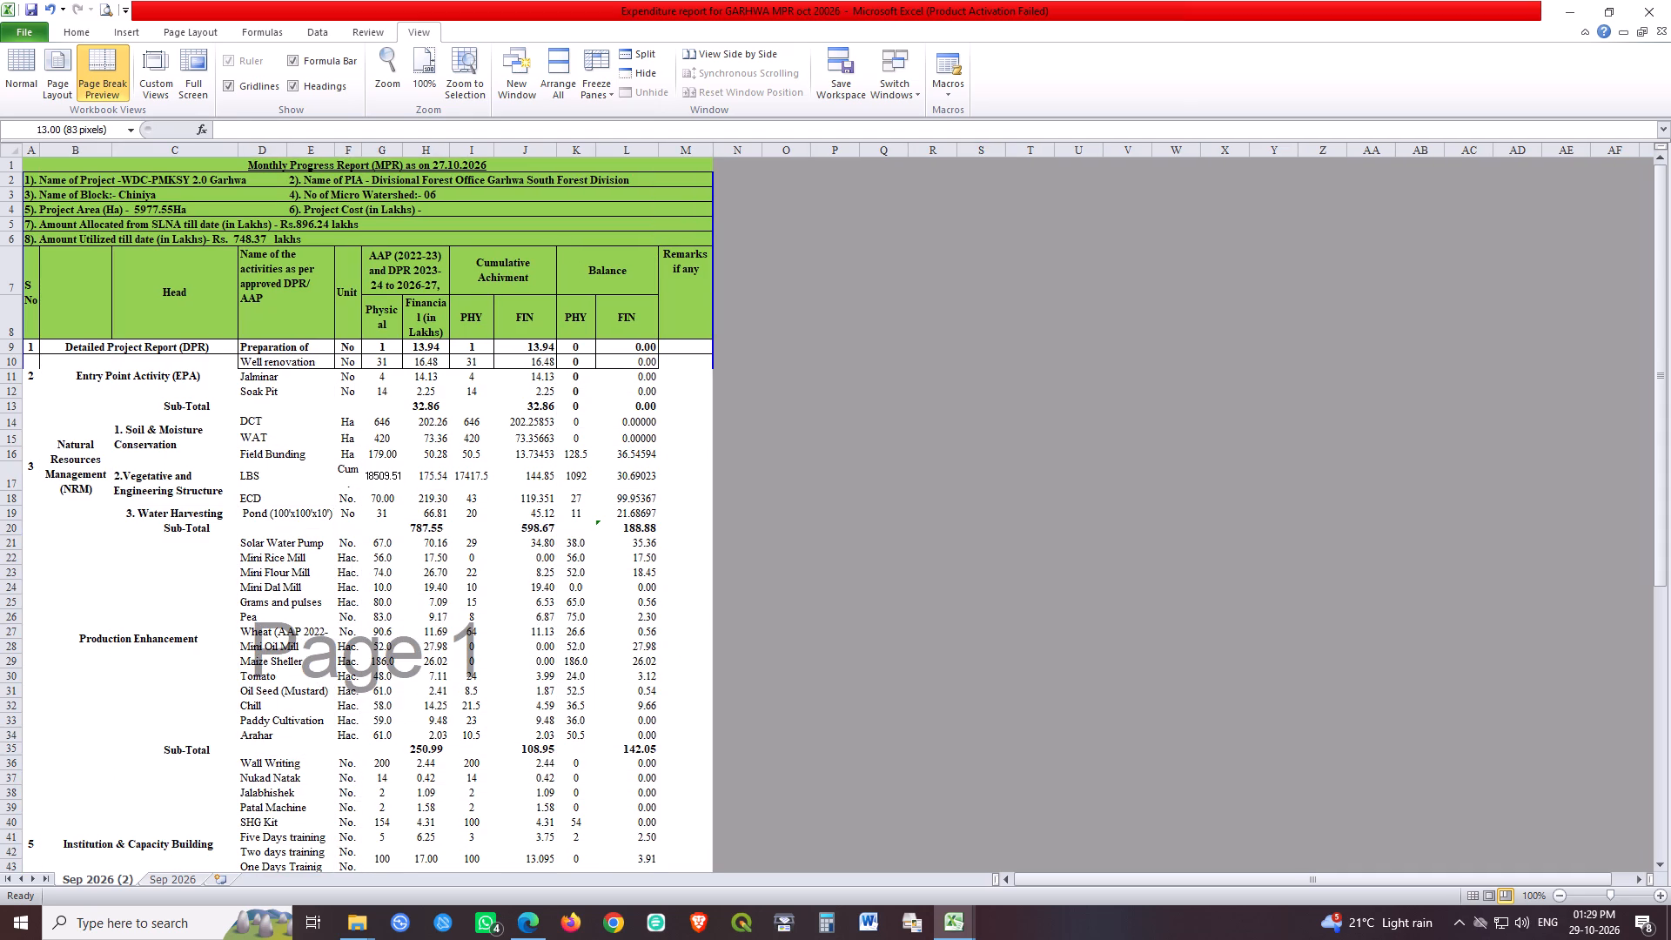
{"action": "left_click", "coordinate": [112, 149]}
{"action": "left_click", "coordinate": [1124, 399]}
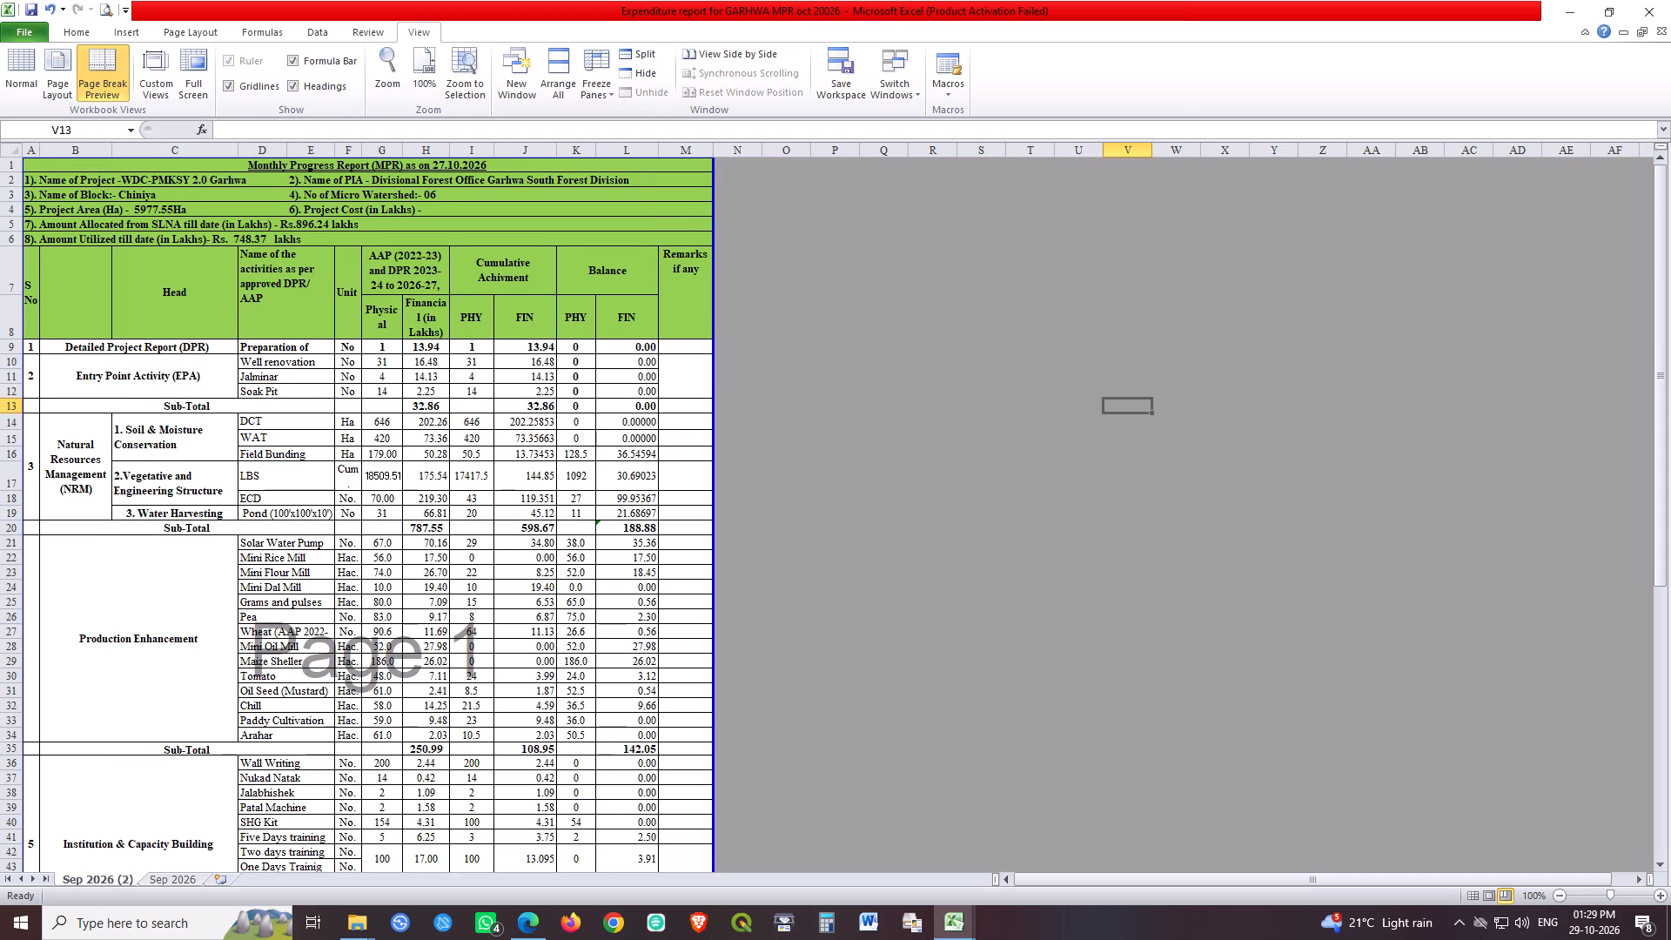
Look over the rest of the sheet down to the notes and save the expenditure report workbook.
{"action": "scroll", "coordinate": [1124, 398], "scroll_direction": "down", "scroll_amount": 5}
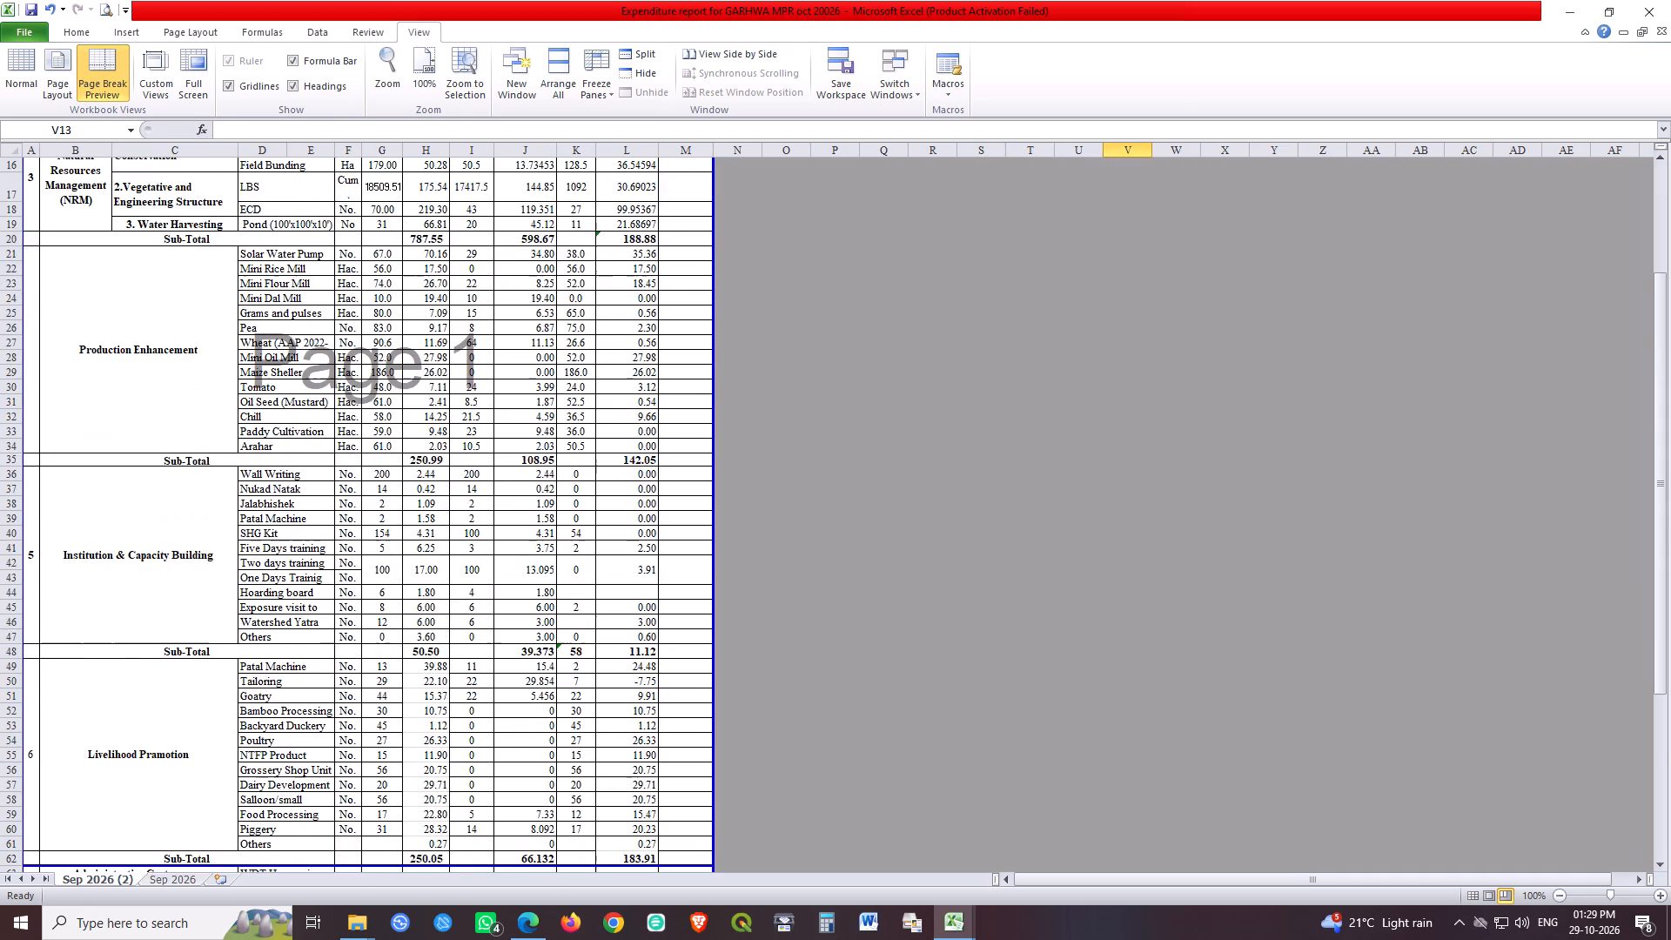
{"action": "scroll", "coordinate": [1124, 398], "scroll_direction": "down", "scroll_amount": 6}
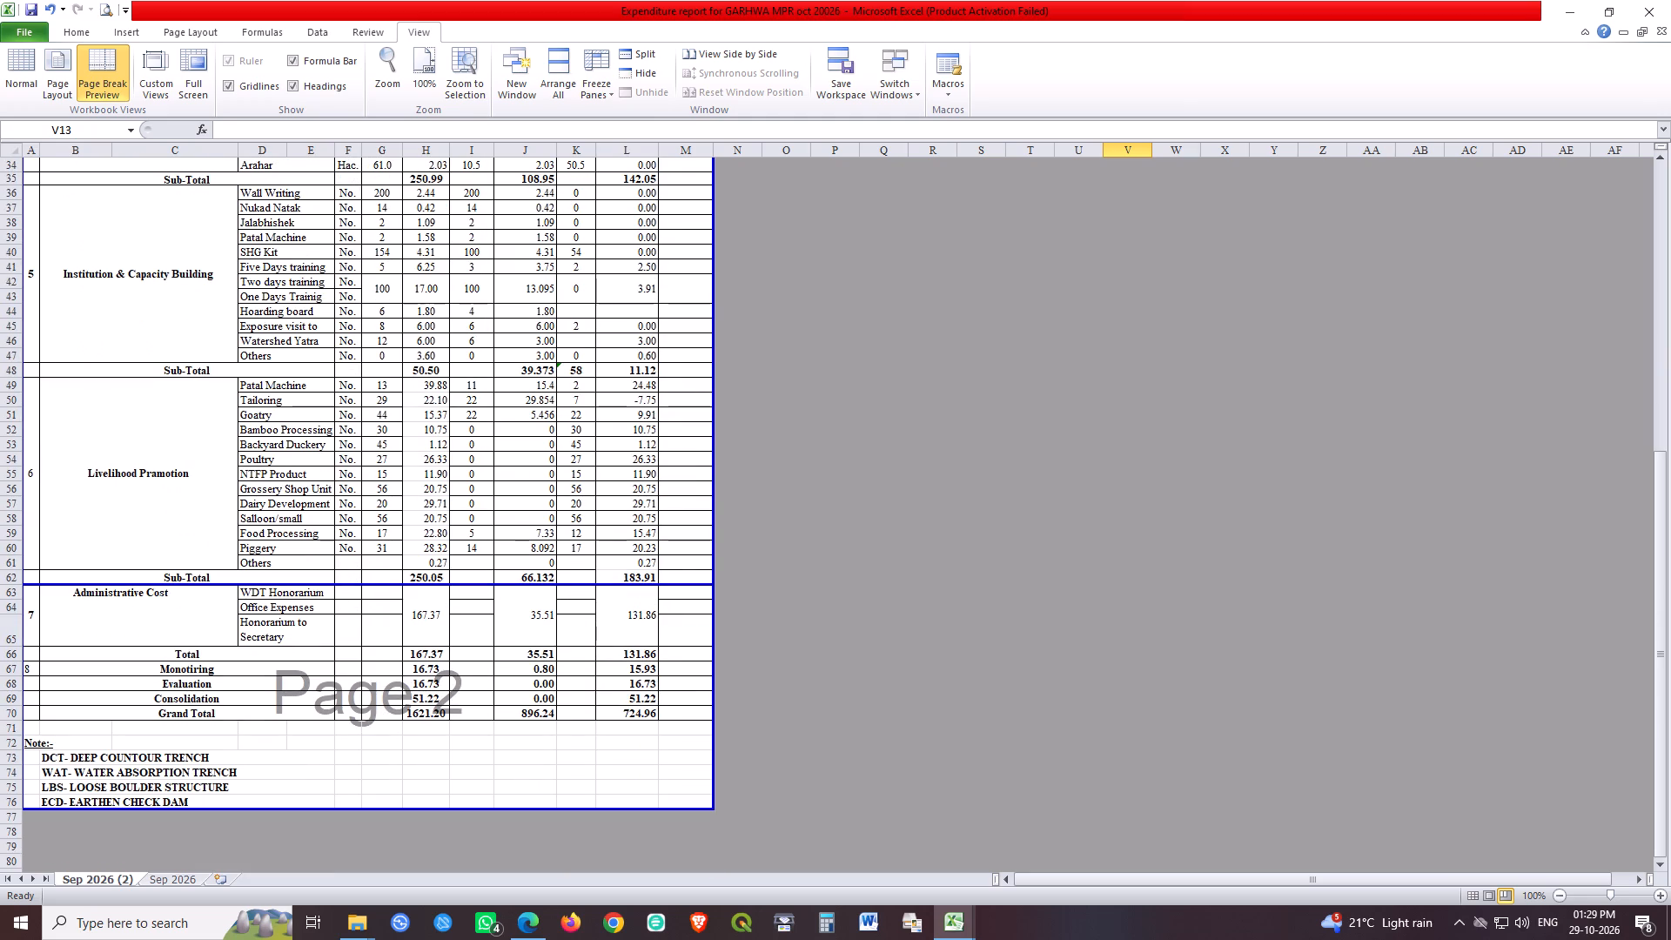
{"action": "key", "text": "ctrl+s"}
{"action": "key", "text": "ctrl+s"}
{"action": "key", "text": "ctrl+s"}
{"action": "key", "text": "ctrl+s"}
{"action": "key", "text": "ctrl+s"}
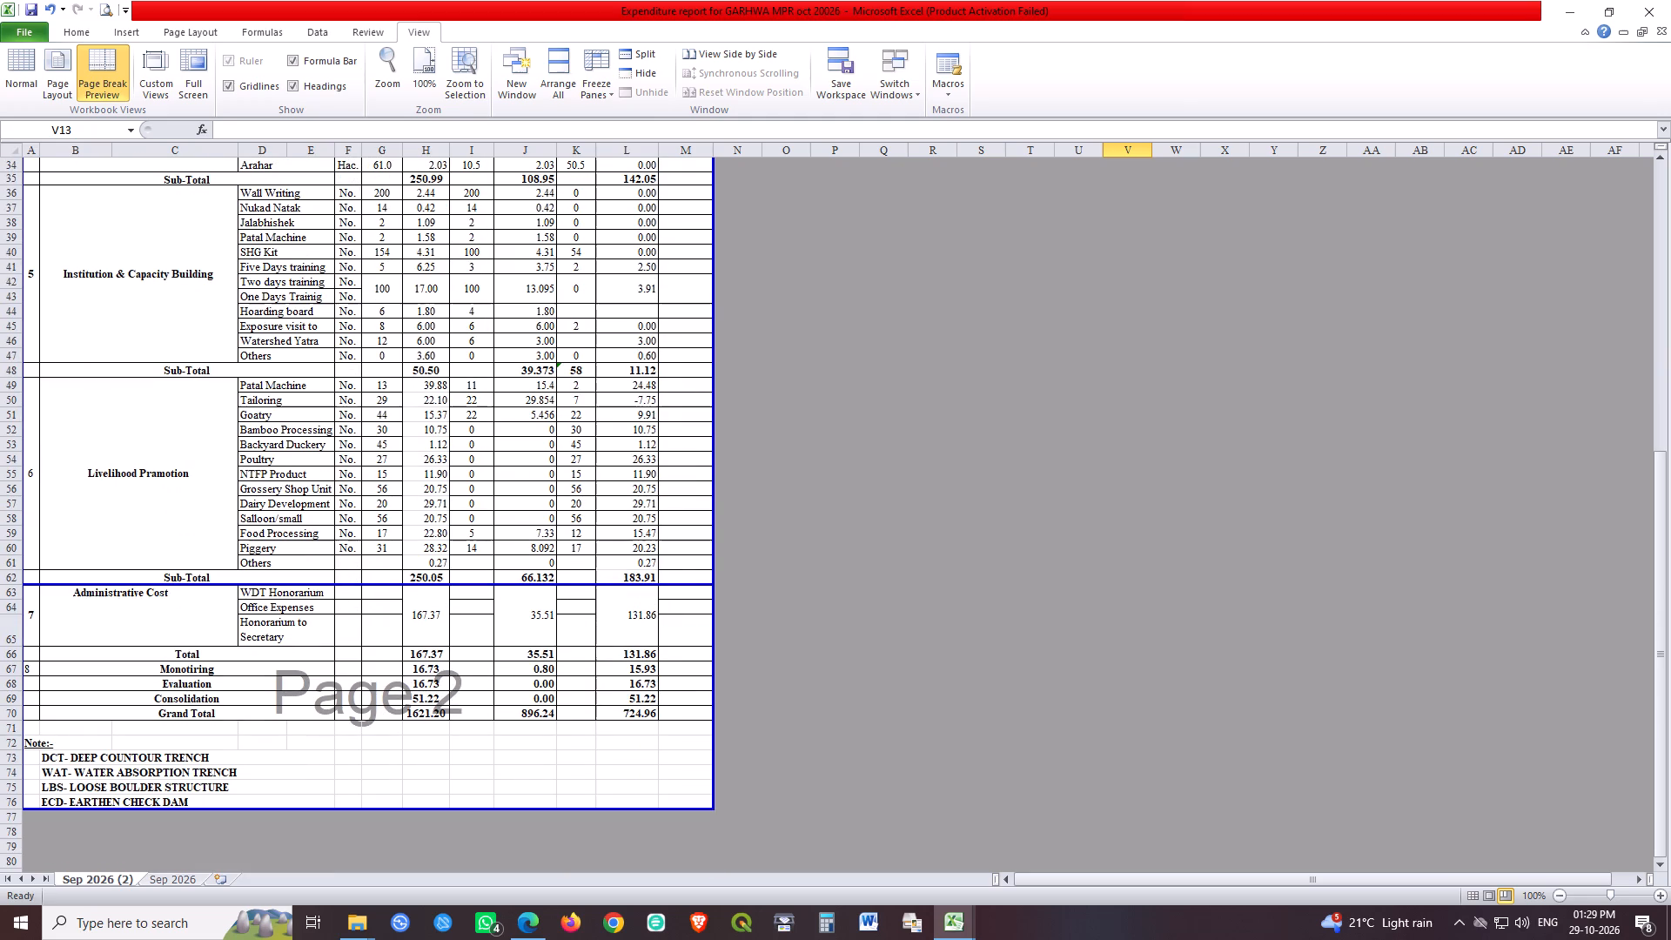
Display the Sep 2026 sheet of the expenditure report.
{"action": "left_click", "coordinate": [173, 876]}
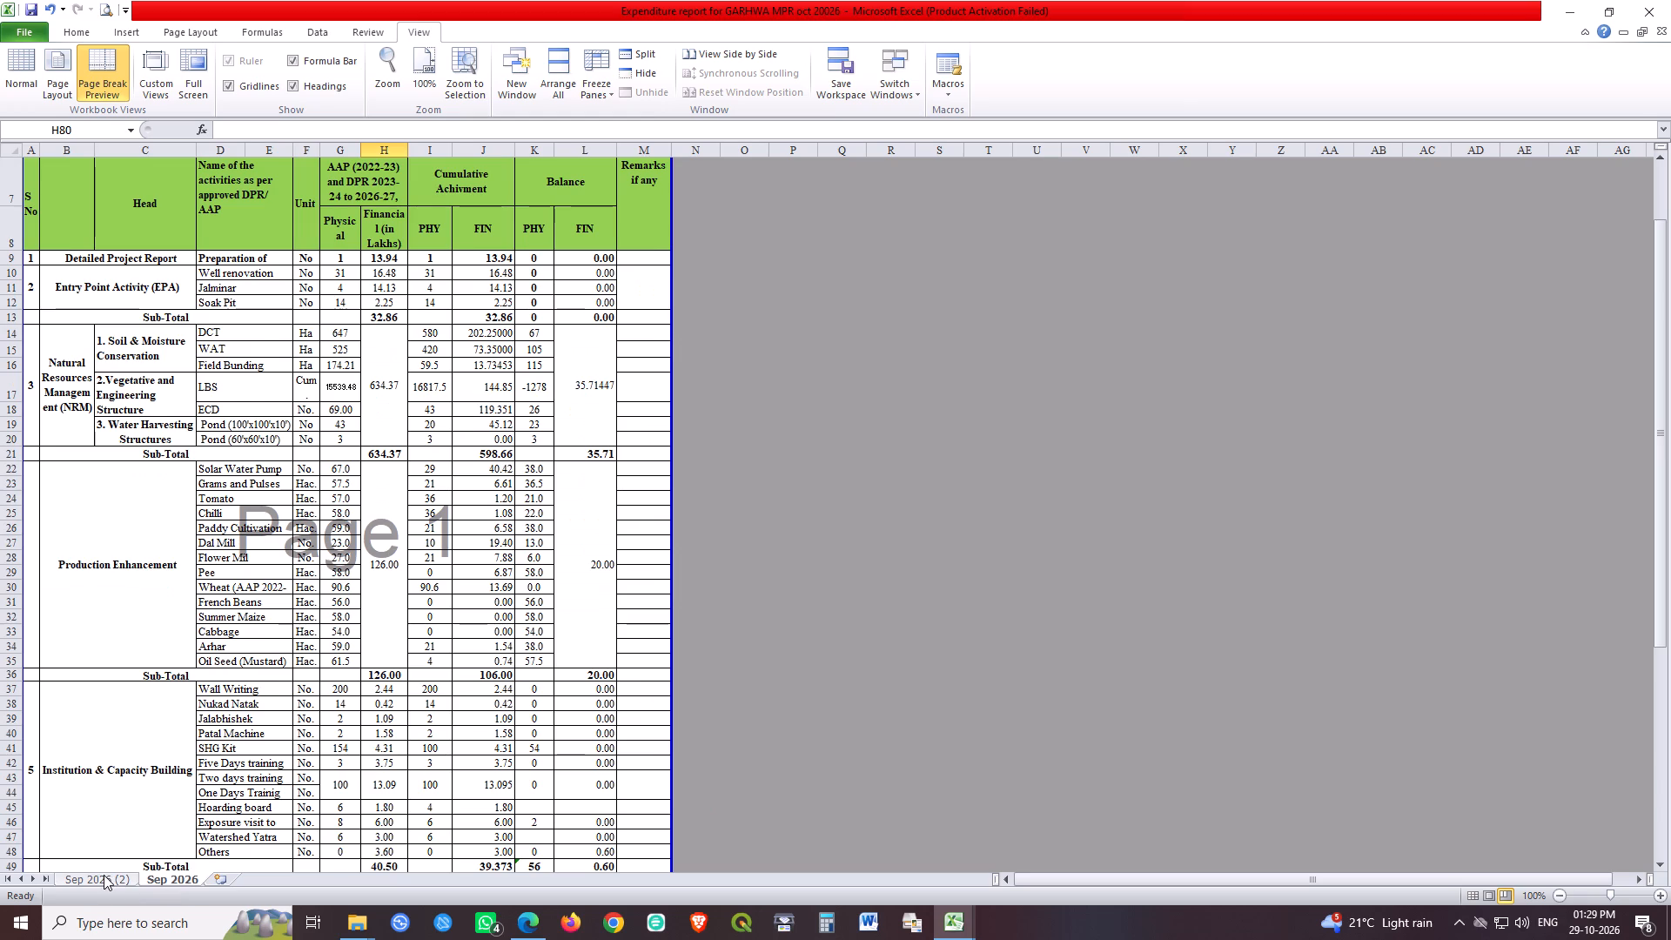
Print 3 copies of the Sep 2026 (2) sheet on the Brother DCP-L5510DN, with the printer's duplex option set to 2-sided.
{"action": "left_click", "coordinate": [104, 875]}
{"action": "key", "text": "ctrl+p"}
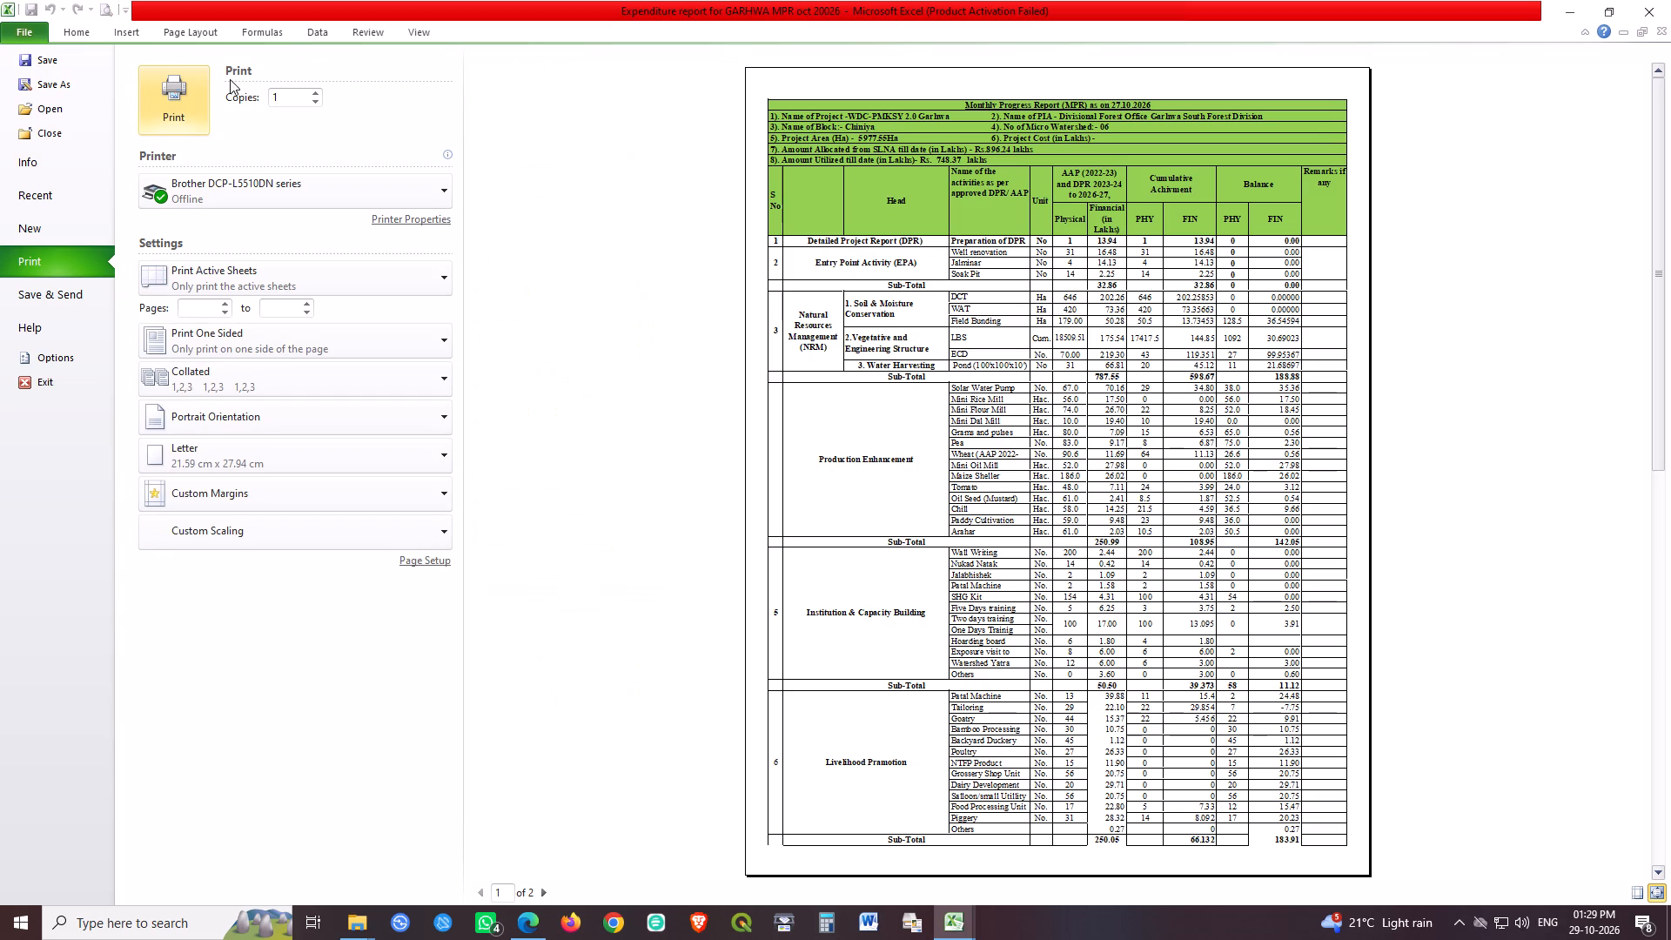
{"action": "left_click", "coordinate": [312, 95]}
{"action": "left_click", "coordinate": [312, 95]}
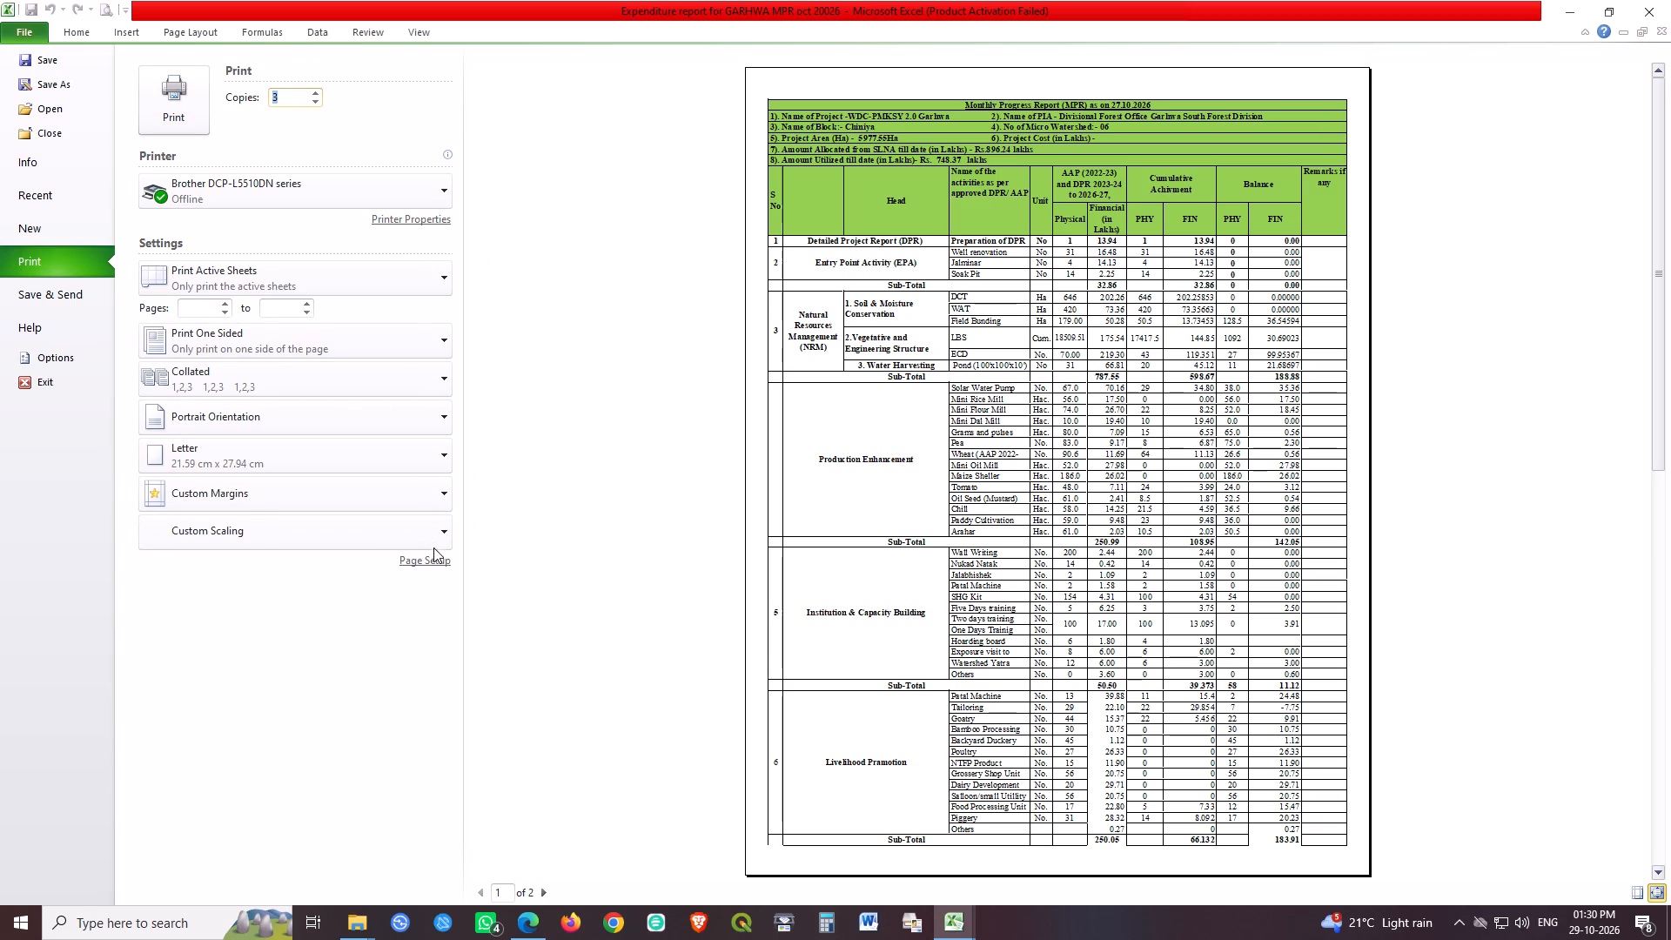
{"action": "left_click", "coordinate": [426, 220]}
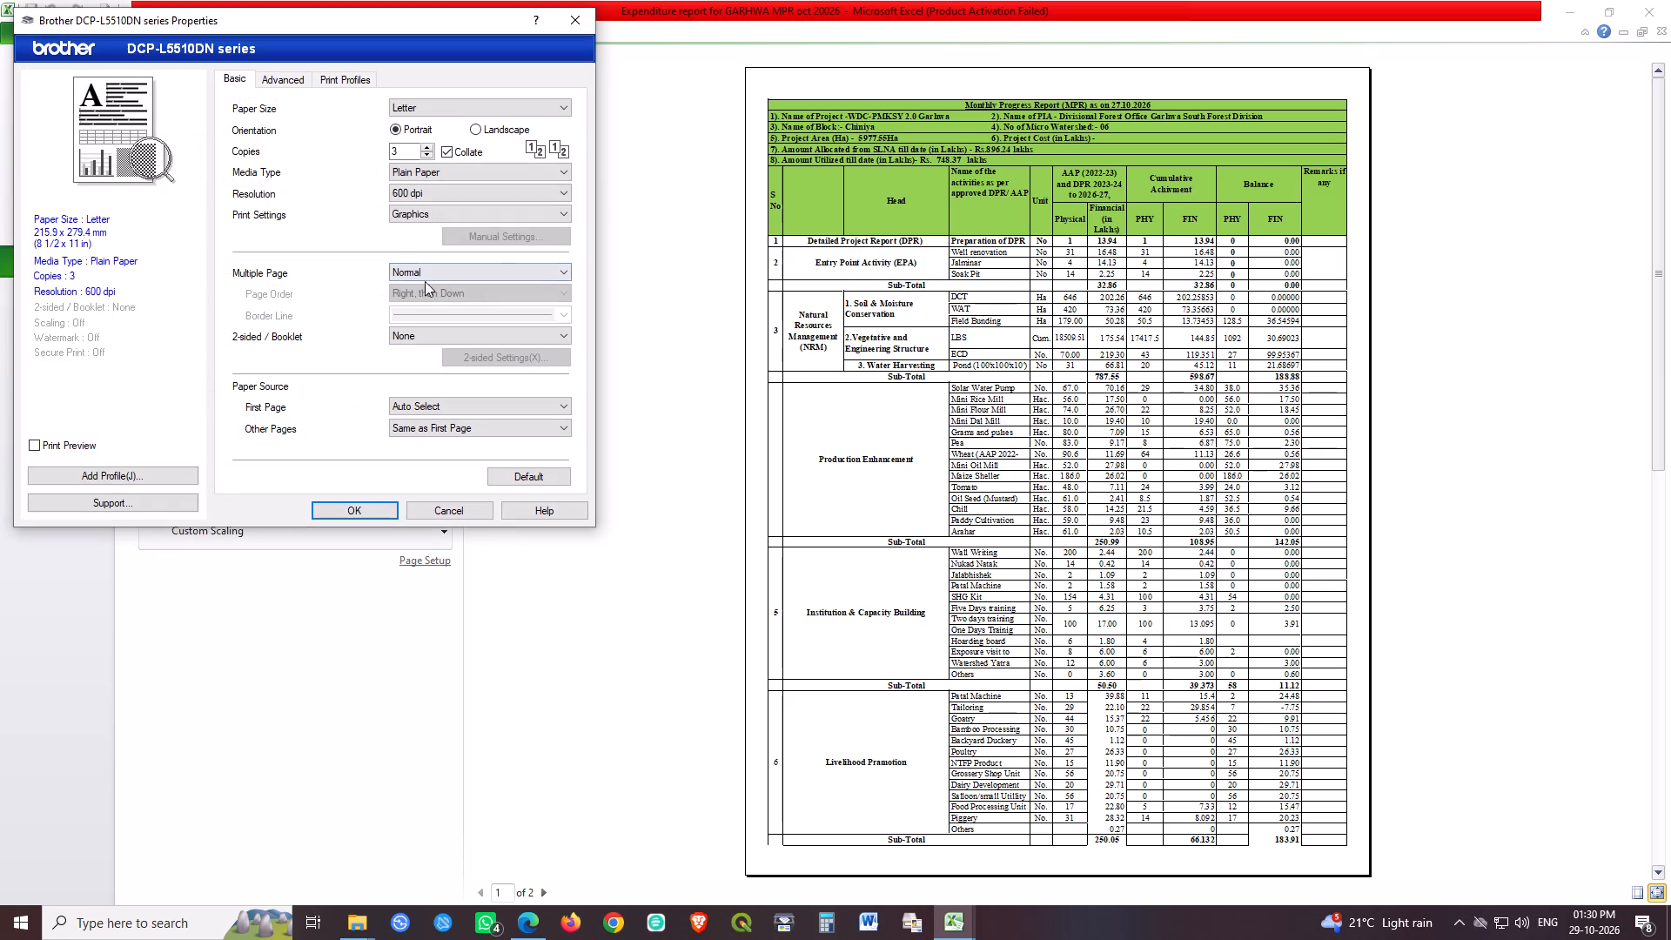
{"action": "left_click", "coordinate": [407, 340]}
{"action": "left_click", "coordinate": [407, 340]}
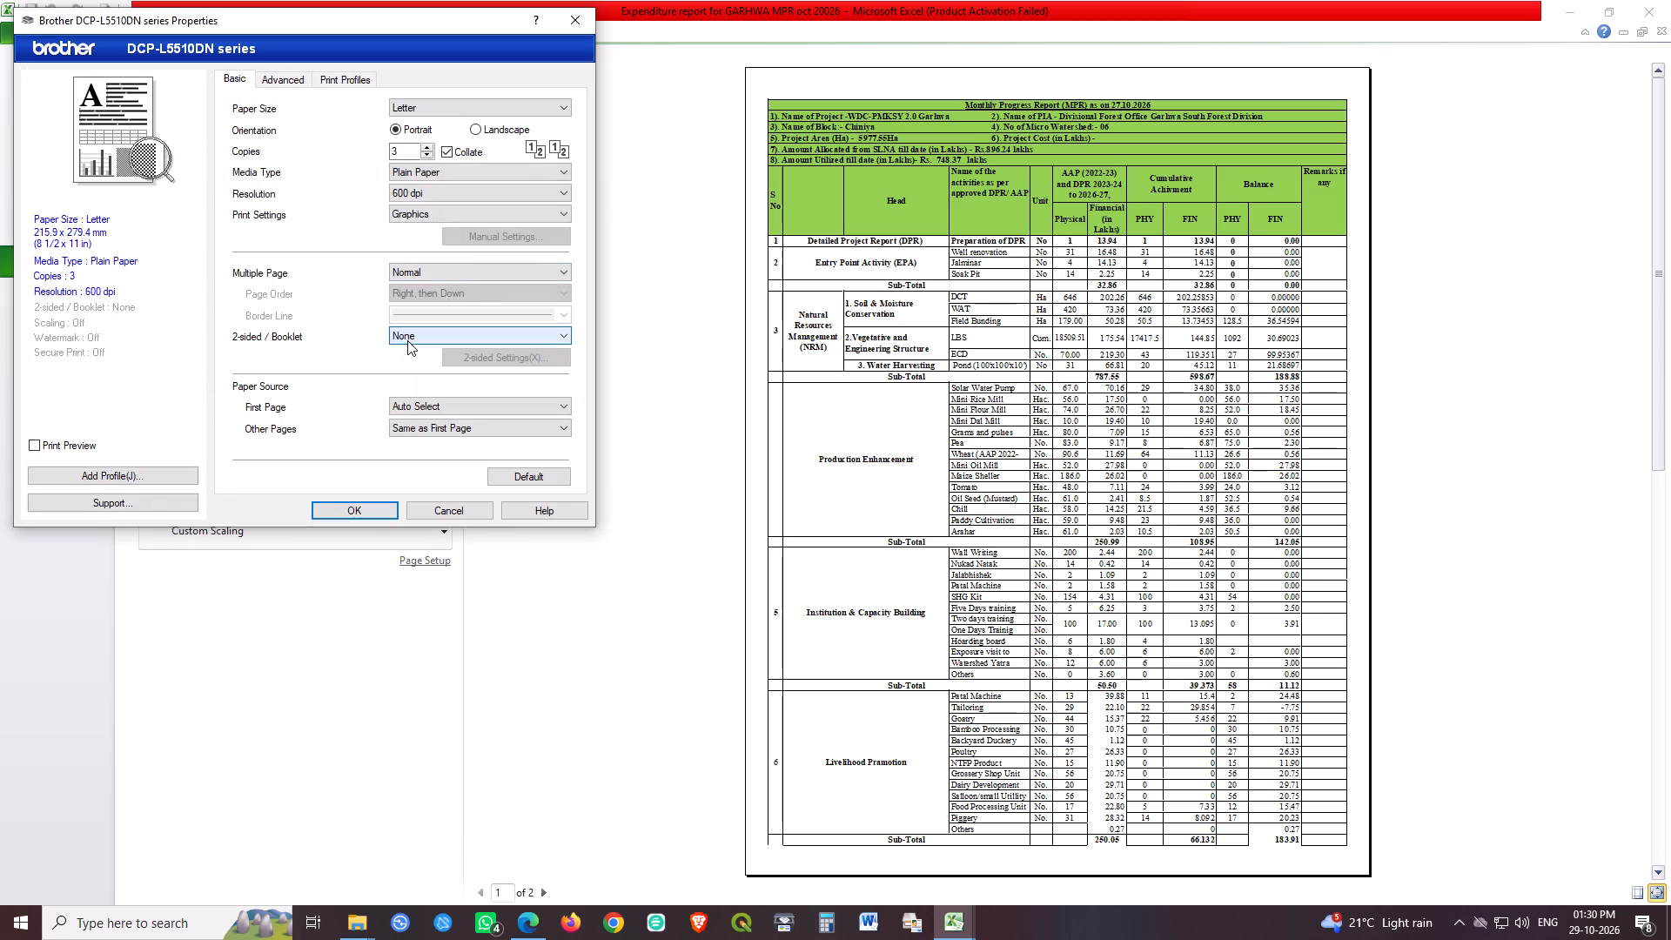
{"action": "left_click", "coordinate": [407, 340]}
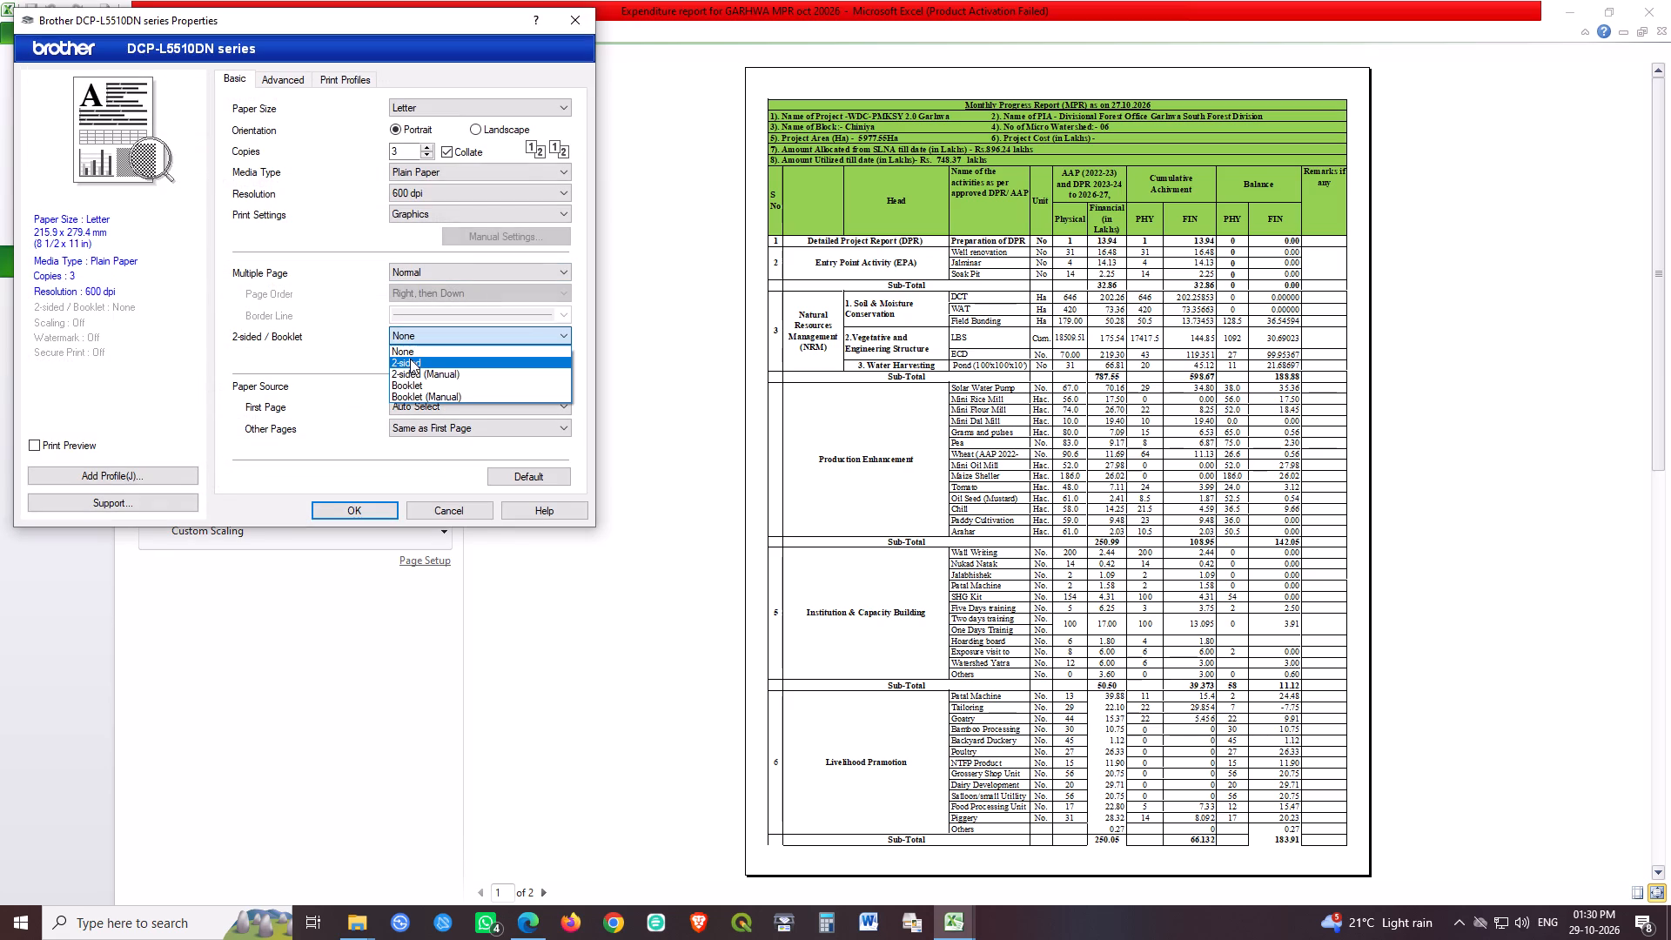
{"action": "left_click", "coordinate": [410, 359]}
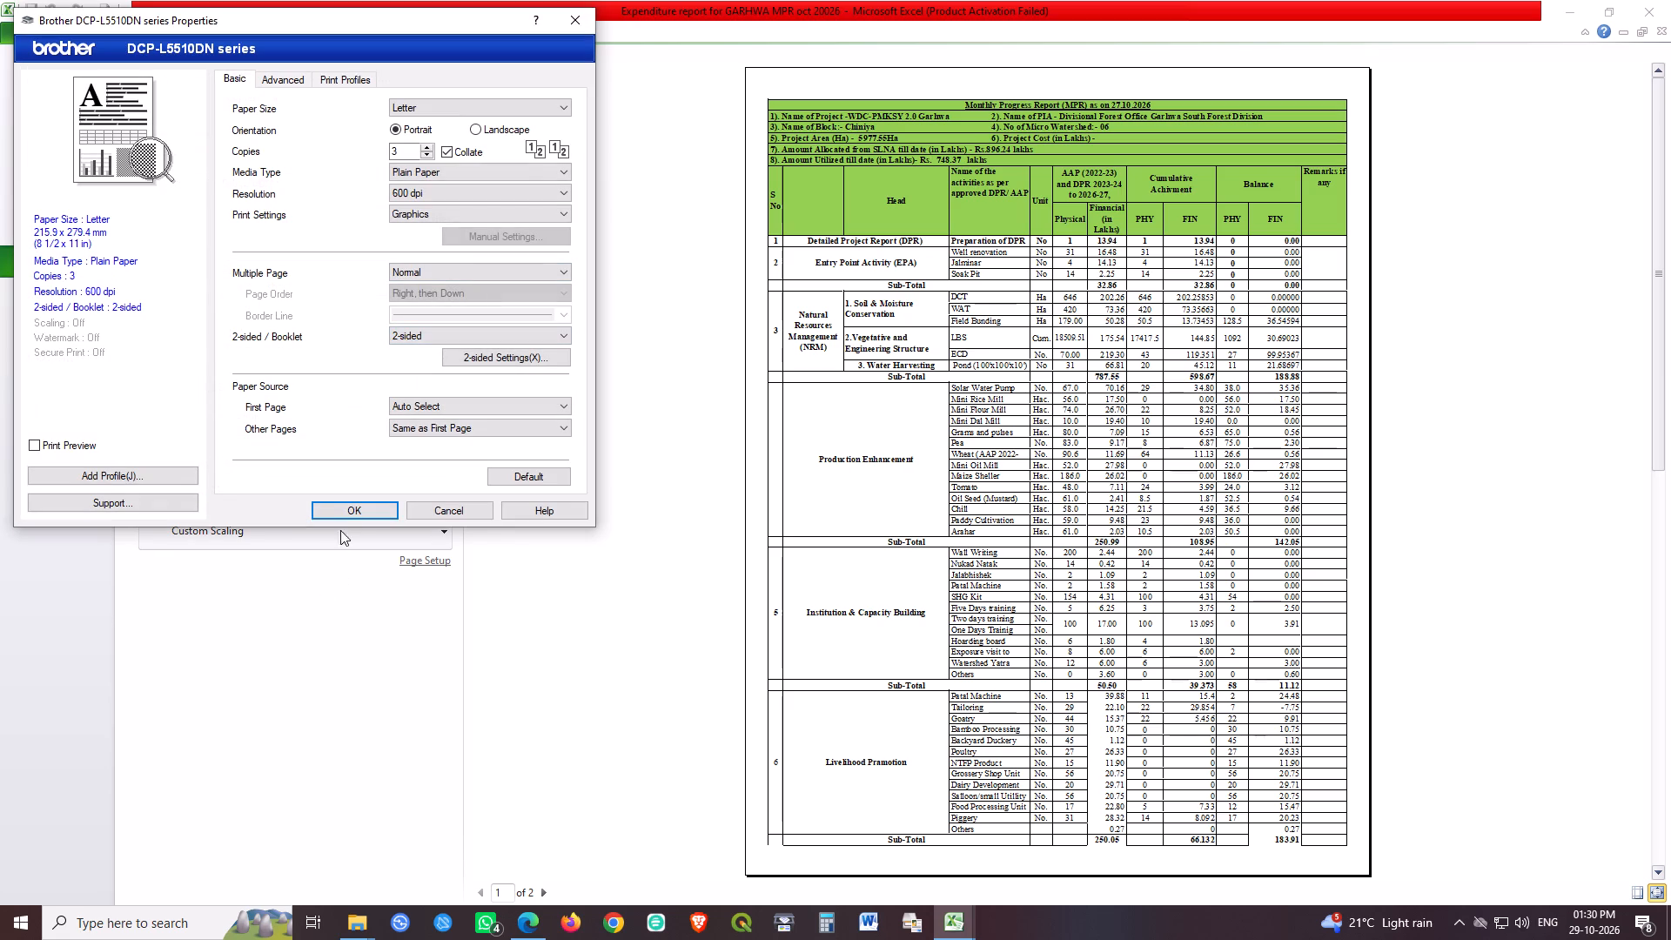
{"action": "left_click", "coordinate": [355, 507]}
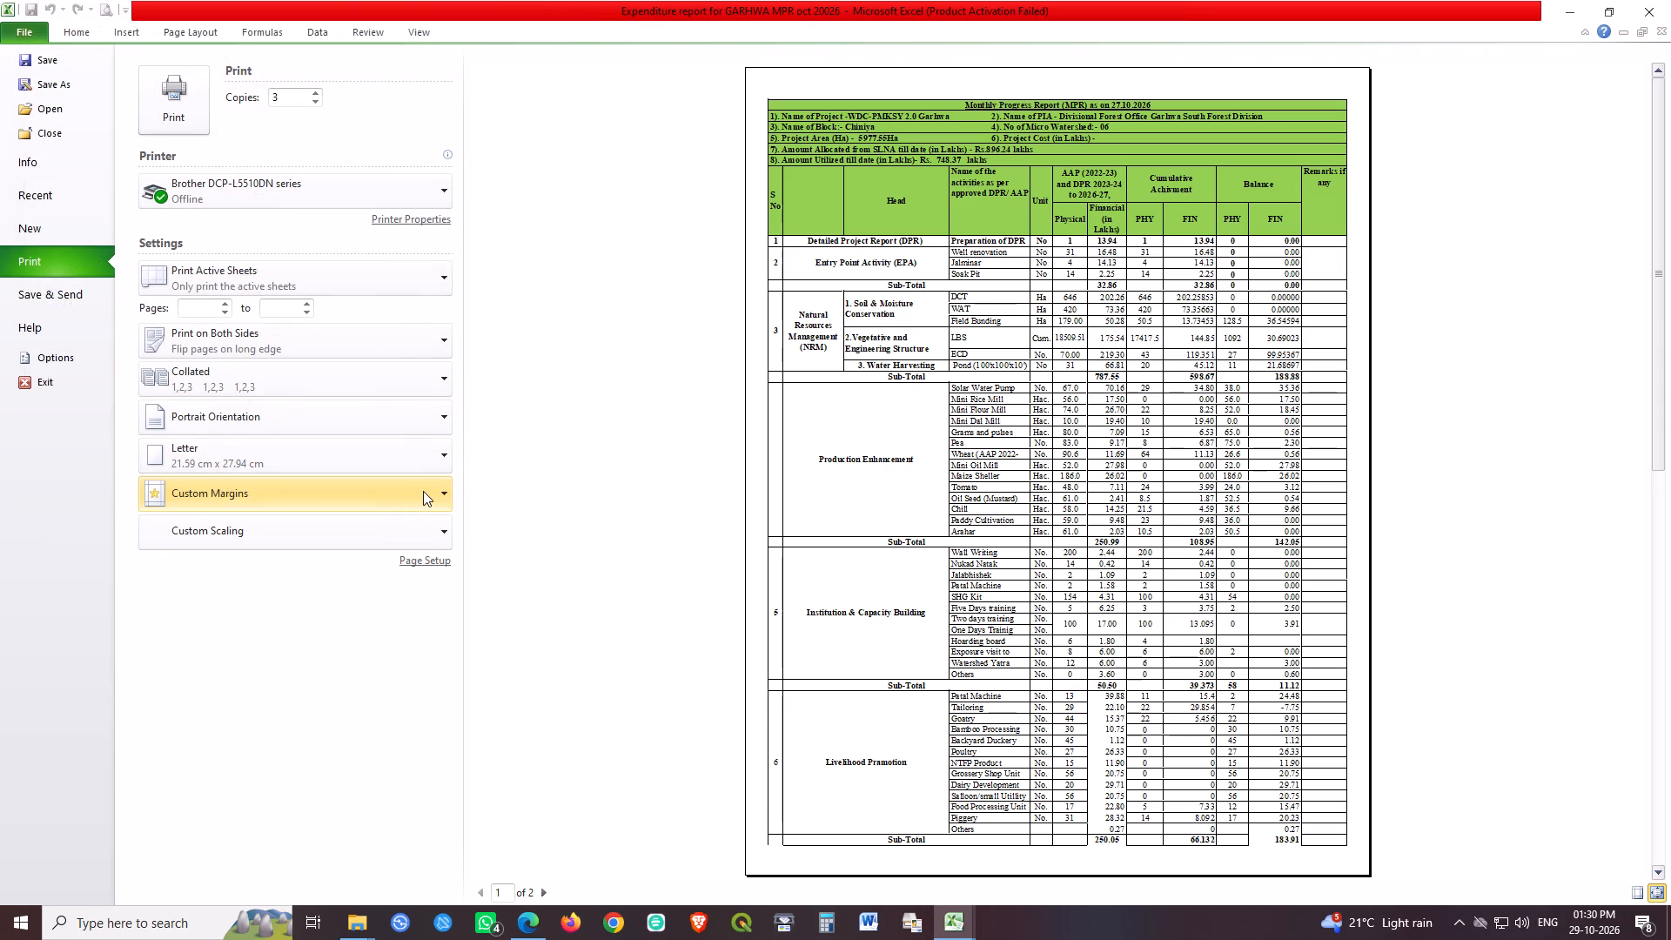
{"action": "left_click", "coordinate": [178, 104]}
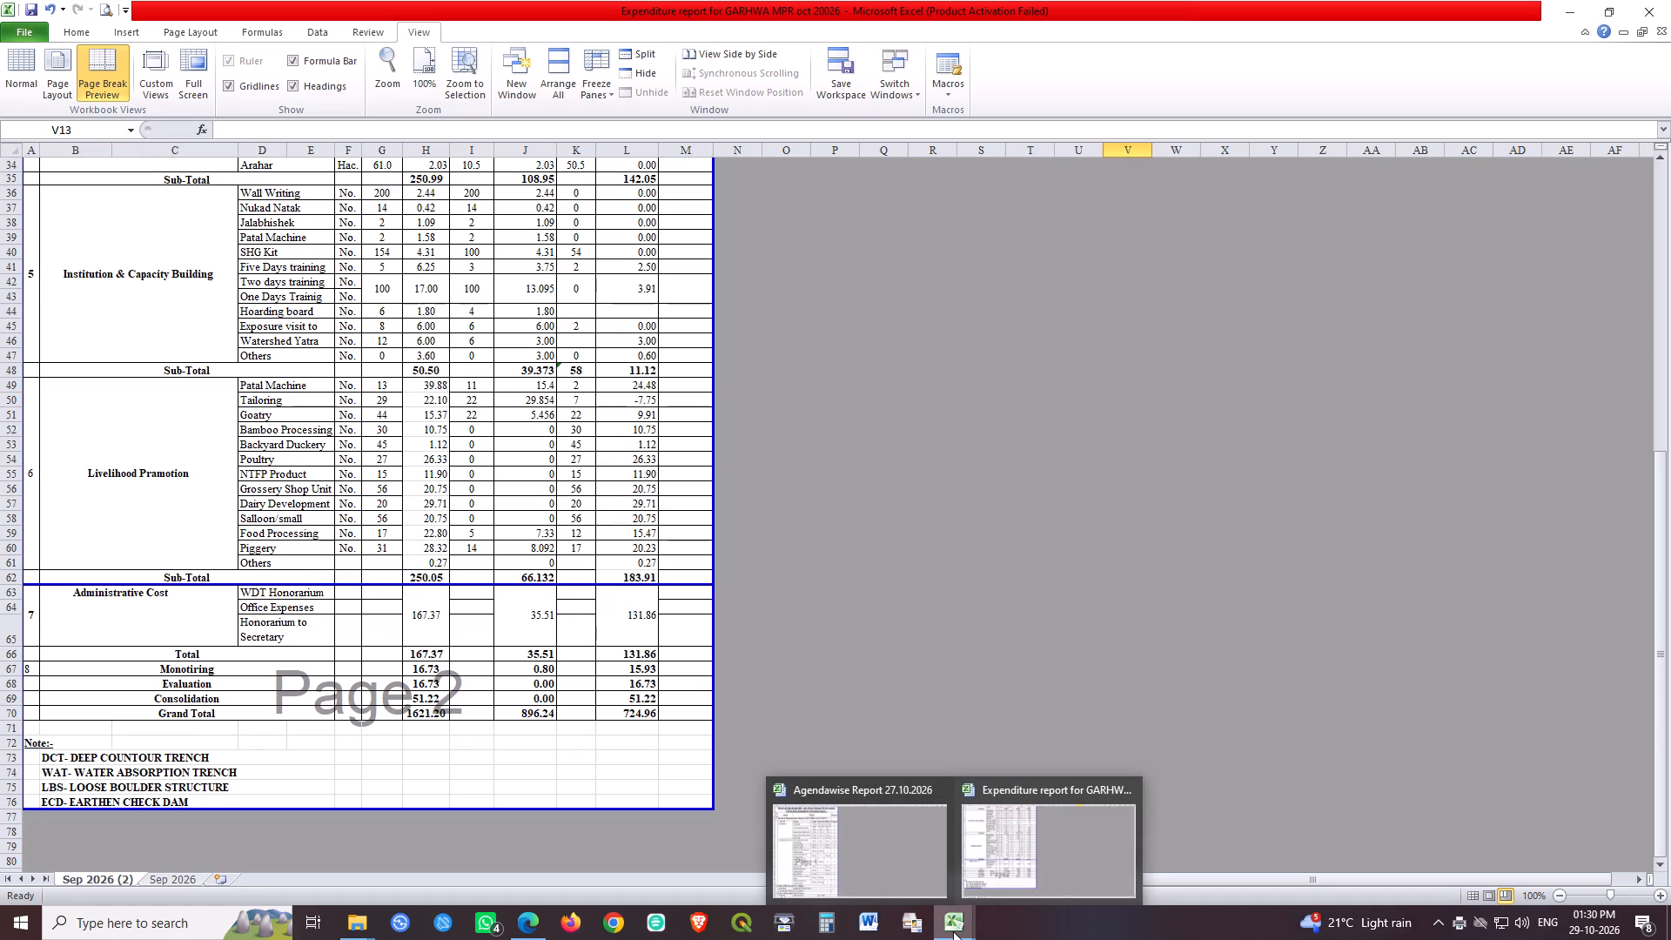
Switch to the Agendawise Report 27.10.2026 workbook and print 3 copies of it, set to 2-sided in the printer properties.
{"action": "left_click", "coordinate": [881, 848]}
{"action": "scroll", "coordinate": [452, 522], "scroll_direction": "down", "scroll_amount": 6}
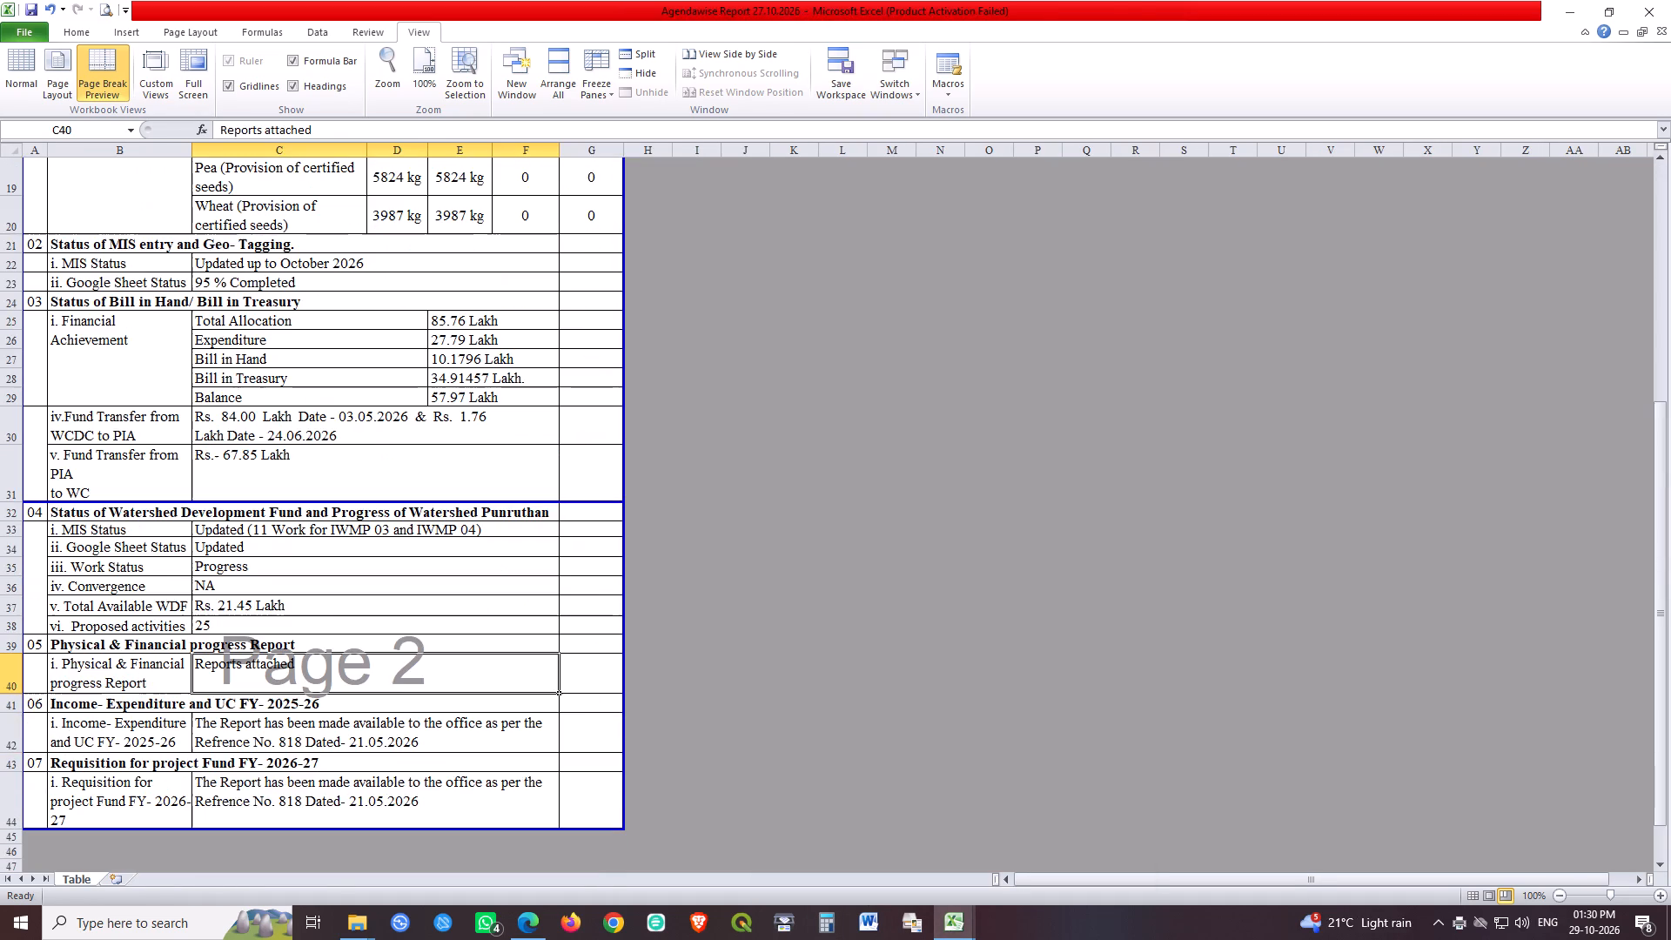
{"action": "scroll", "coordinate": [452, 522], "scroll_direction": "up", "scroll_amount": 5}
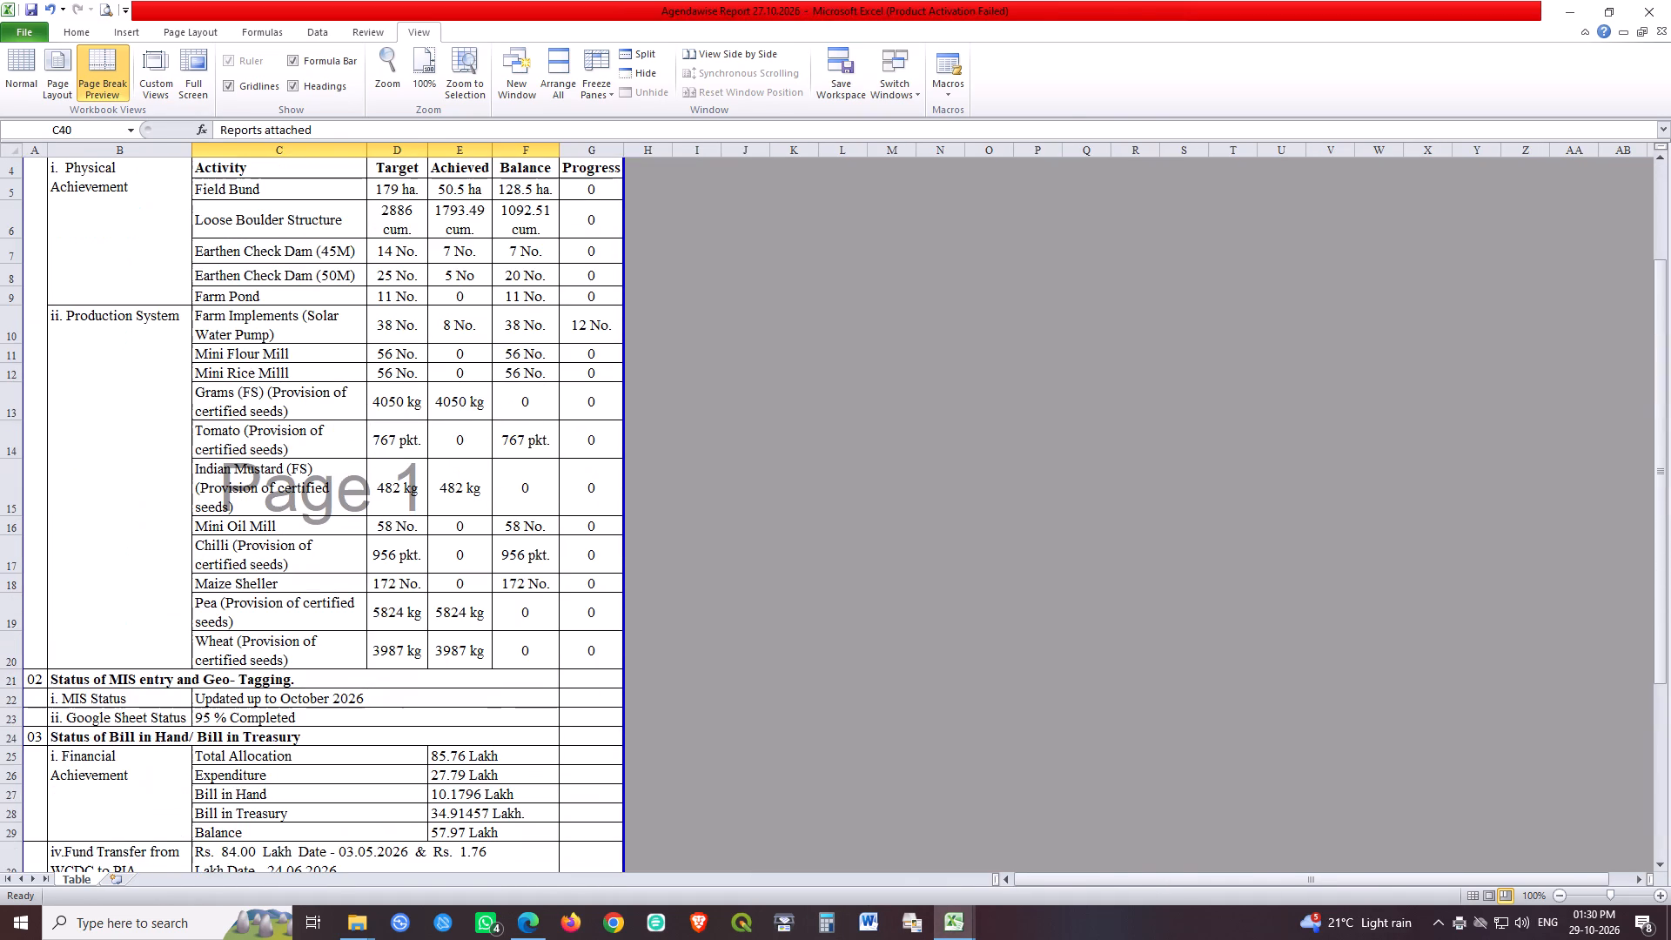
{"action": "key", "text": "ctrl+p"}
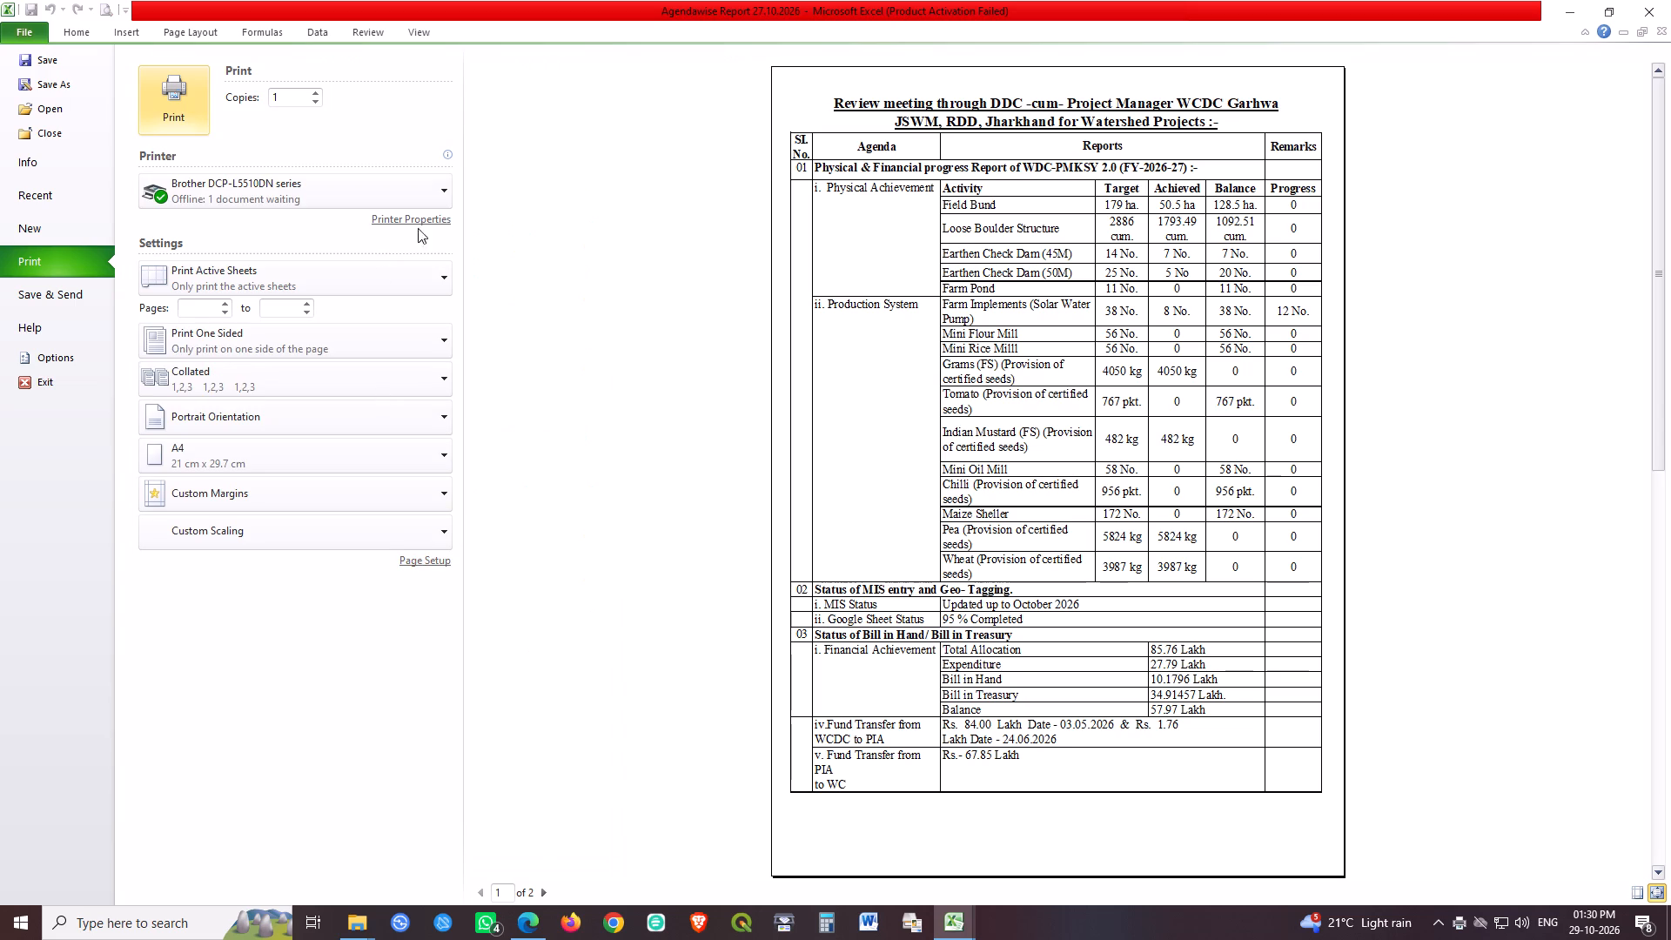
{"action": "double_click", "coordinate": [313, 91]}
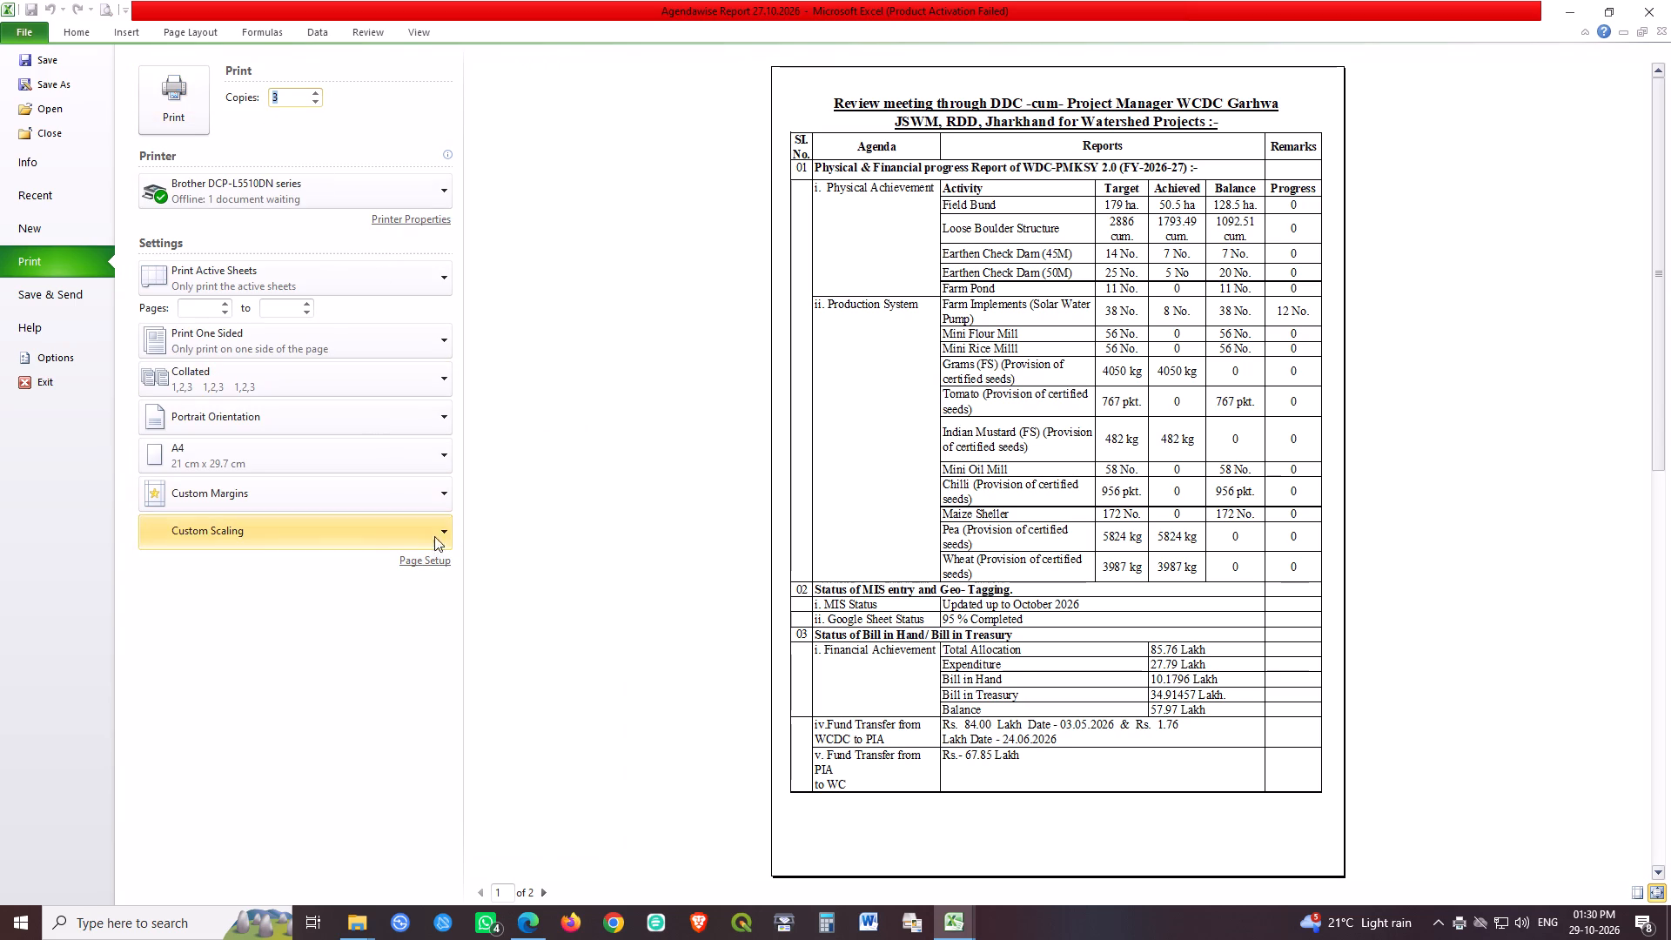
{"action": "left_click", "coordinate": [413, 221]}
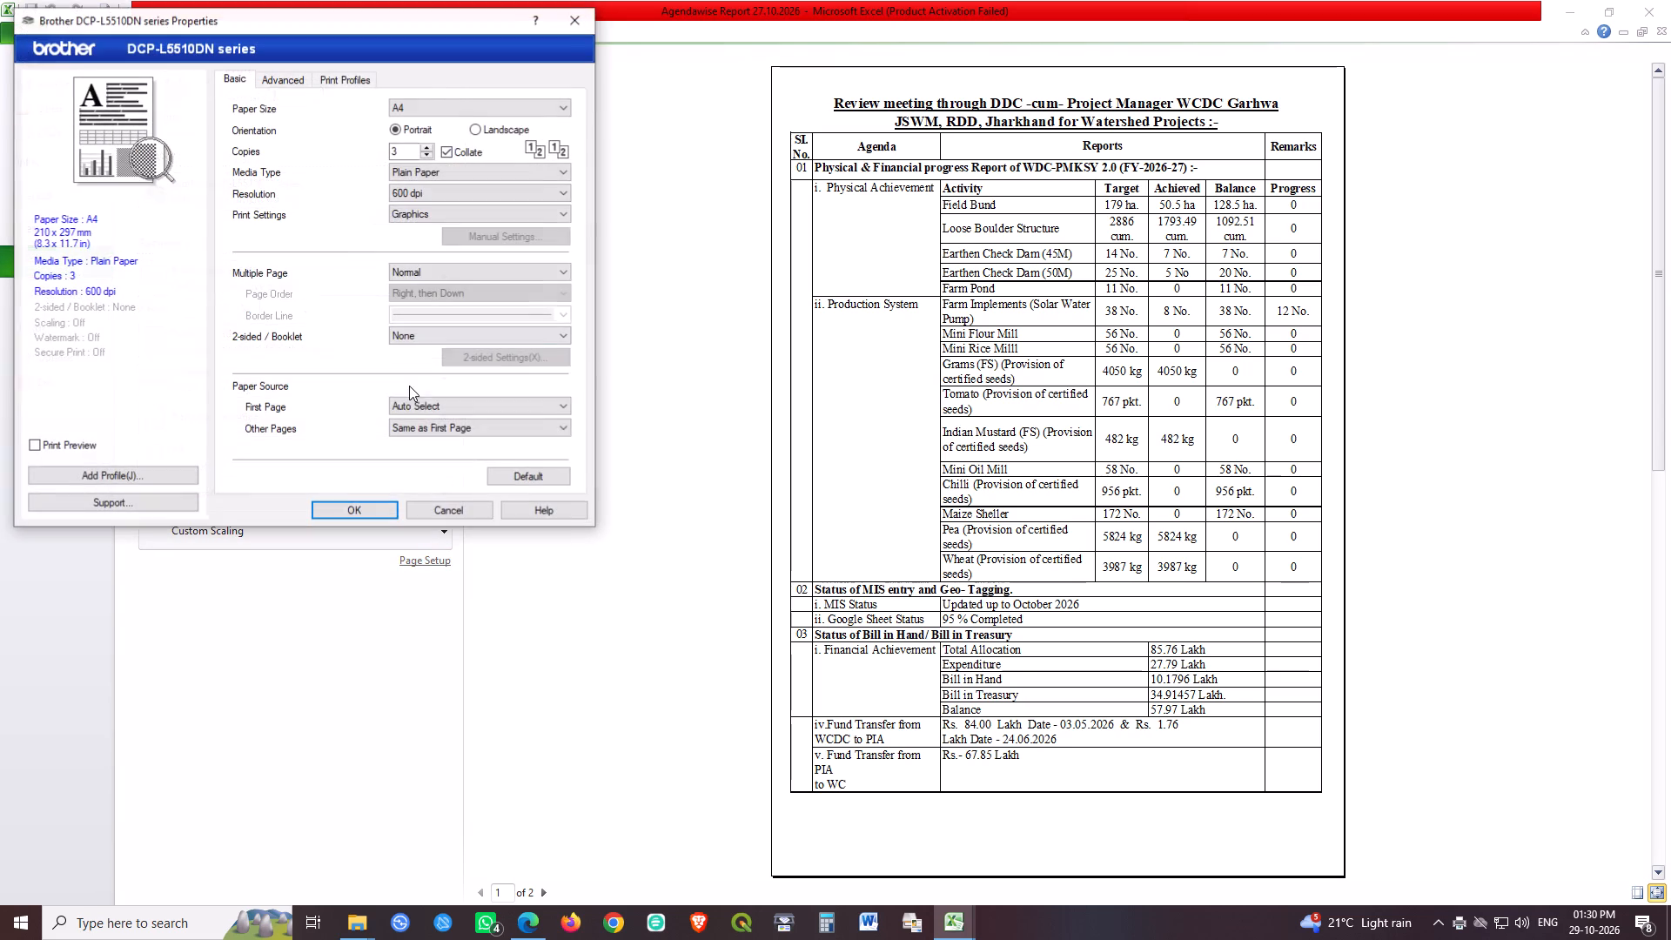
{"action": "left_click", "coordinate": [459, 274]}
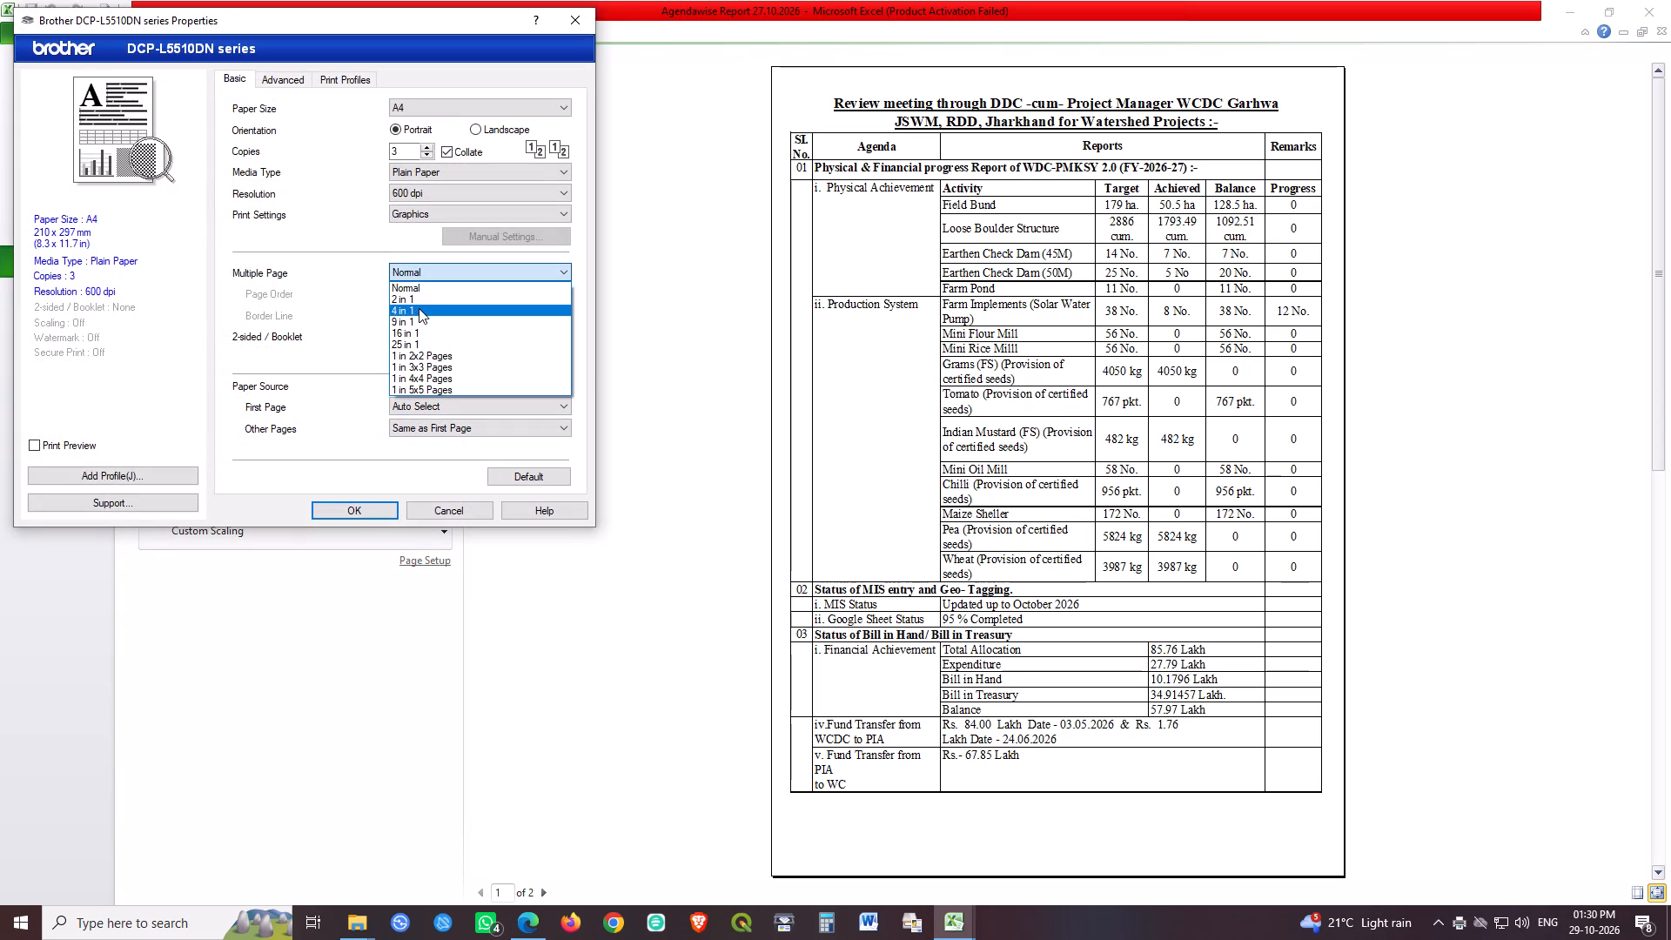
{"action": "left_click", "coordinate": [442, 272]}
{"action": "left_click", "coordinate": [431, 332]}
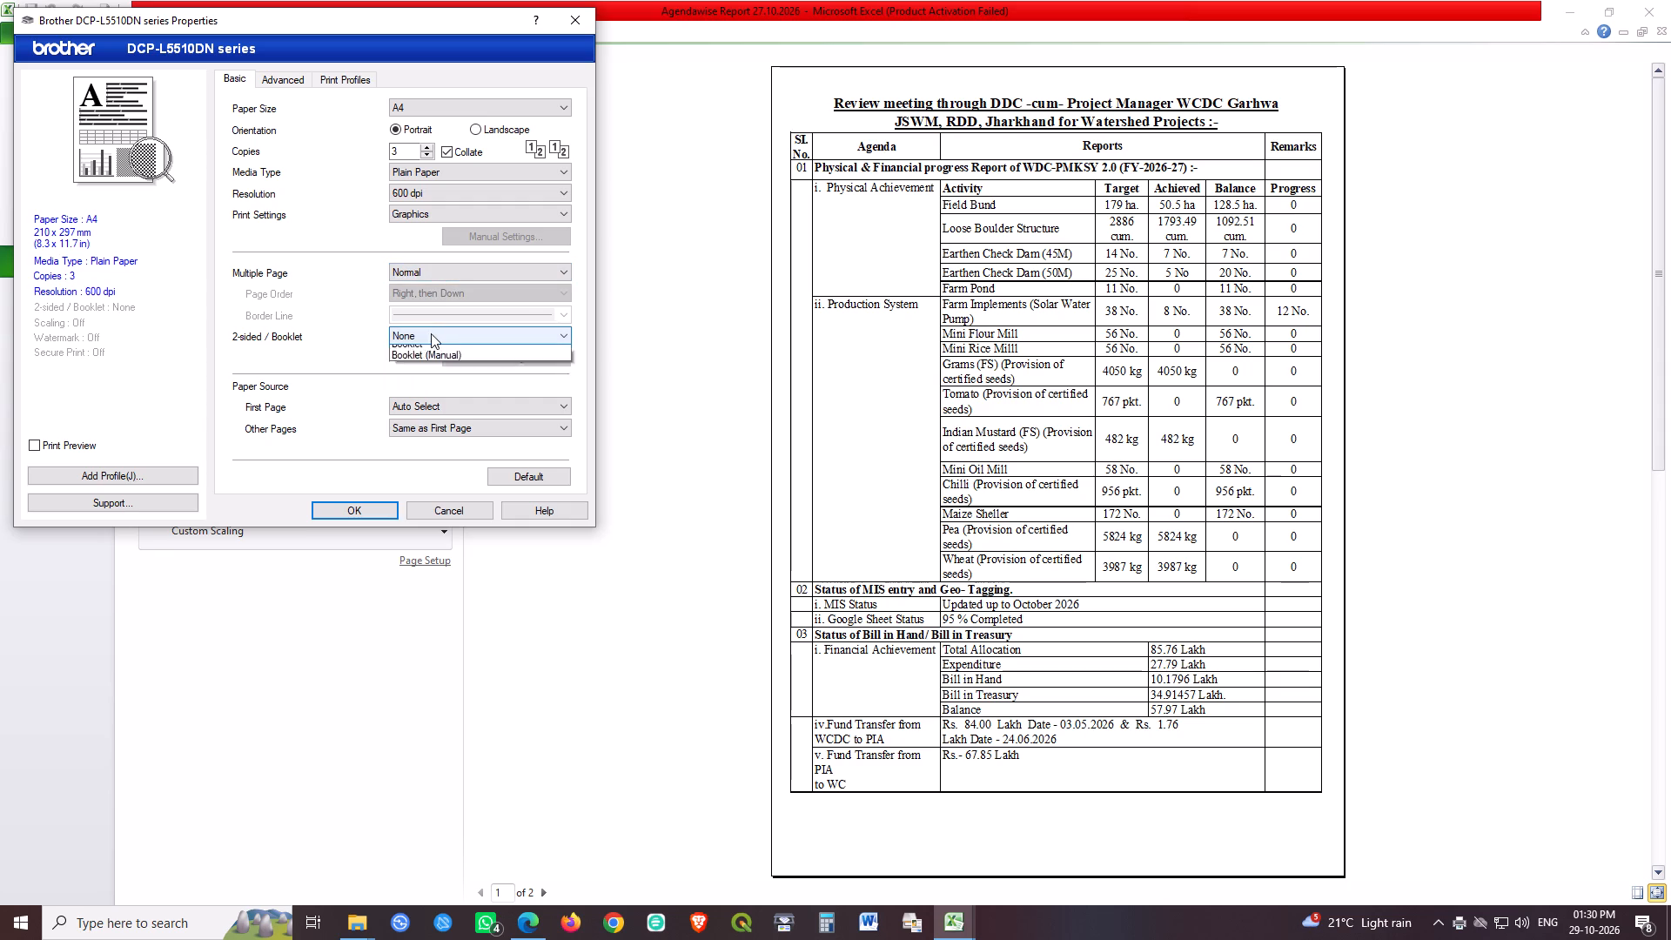
{"action": "left_click", "coordinate": [419, 362]}
{"action": "left_click", "coordinate": [352, 508]}
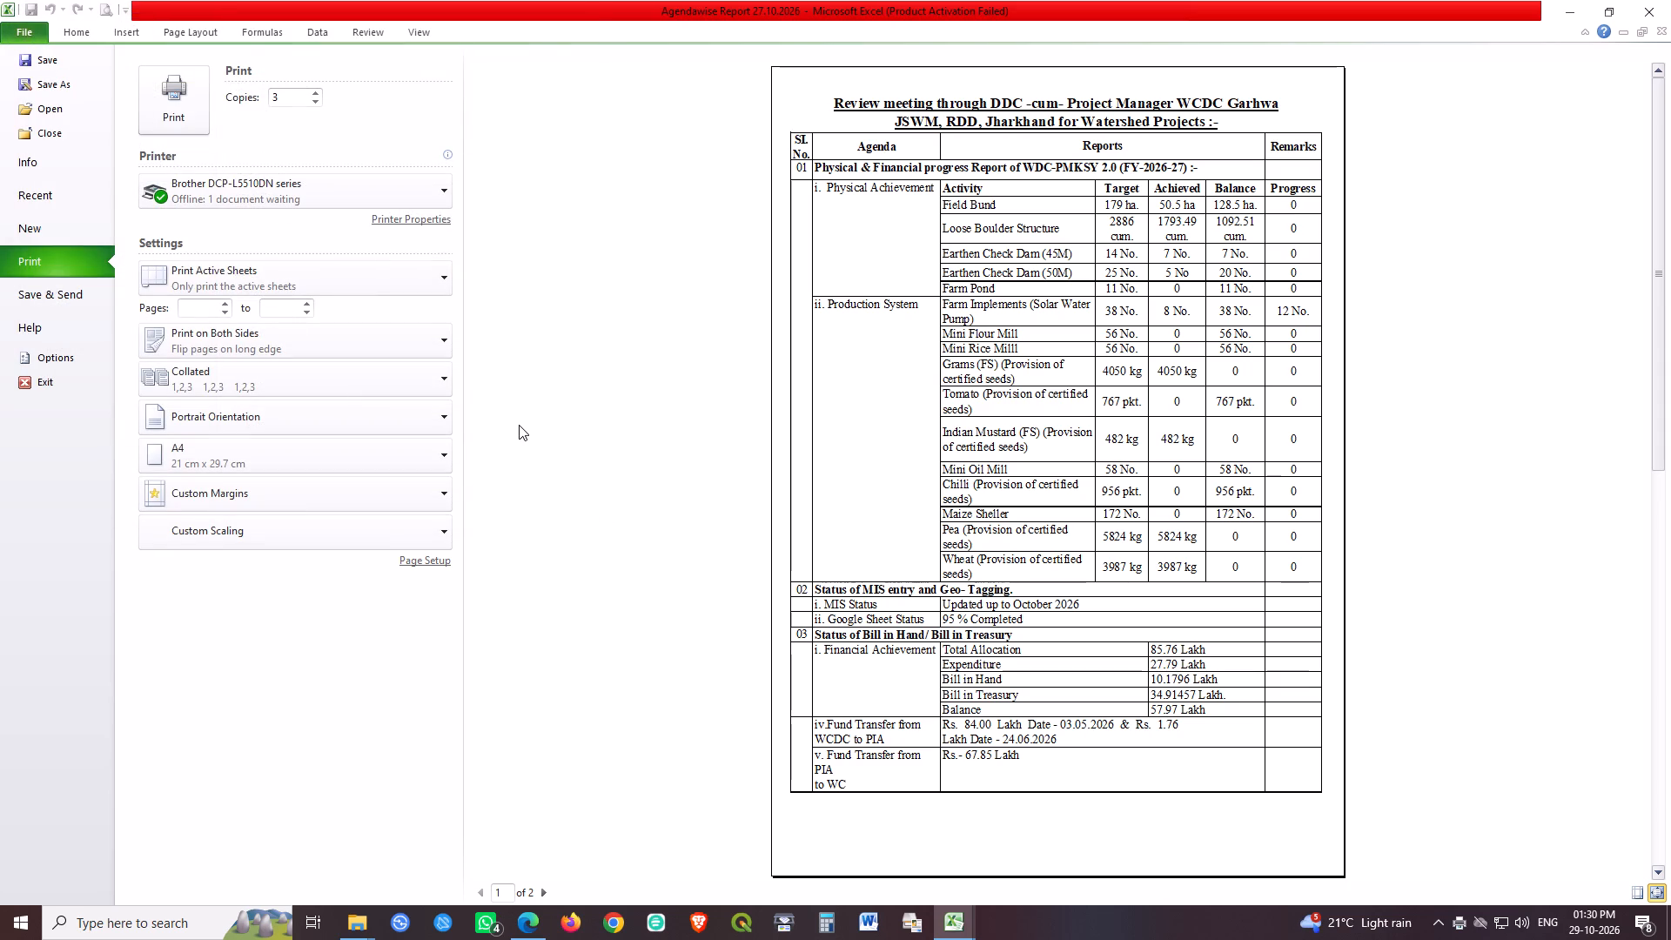
{"action": "left_click", "coordinate": [140, 108]}
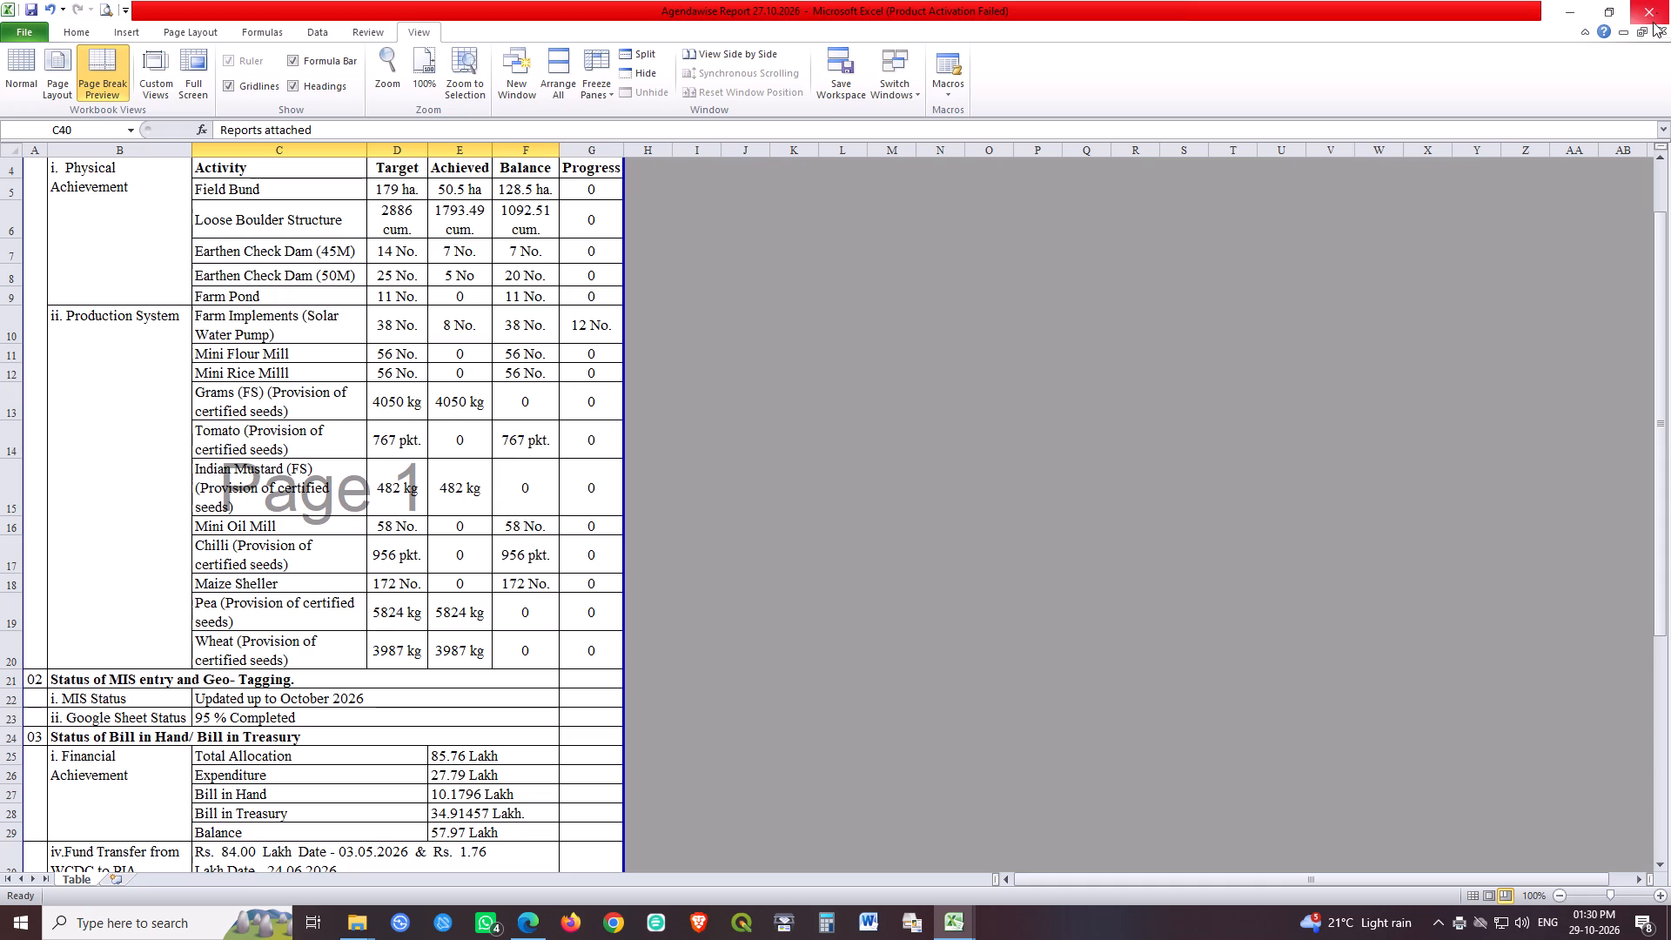
Save and close the Agendawise Report and expenditure report workbooks, and close the USB drive's folder window.
{"action": "key", "text": "ctrl+s"}
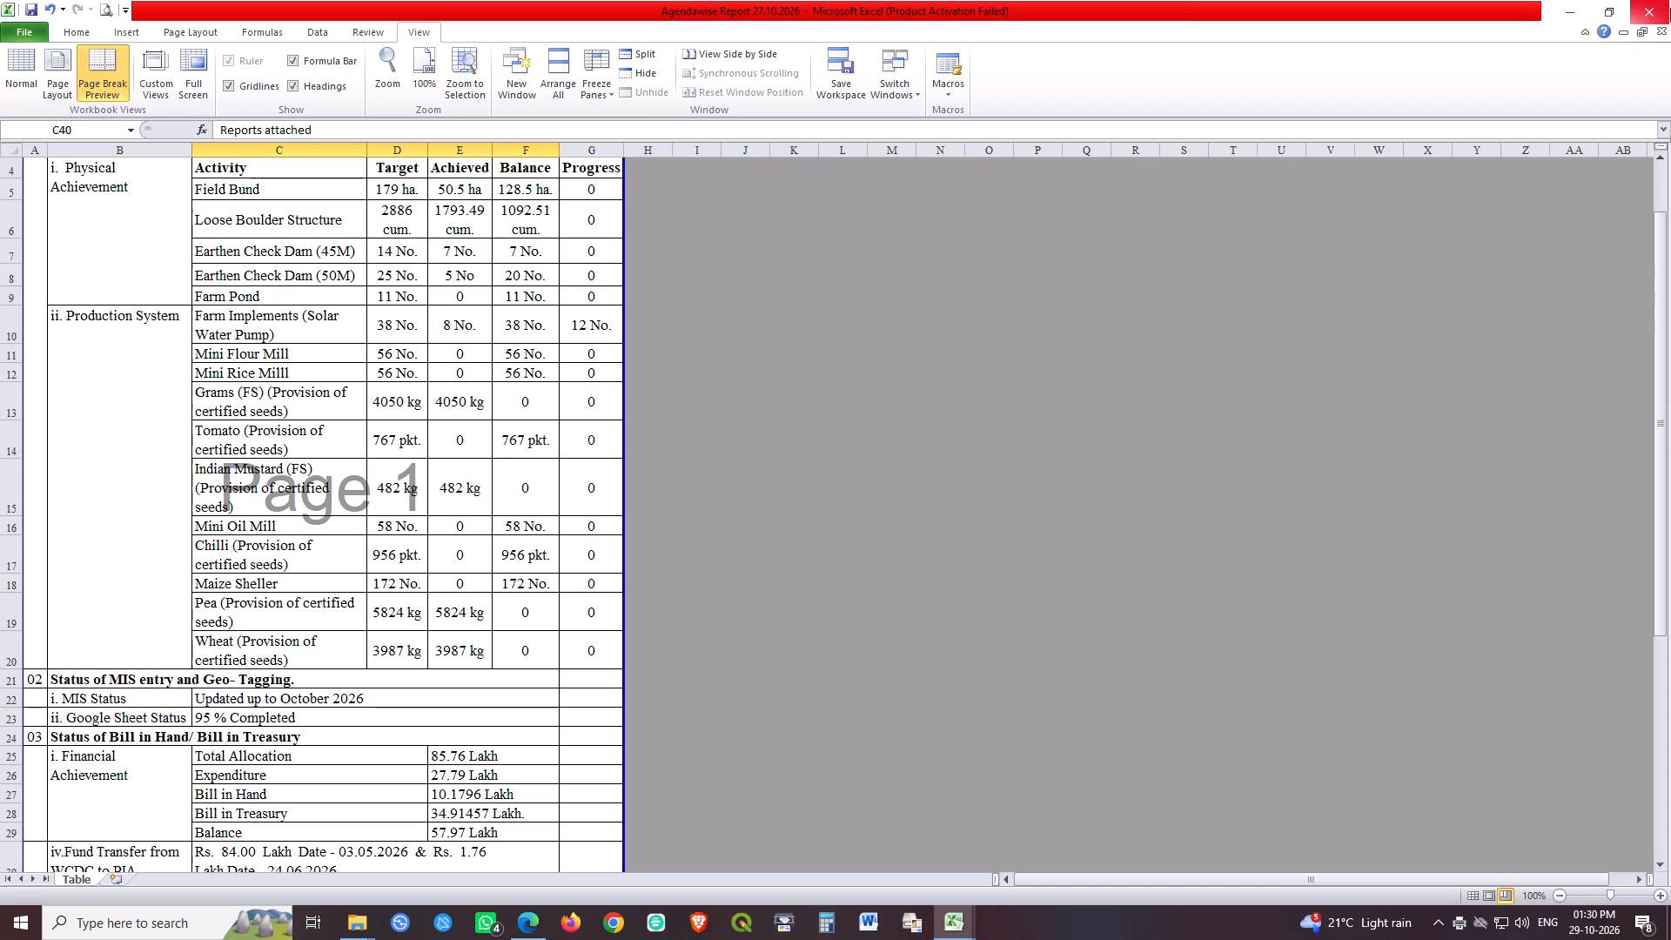
{"action": "left_click", "coordinate": [1651, 12]}
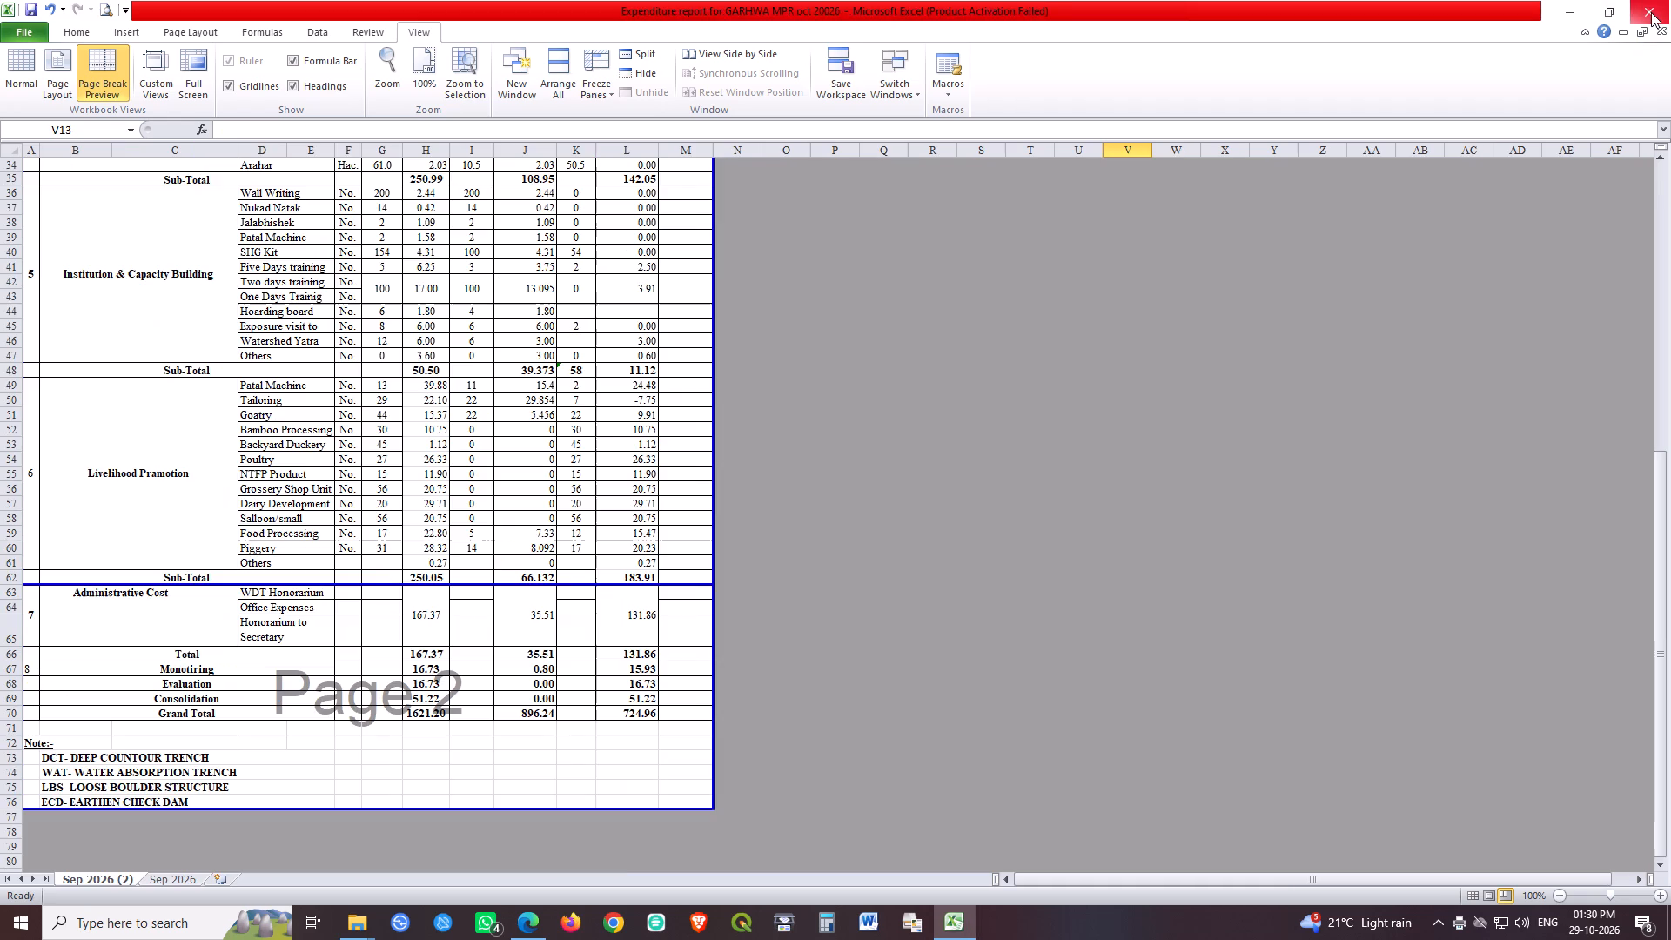
{"action": "key", "text": "ctrl+s"}
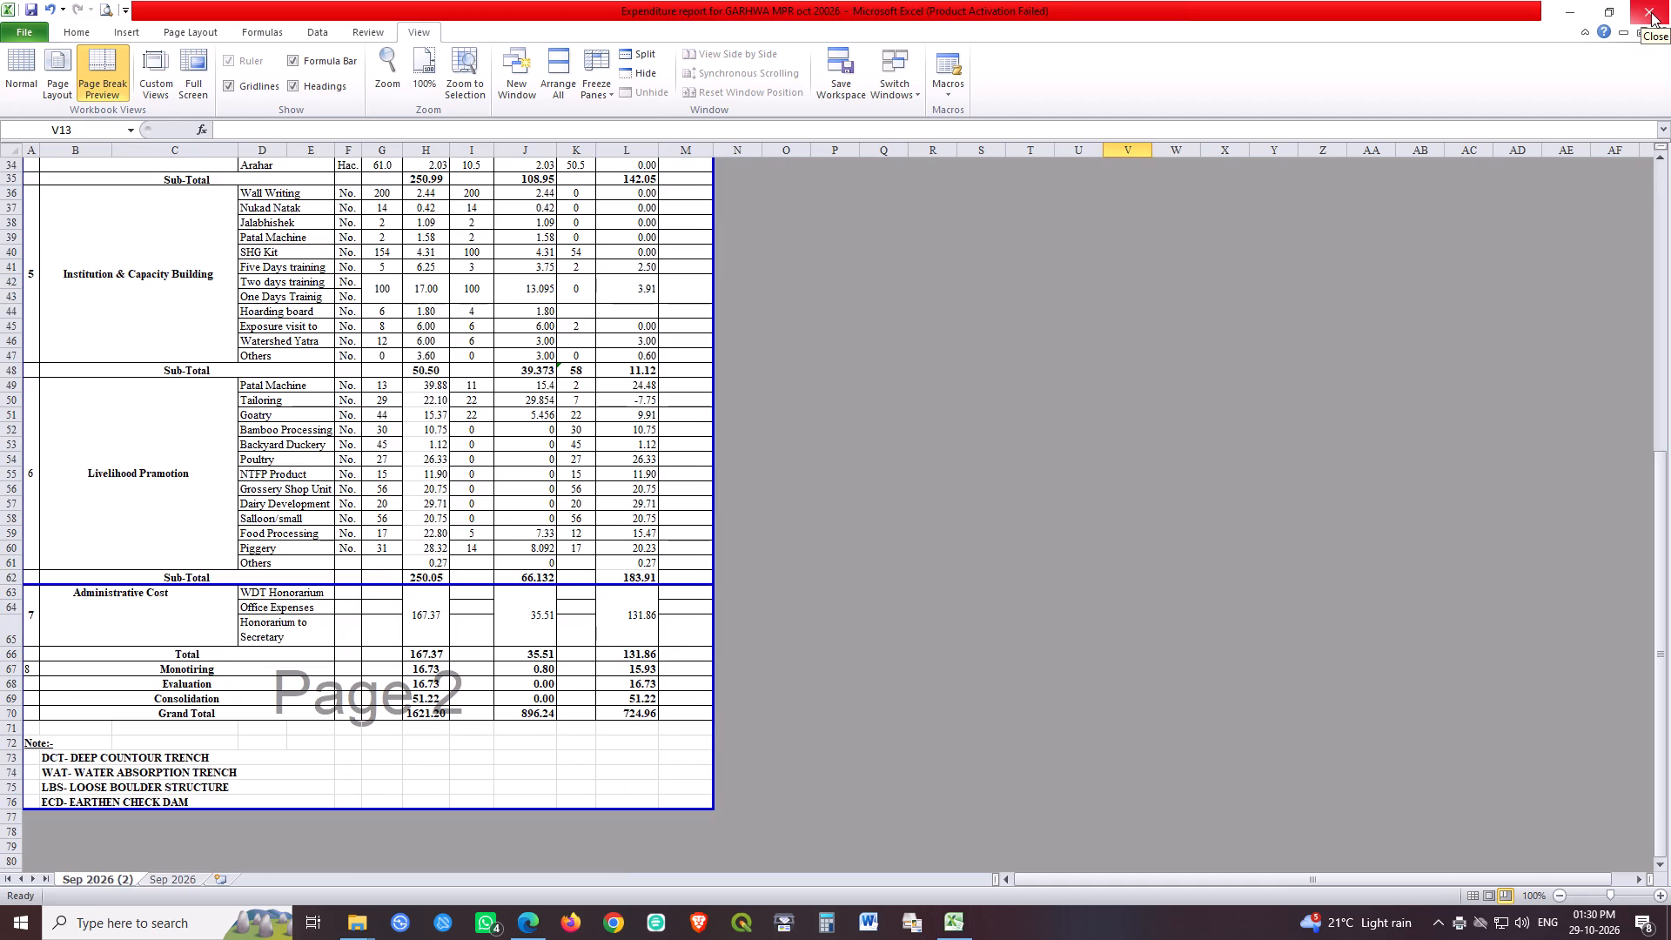
{"action": "left_click", "coordinate": [1649, 10]}
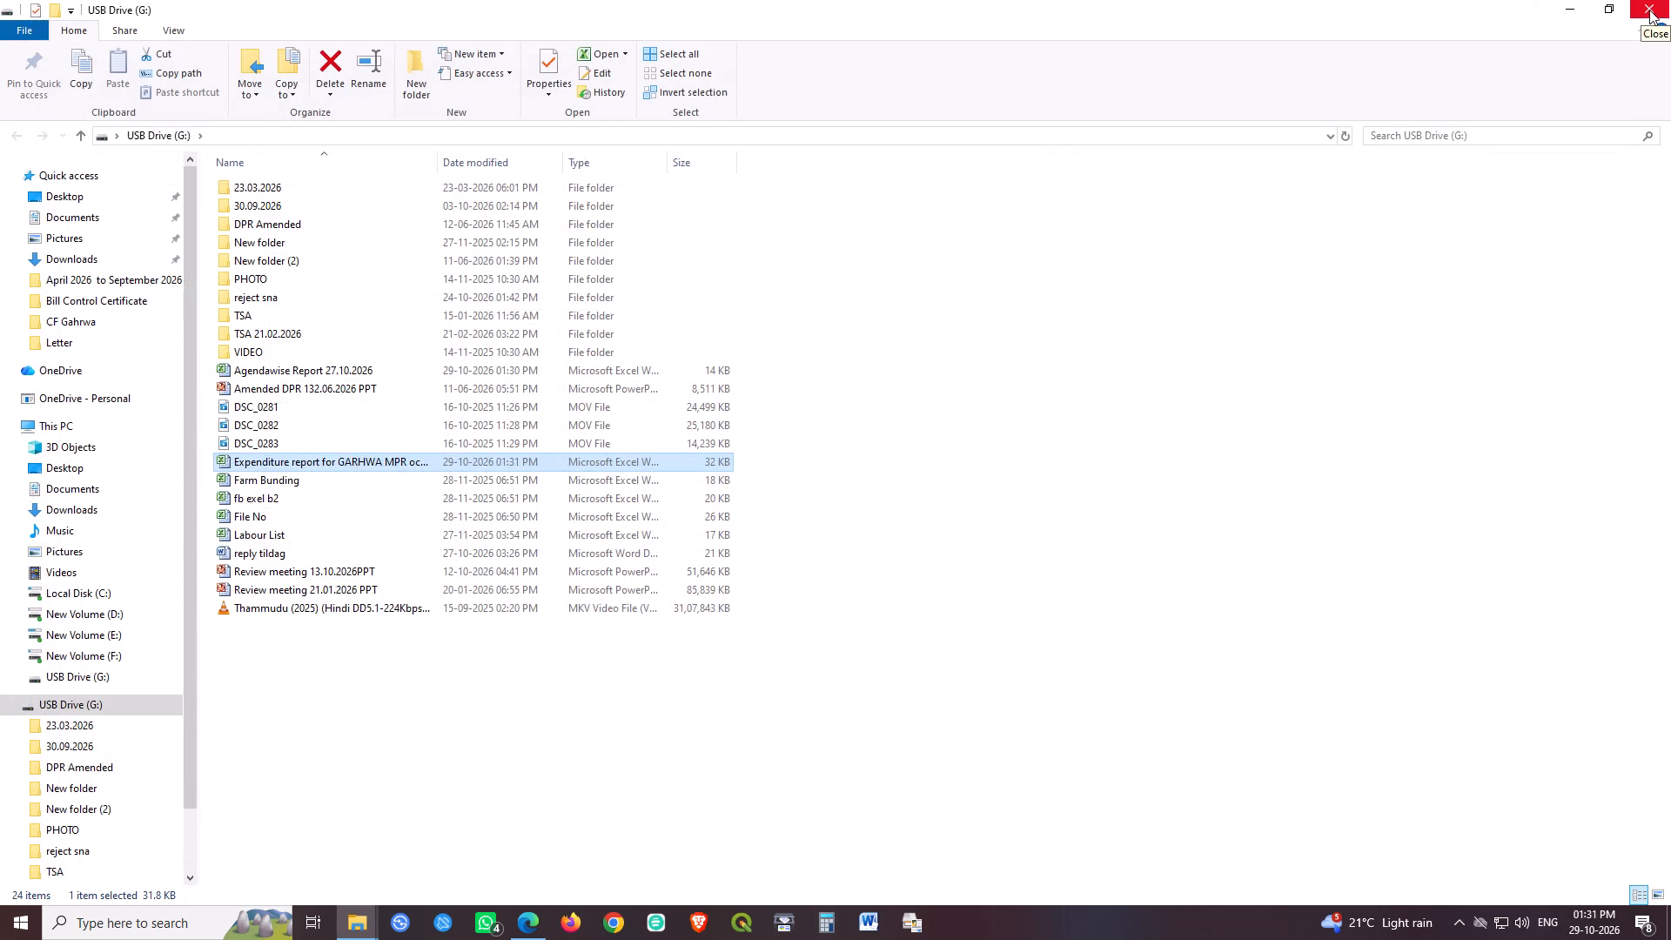
{"action": "left_click", "coordinate": [1649, 10]}
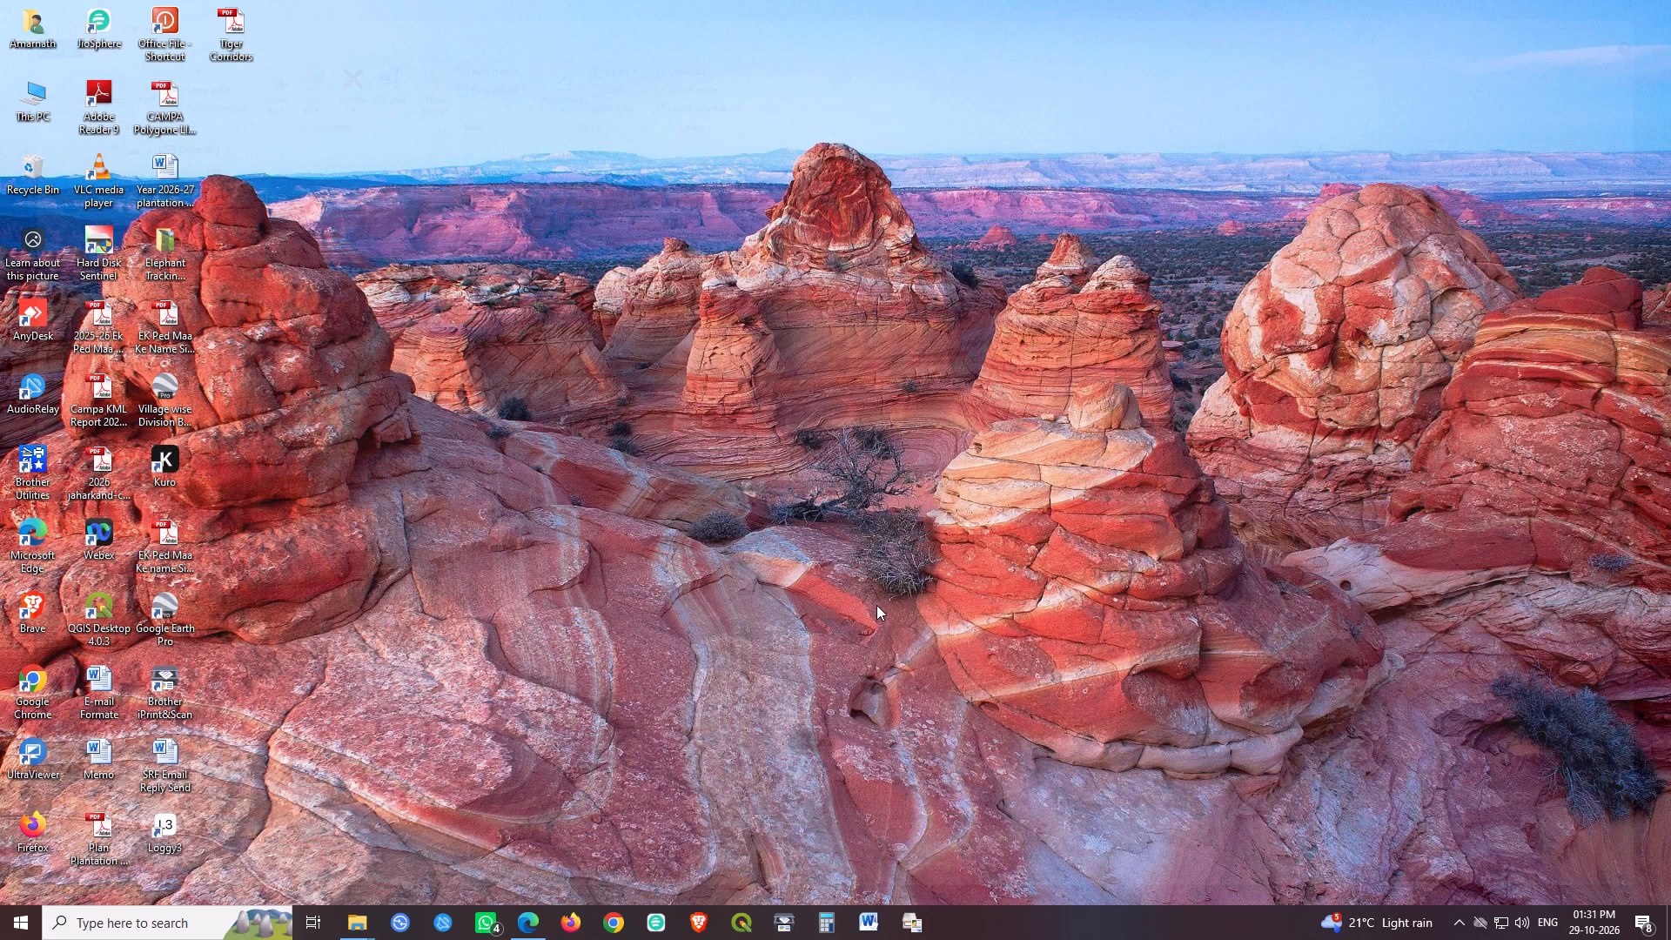